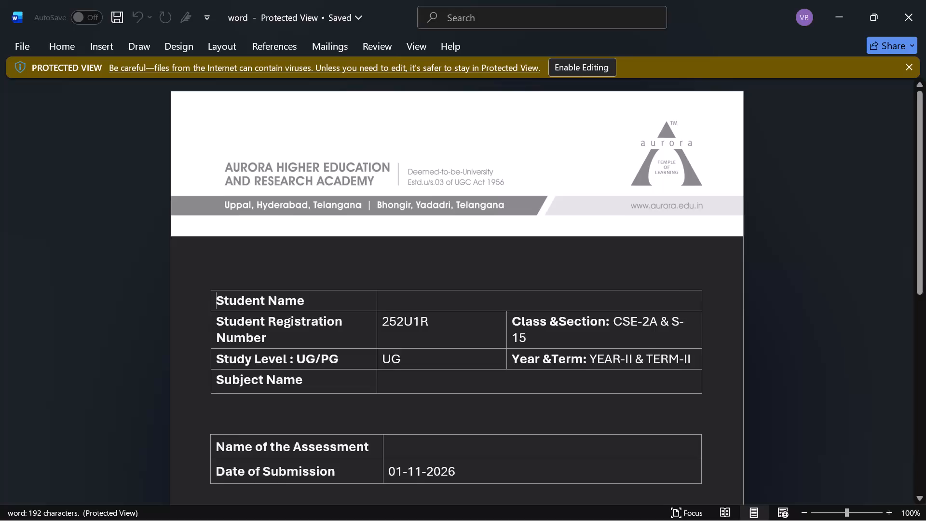
Place the text cursor in the empty Student Name cell of the student details table.
{"action": "scroll", "coordinate": [385, 411], "scroll_direction": "down", "scroll_amount": 2}
{"action": "scroll", "coordinate": [385, 411], "scroll_direction": "up", "scroll_amount": 1}
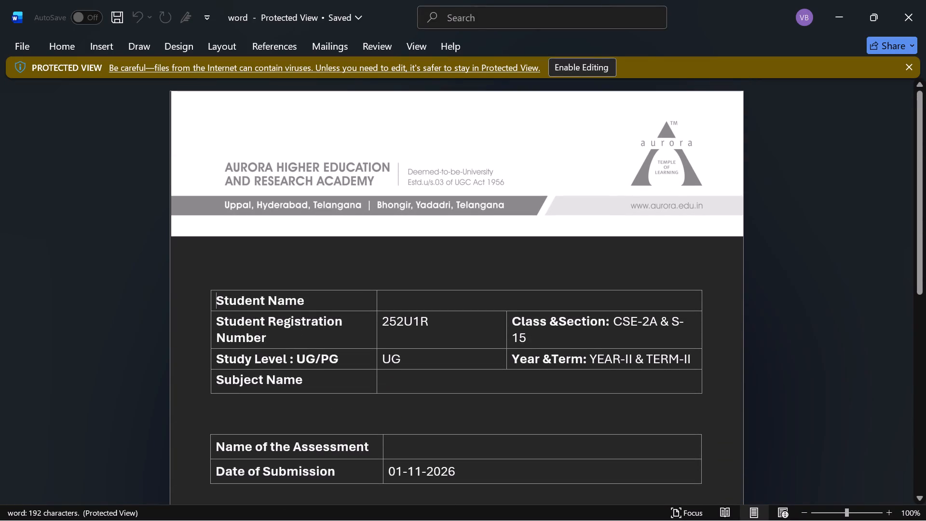
{"action": "left_click", "coordinate": [397, 299]}
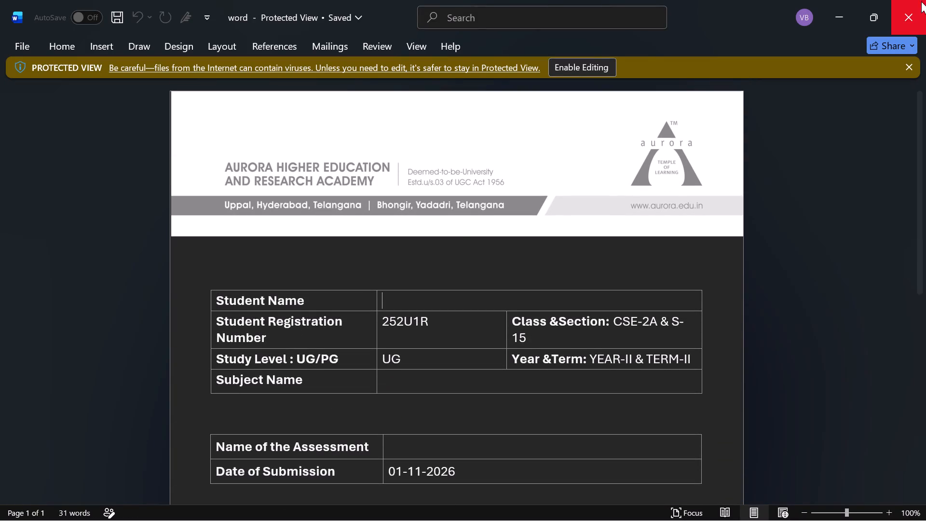
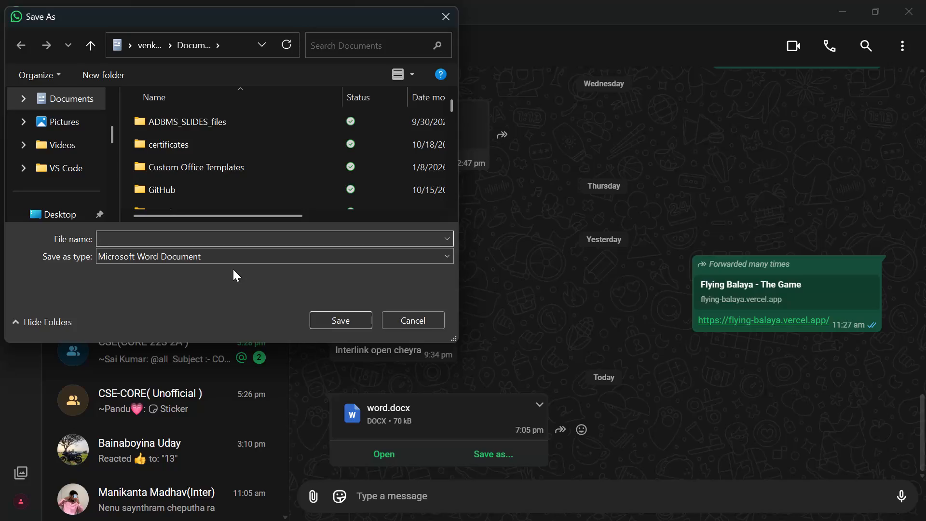
Enter ADS_LAB_1 as the file name for saving the received word.docx as a Word document in the Documents folder.
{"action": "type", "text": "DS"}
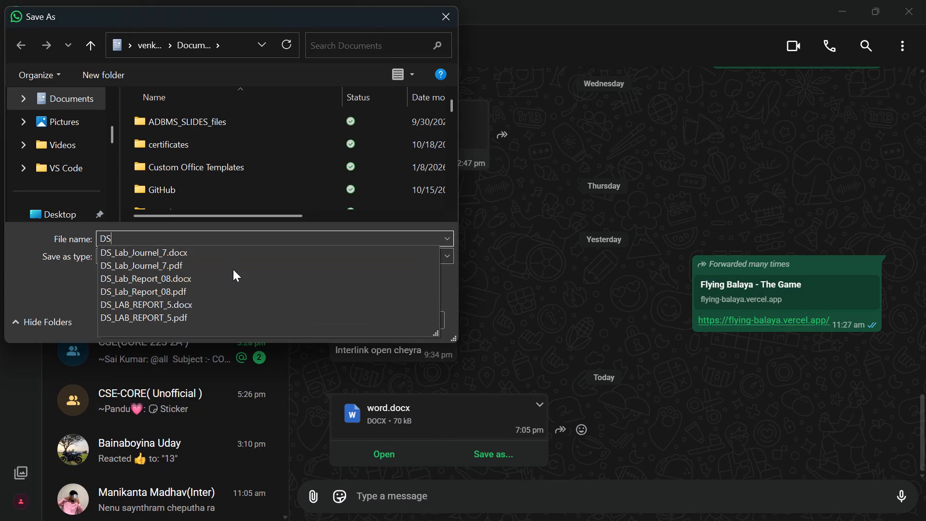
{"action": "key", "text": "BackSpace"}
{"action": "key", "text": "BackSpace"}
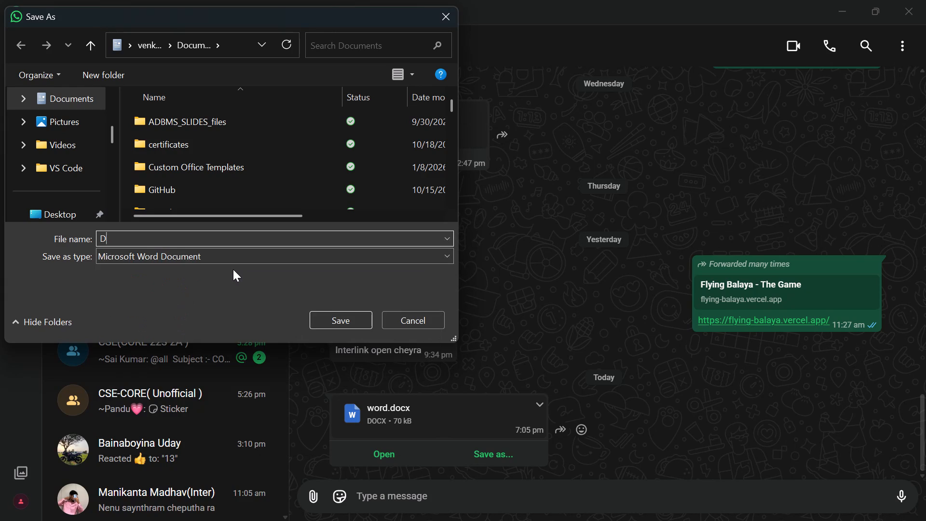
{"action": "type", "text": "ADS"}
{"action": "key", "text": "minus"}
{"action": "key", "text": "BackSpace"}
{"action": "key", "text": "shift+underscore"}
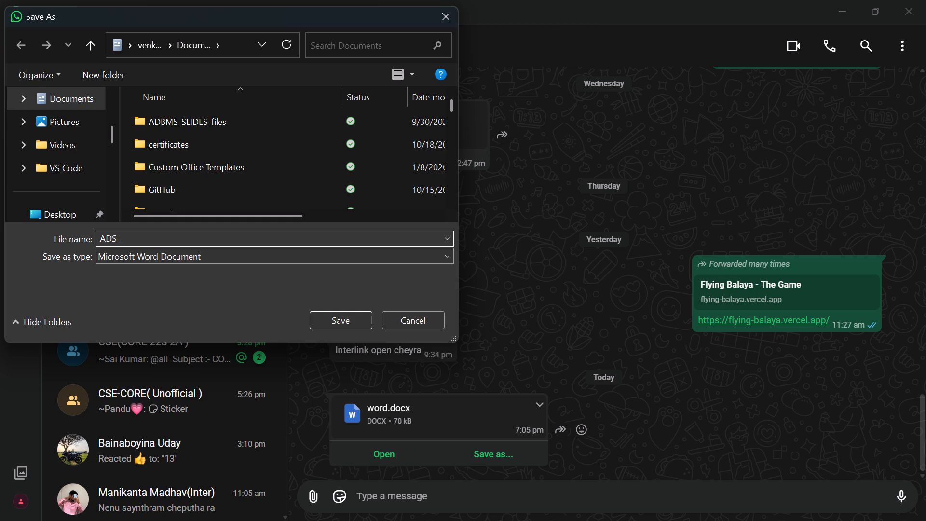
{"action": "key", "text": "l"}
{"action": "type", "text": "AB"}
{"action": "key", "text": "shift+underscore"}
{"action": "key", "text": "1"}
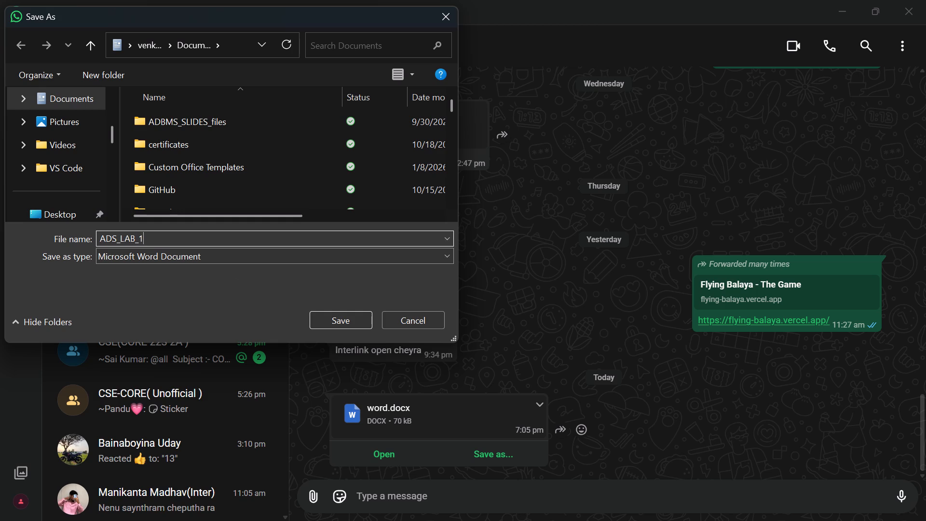
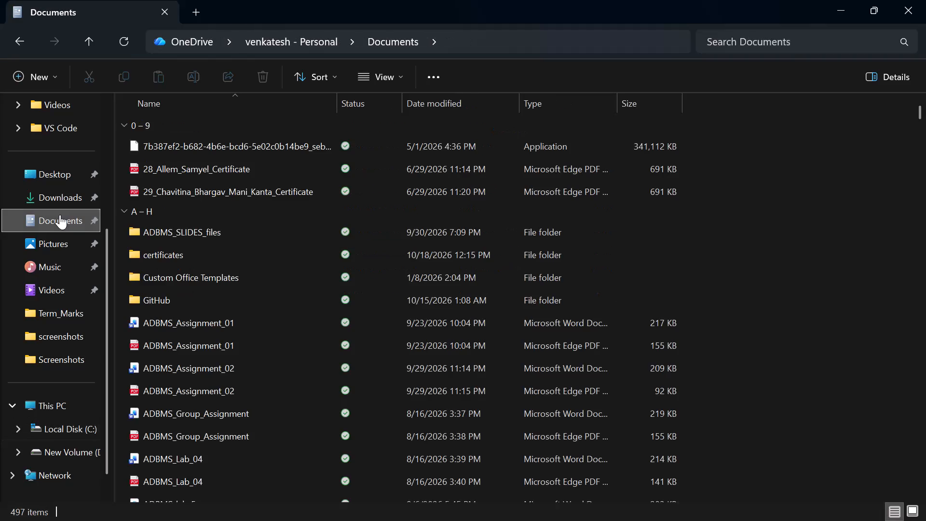
Look through the Documents folder's file list for the lab report document.
{"action": "scroll", "coordinate": [228, 379], "scroll_direction": "down", "scroll_amount": 3}
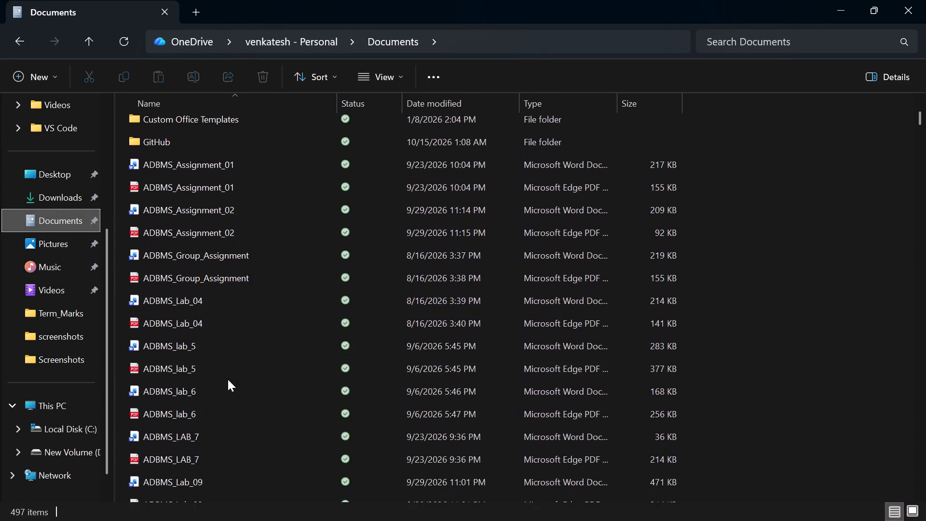
{"action": "scroll", "coordinate": [228, 379], "scroll_direction": "down", "scroll_amount": 5}
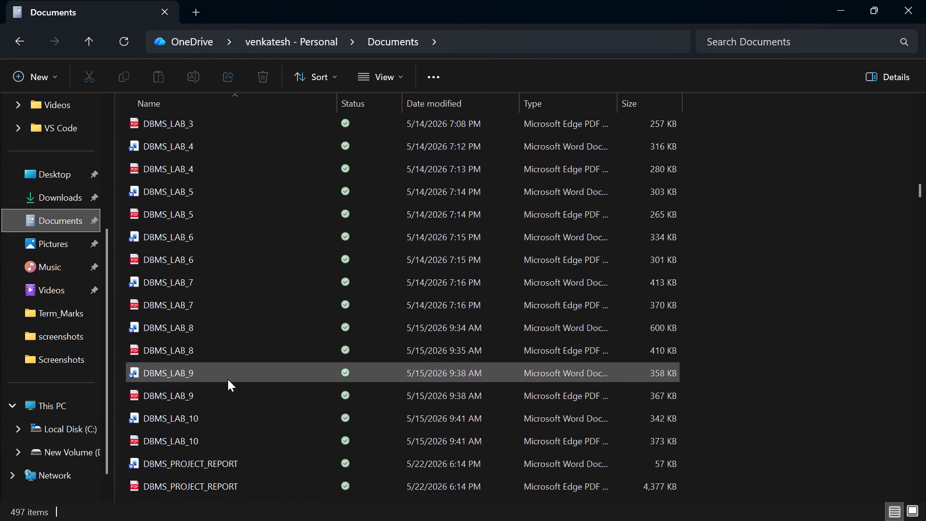
{"action": "scroll", "coordinate": [228, 379], "scroll_direction": "down", "scroll_amount": 3}
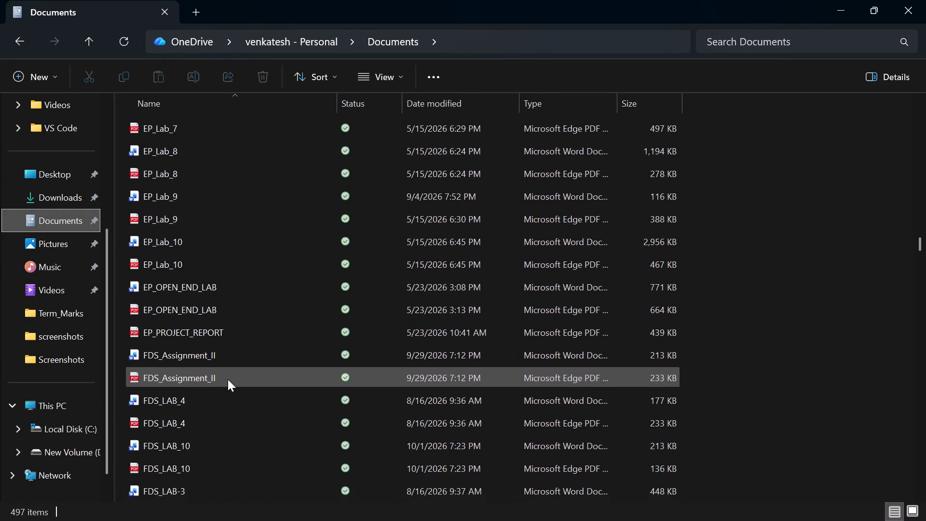
{"action": "scroll", "coordinate": [228, 379], "scroll_direction": "down", "scroll_amount": 5}
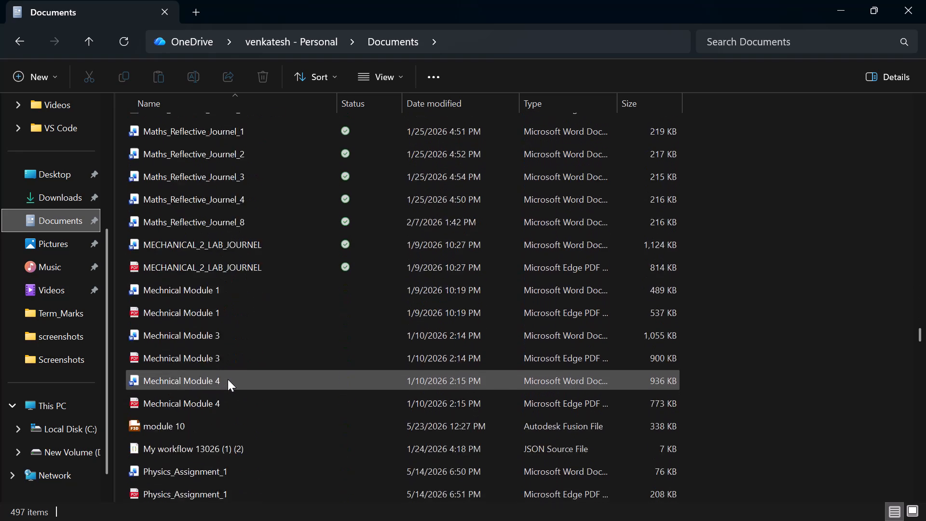
{"action": "scroll", "coordinate": [228, 379], "scroll_direction": "down", "scroll_amount": 1}
{"action": "scroll", "coordinate": [228, 379], "scroll_direction": "up", "scroll_amount": 5}
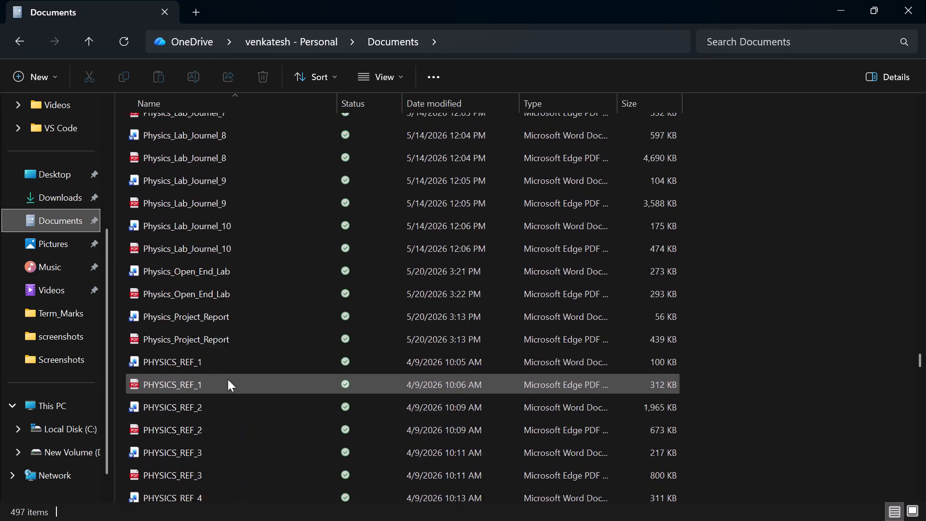
{"action": "scroll", "coordinate": [228, 379], "scroll_direction": "up", "scroll_amount": 8}
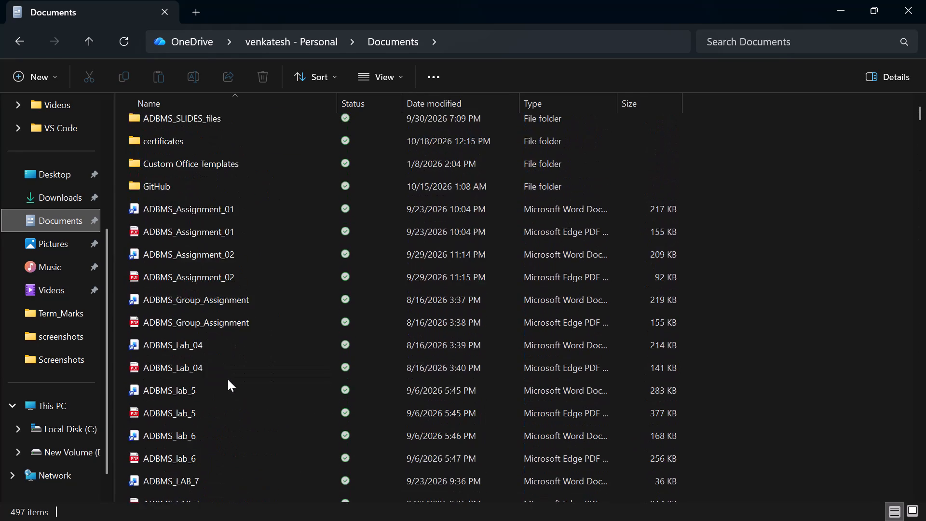
{"action": "scroll", "coordinate": [228, 379], "scroll_direction": "up", "scroll_amount": 3}
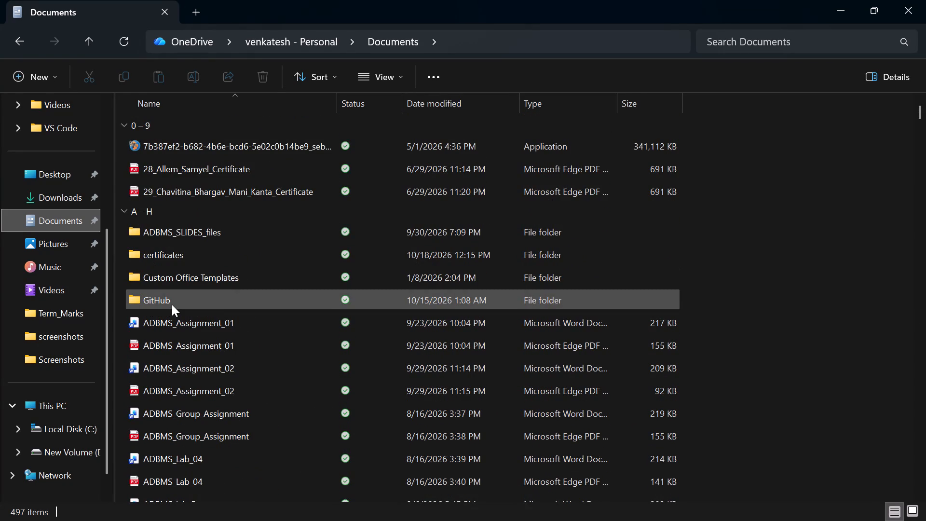
Search the Documents folder for ADS and open the ADS_LAB_1 Word document.
{"action": "key", "text": "ctrl+f"}
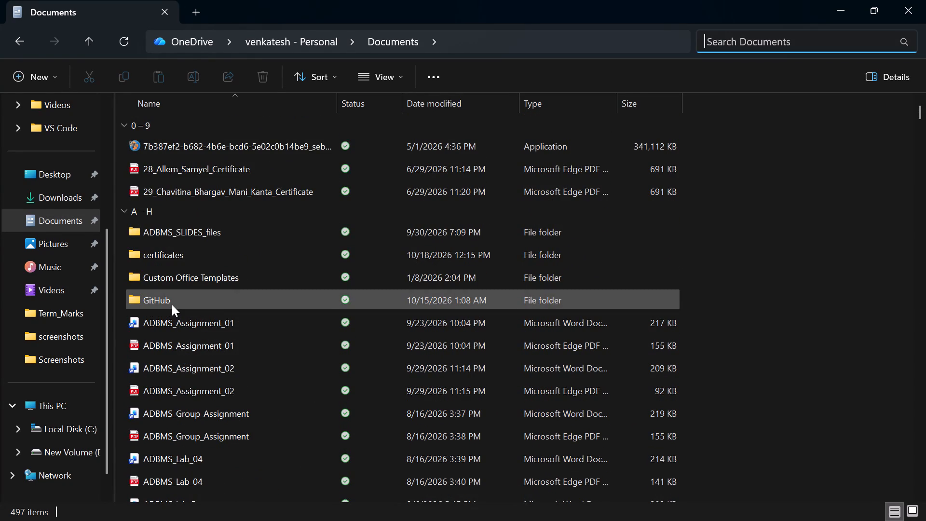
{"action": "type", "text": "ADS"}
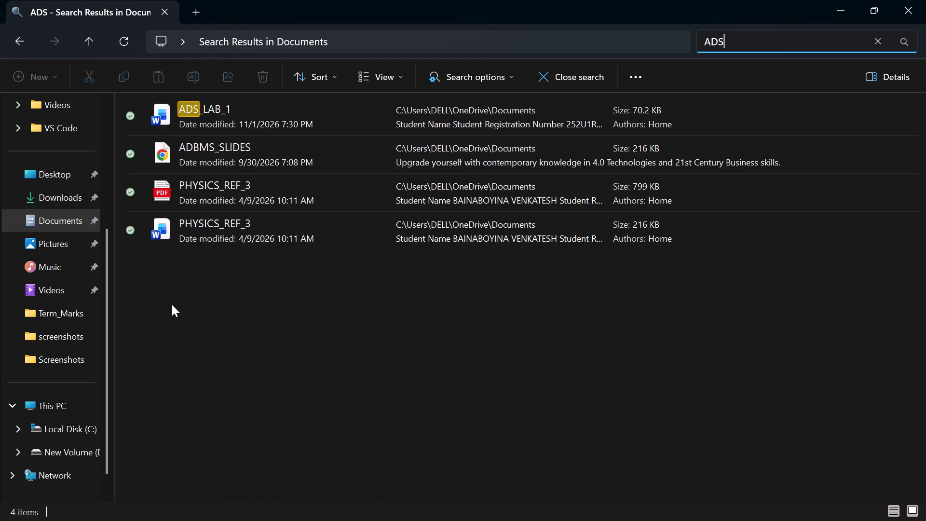
{"action": "double_click", "coordinate": [190, 116]}
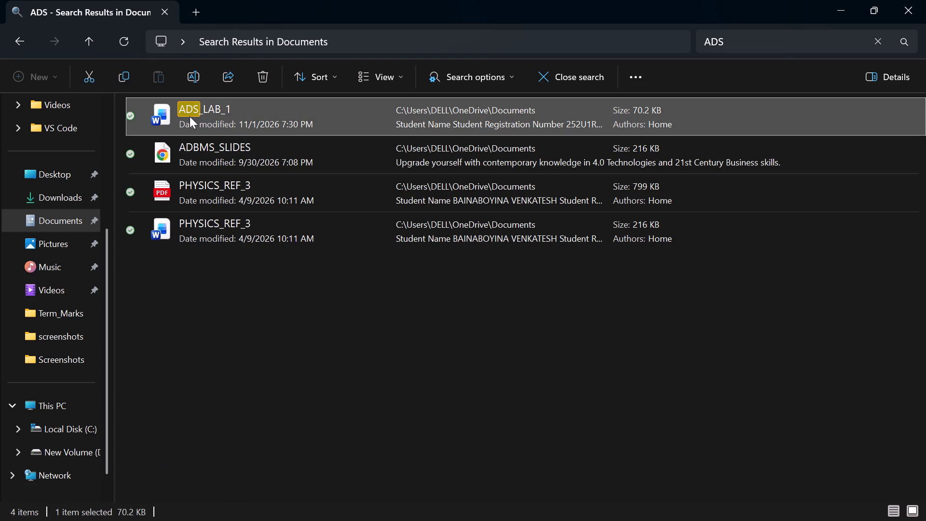
{"action": "triple_click", "coordinate": [222, 101]}
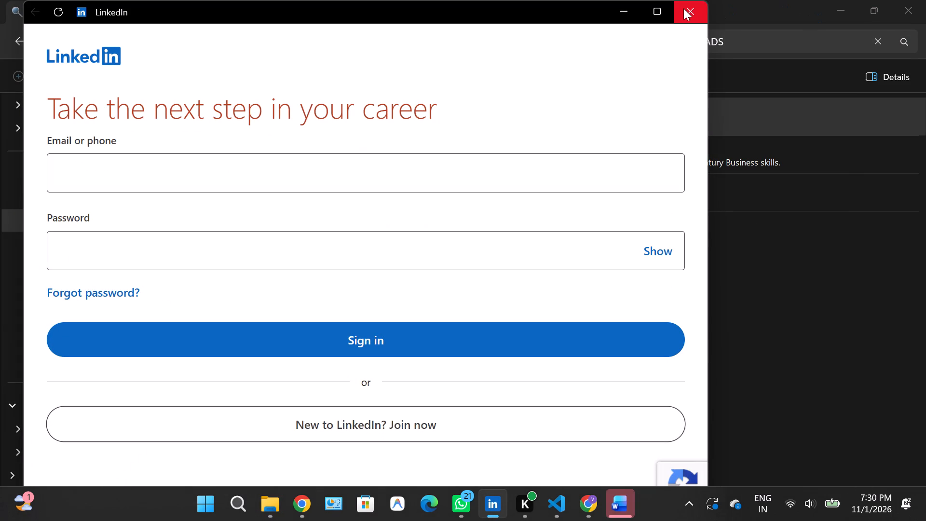
Close the LinkedIn sign-in window and switch to the ADS_LAB_1 document in Word to check its cover sheet tables.
{"action": "left_click", "coordinate": [683, 8]}
{"action": "left_click", "coordinate": [620, 496]}
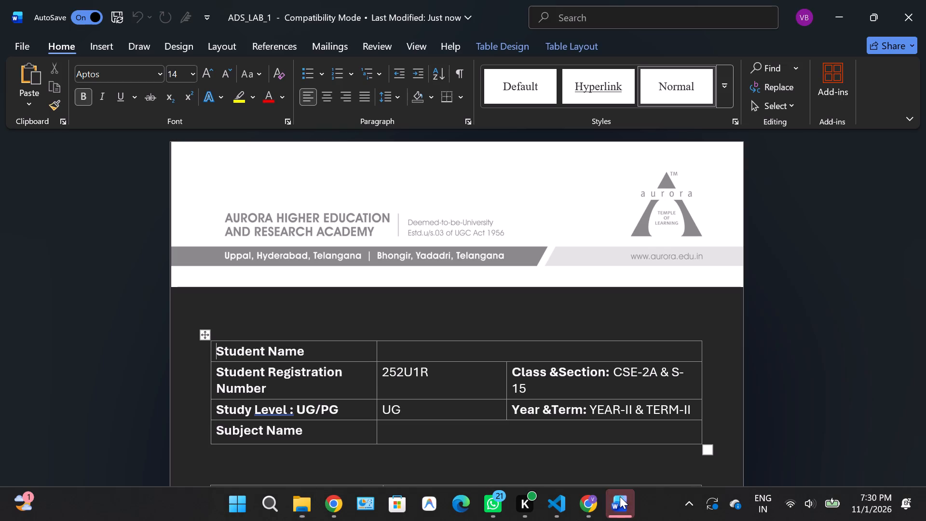
{"action": "scroll", "coordinate": [499, 371], "scroll_direction": "down", "scroll_amount": 3}
{"action": "scroll", "coordinate": [499, 371], "scroll_direction": "up", "scroll_amount": 2}
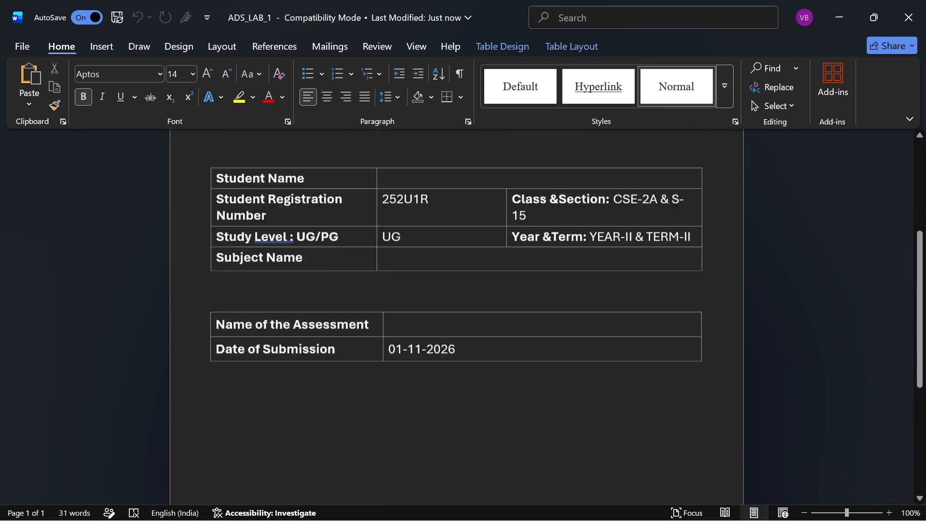
Switch to the ADS_LAB_1 document in Word and enter the student's name in the Student Name cell.
{"action": "left_click", "coordinate": [419, 327]}
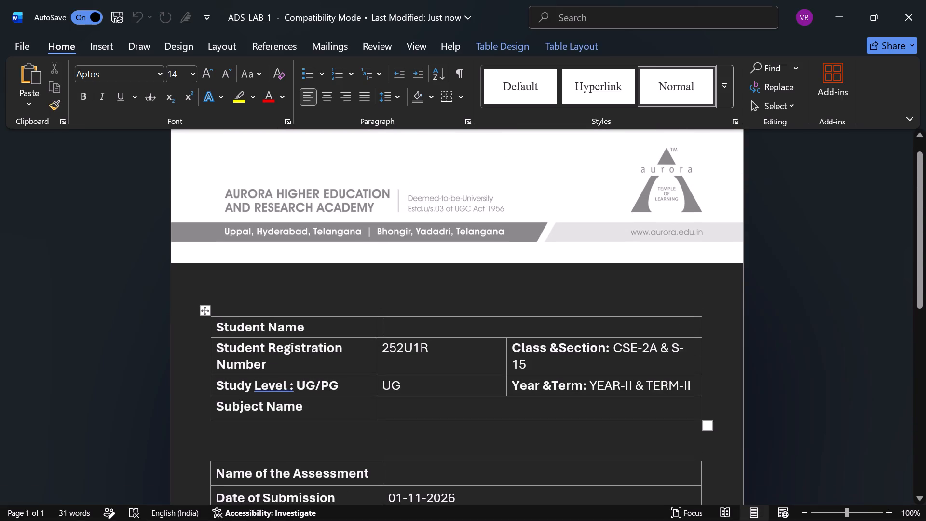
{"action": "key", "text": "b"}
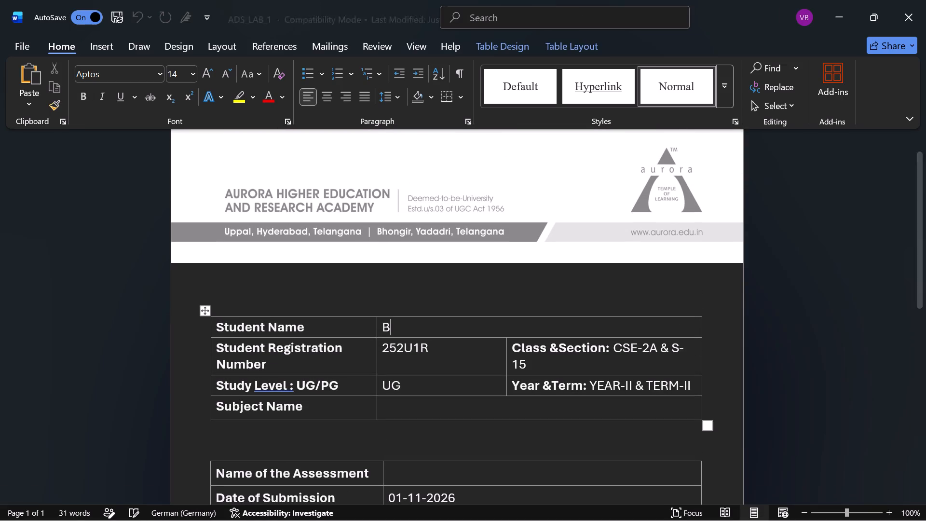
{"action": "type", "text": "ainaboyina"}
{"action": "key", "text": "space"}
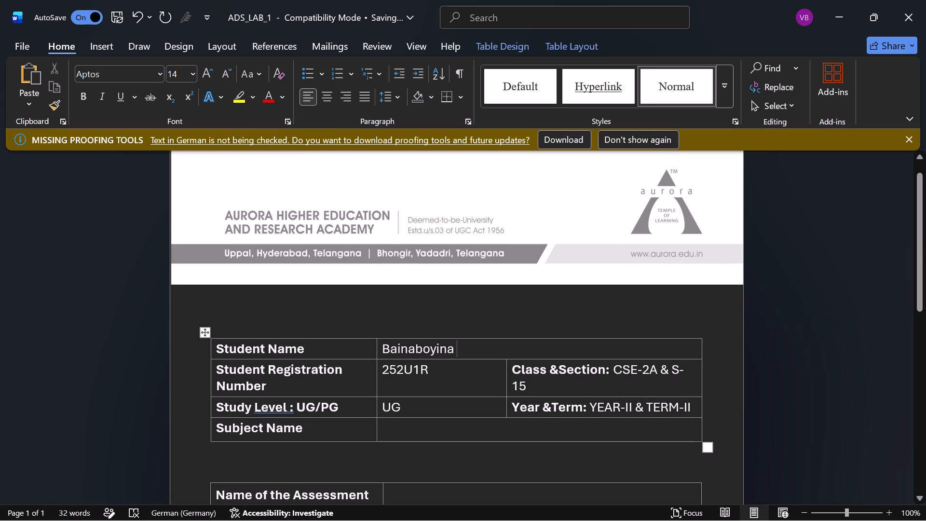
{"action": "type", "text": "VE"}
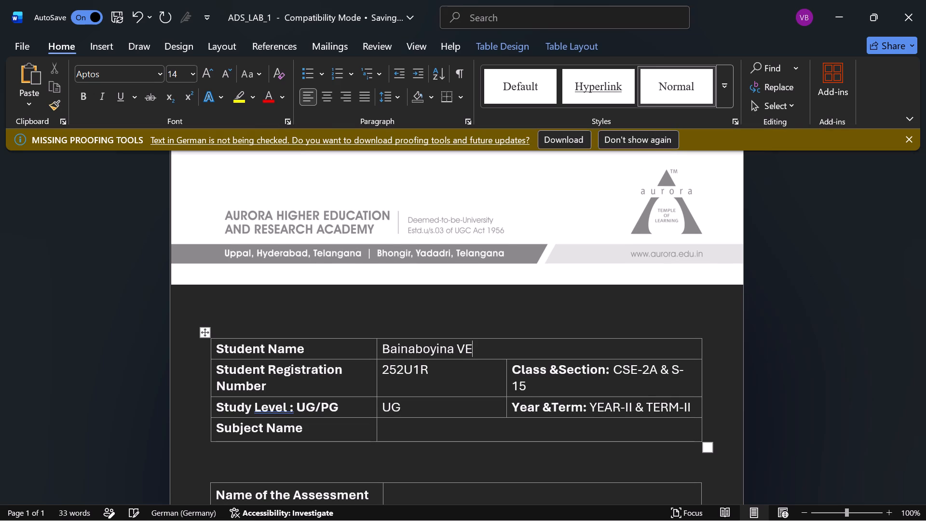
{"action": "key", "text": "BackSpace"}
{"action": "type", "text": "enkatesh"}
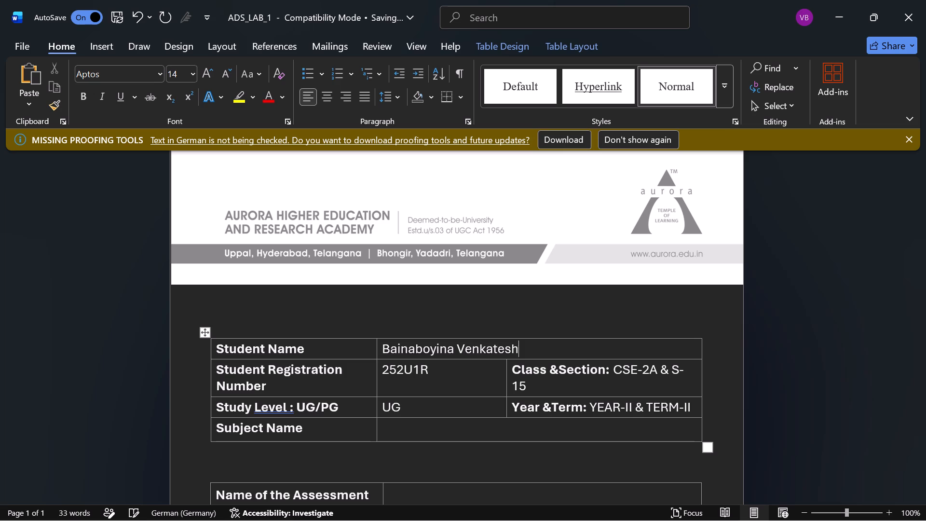
Complete the student's registration number in the Student Registration Number cell.
{"action": "left_click", "coordinate": [433, 374]}
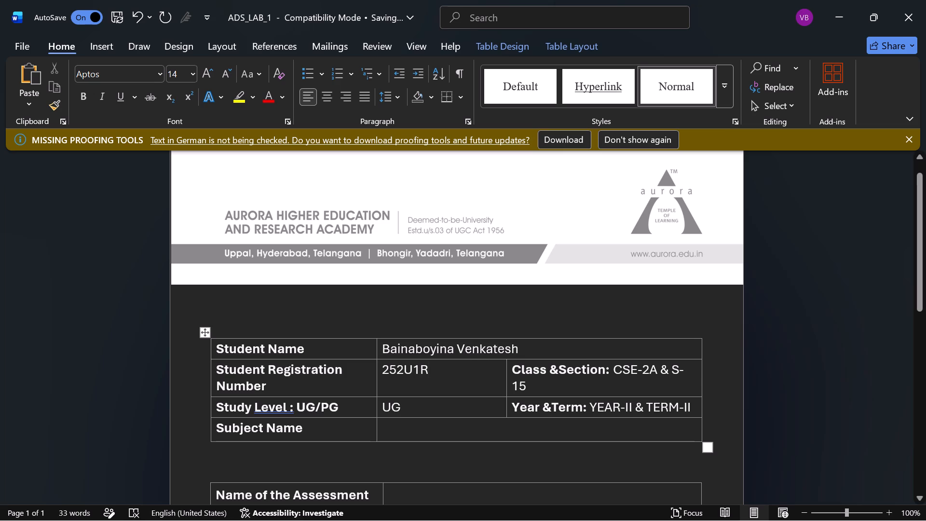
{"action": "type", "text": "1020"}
Copy the course title Advanced Data Structures from the Aurora University assessments page in Chrome into the Word document's Subject Name cell.
{"action": "left_click", "coordinate": [481, 430]}
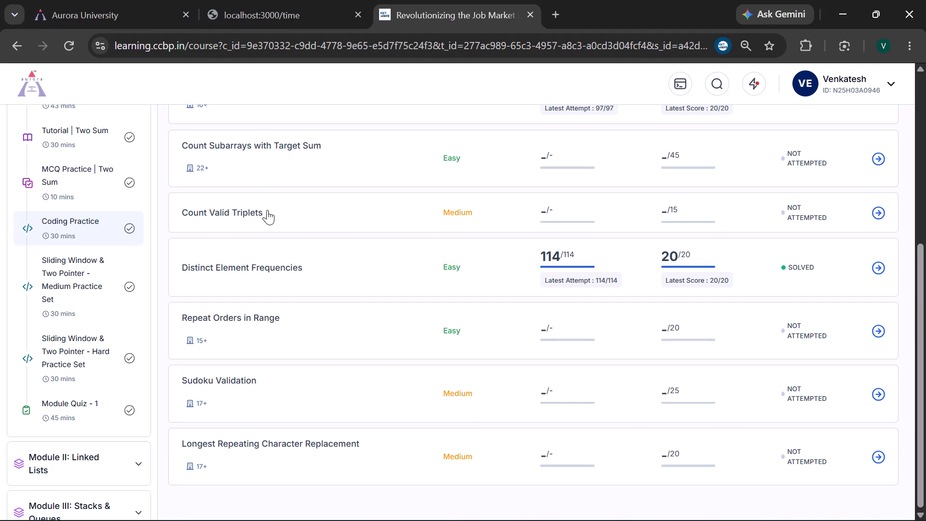
{"action": "left_click", "coordinate": [79, 0]}
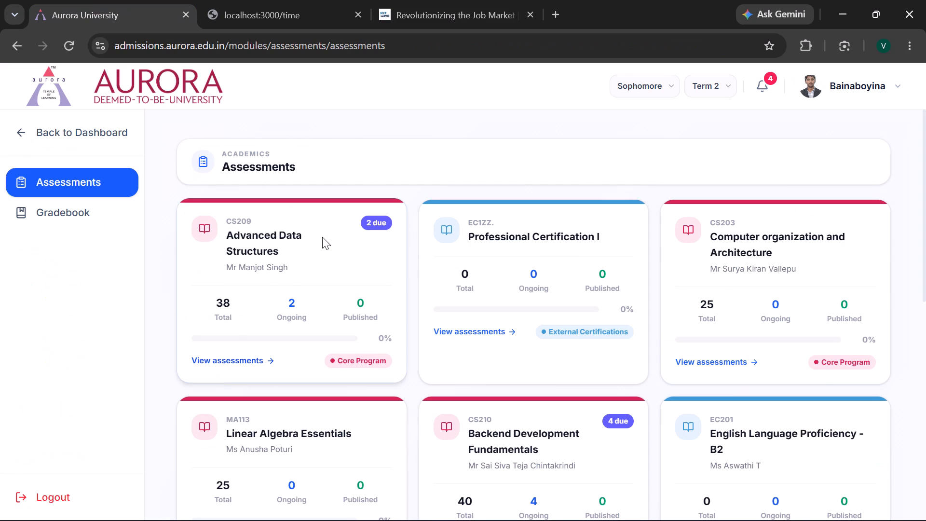
{"action": "left_click_drag", "start_coordinate": [228, 231], "coordinate": [288, 252]}
{"action": "left_click", "coordinate": [288, 252]}
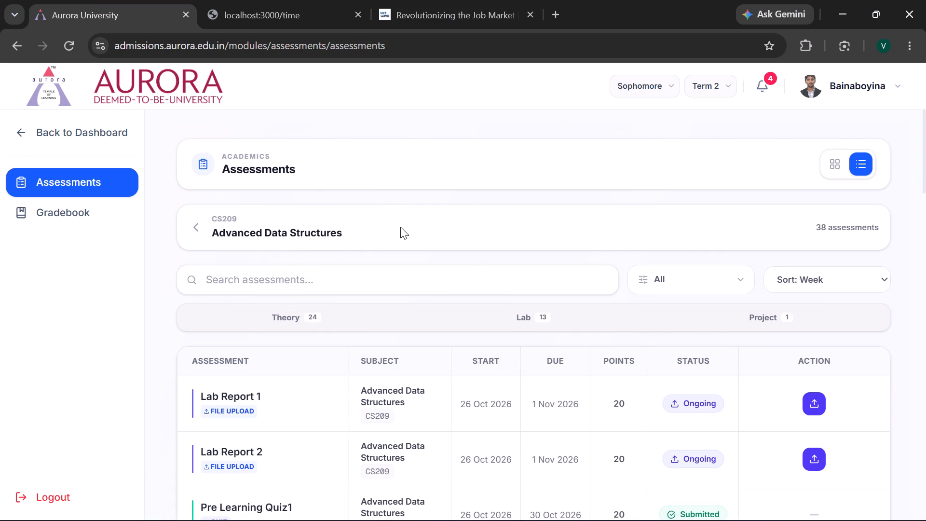
{"action": "left_click_drag", "start_coordinate": [398, 230], "coordinate": [217, 228]}
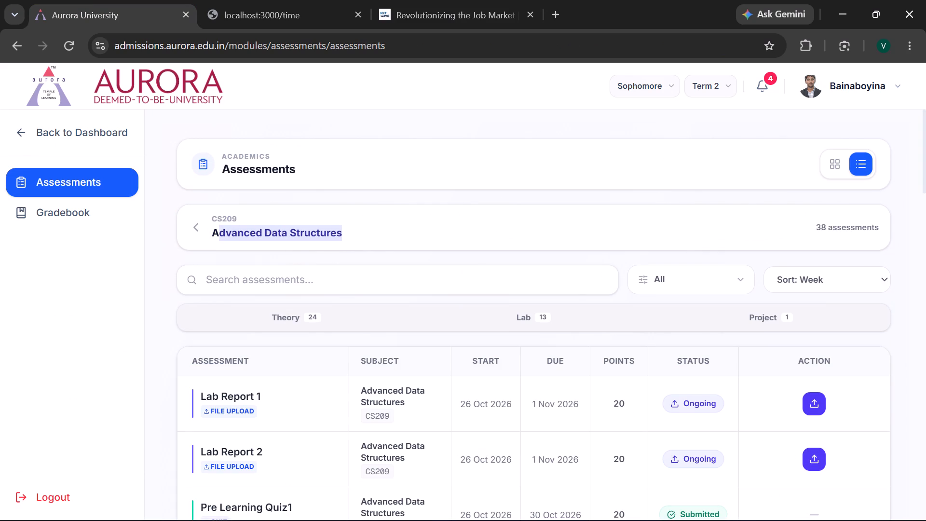
{"action": "left_click_drag", "start_coordinate": [217, 228], "coordinate": [213, 229]}
{"action": "key", "text": "ctrl+c"}
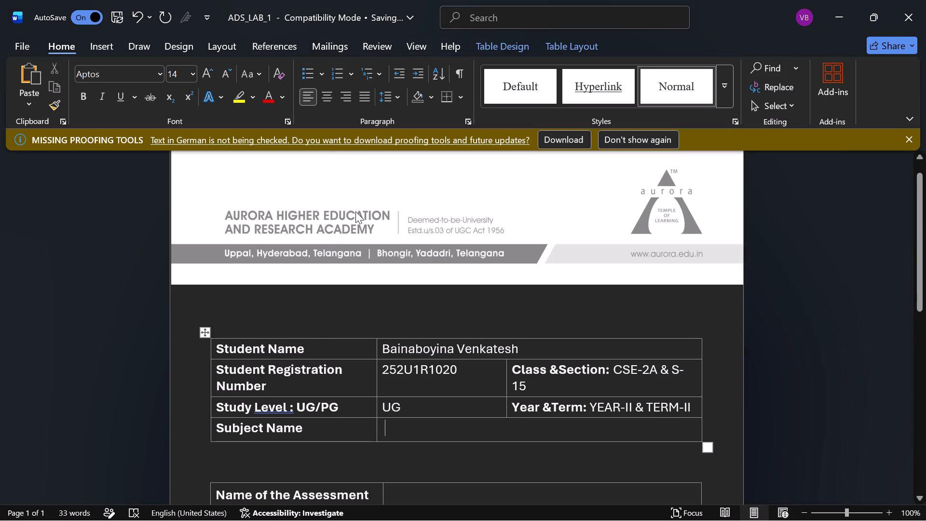
{"action": "key", "text": "ctrl+v"}
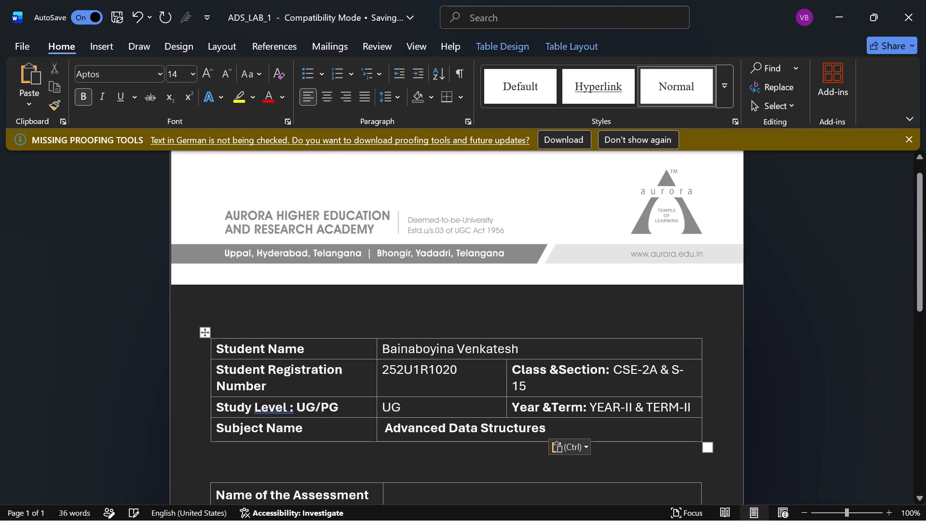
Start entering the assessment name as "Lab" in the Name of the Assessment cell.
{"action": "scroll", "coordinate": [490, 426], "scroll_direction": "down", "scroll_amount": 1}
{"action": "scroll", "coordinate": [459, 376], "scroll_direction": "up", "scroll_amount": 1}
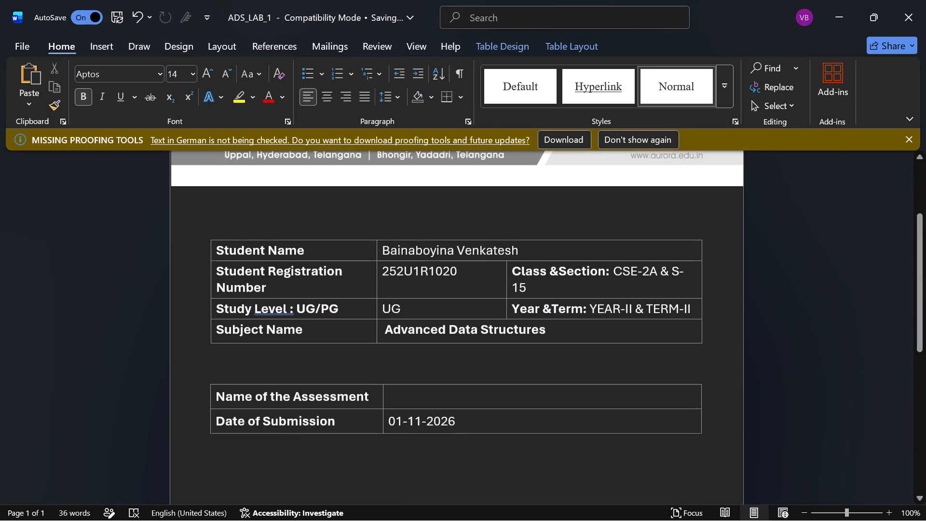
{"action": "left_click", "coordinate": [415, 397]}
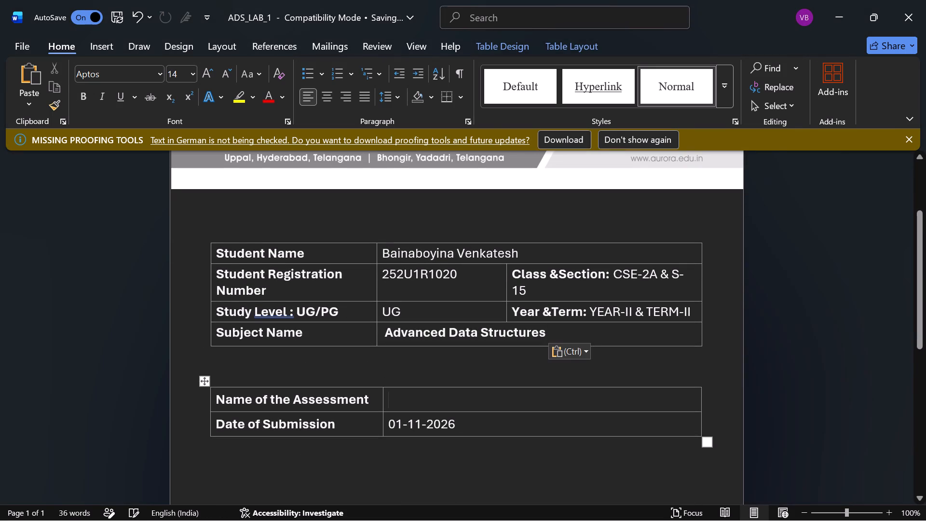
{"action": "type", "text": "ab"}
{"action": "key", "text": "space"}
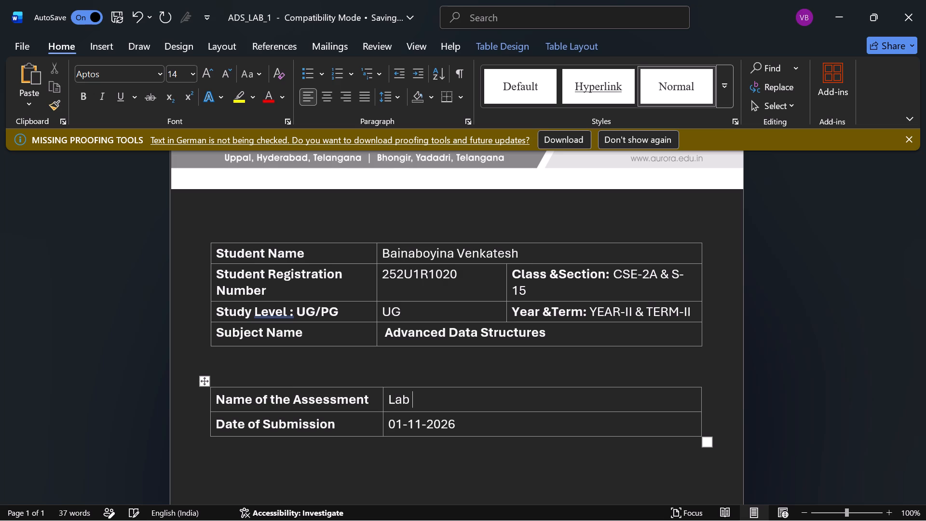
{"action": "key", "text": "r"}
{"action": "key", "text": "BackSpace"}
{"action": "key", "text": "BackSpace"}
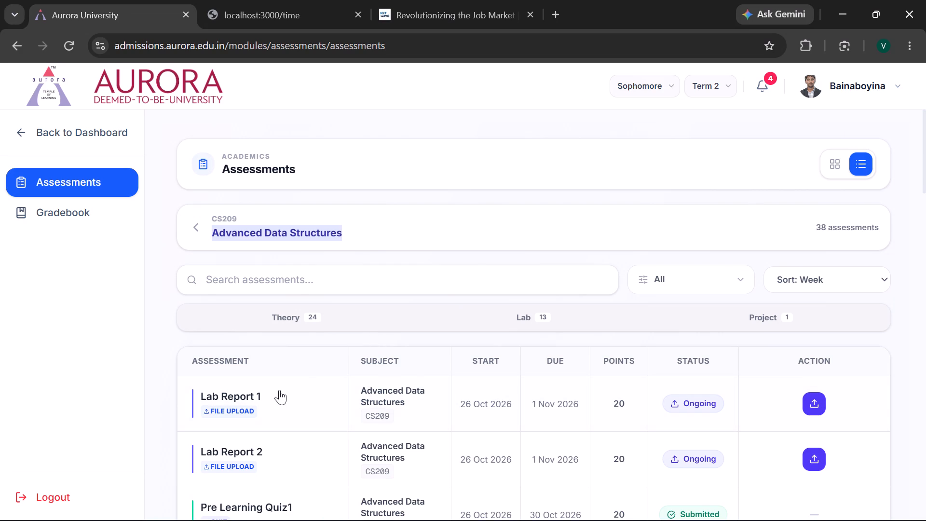
Switch to Chrome and copy the title Lab Report 1 from the Advanced Data Structures assessment list.
{"action": "left_click_drag", "start_coordinate": [279, 390], "coordinate": [189, 396]}
{"action": "left_click", "coordinate": [189, 396]}
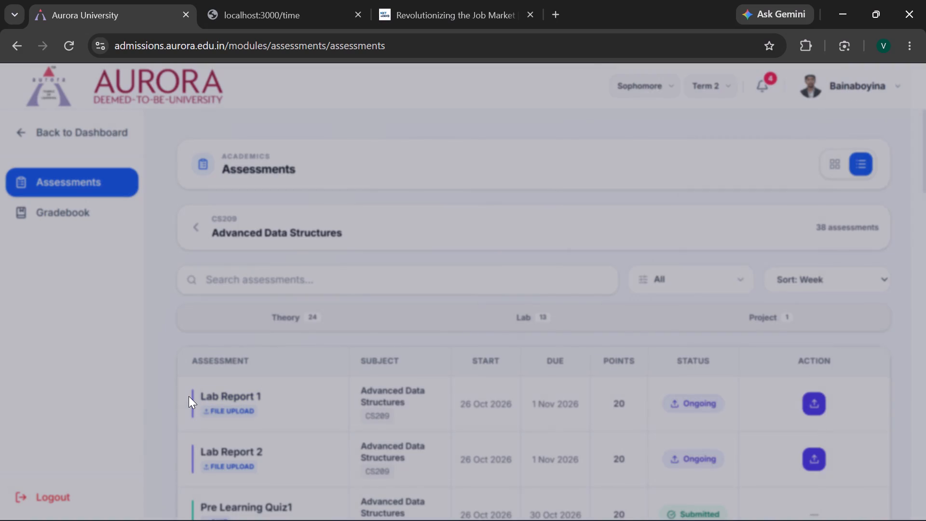
{"action": "left_click_drag", "start_coordinate": [269, 390], "coordinate": [181, 399]}
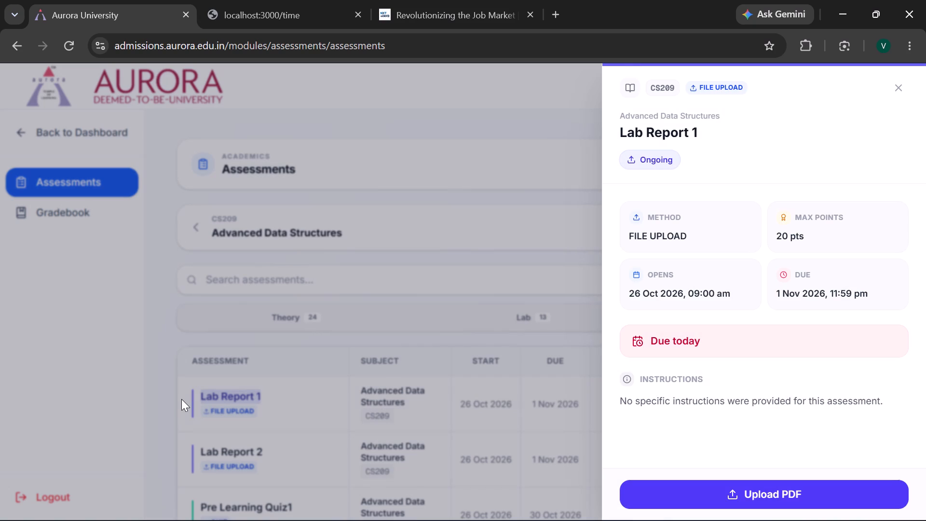
{"action": "key", "text": "ctrl+c"}
{"action": "key", "text": "ctrl+c"}
{"action": "left_click", "coordinate": [904, 86]}
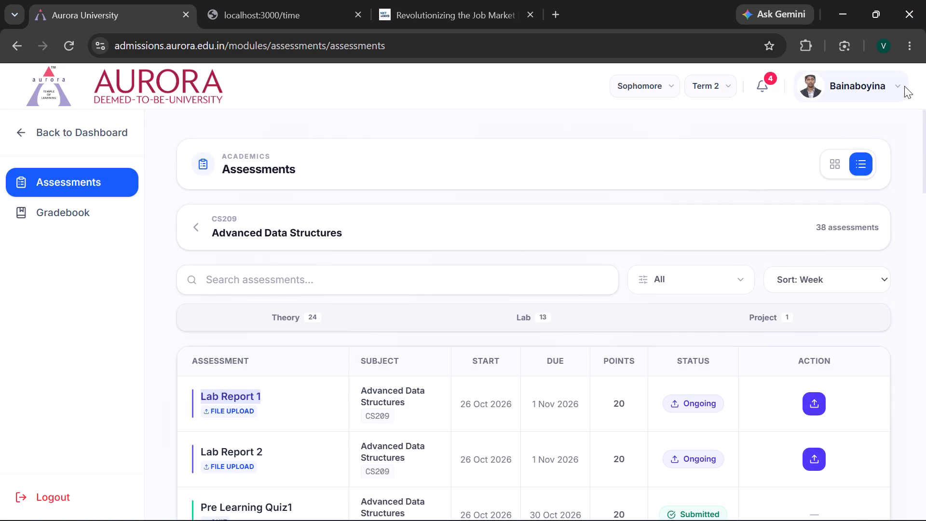
{"action": "key", "text": "ctrl+c"}
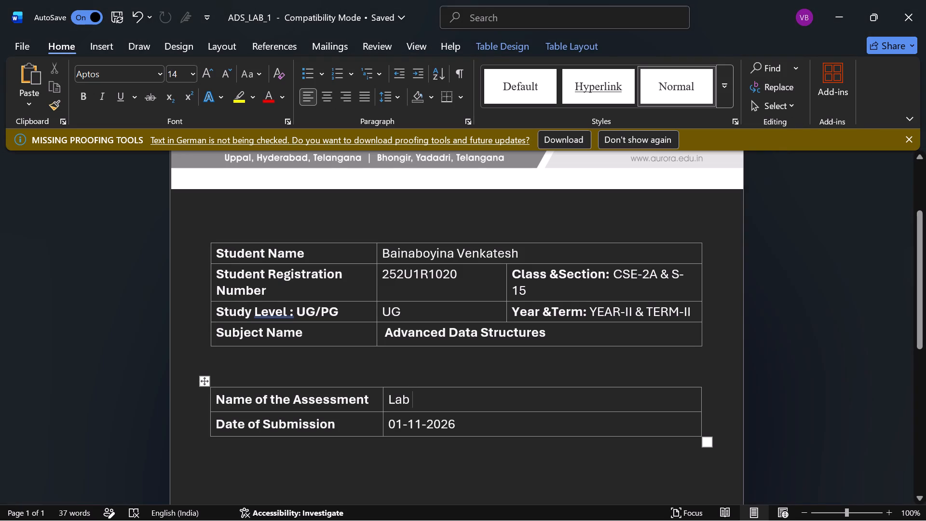
Back in Word, replace the Name of the Assessment entry with the copied title Lab Report 1, without extra blank lines.
{"action": "key", "text": "BackSpace"}
{"action": "key", "text": "BackSpace"}
{"action": "key", "text": "BackSpace"}
{"action": "key", "text": "BackSpace"}
{"action": "key", "text": "ctrl+v"}
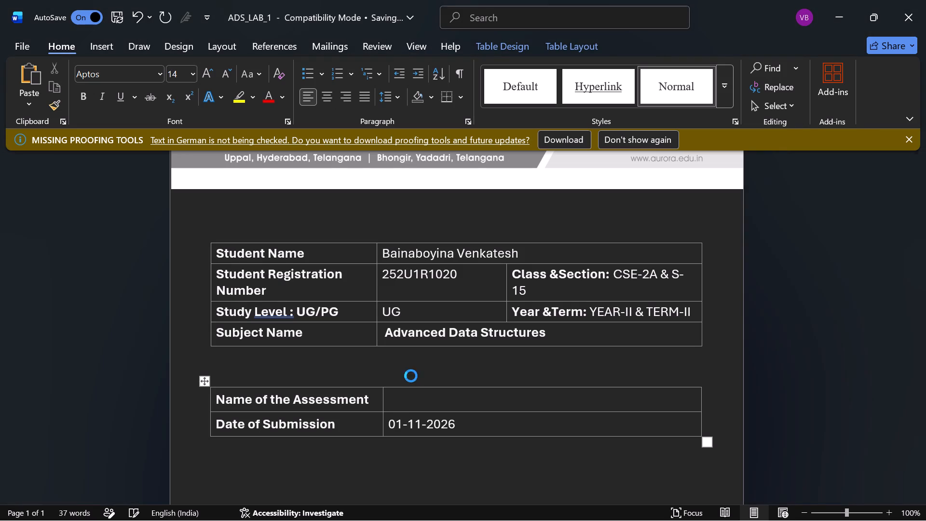
{"action": "left_click", "coordinate": [418, 398]}
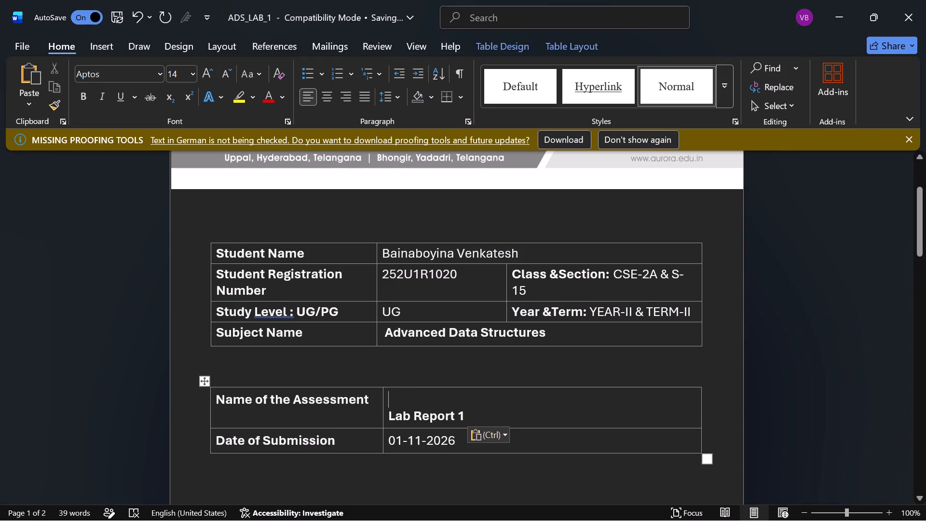
{"action": "key", "text": "BackSpace"}
{"action": "key", "text": "Down"}
{"action": "key", "text": "BackSpace"}
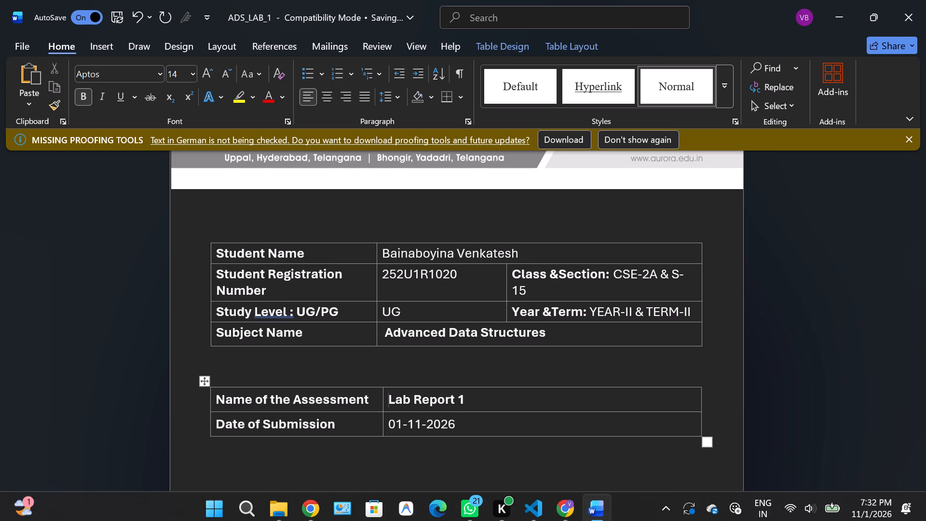
Place the insertion point in the blank area below the assessment table to begin the report body.
{"action": "scroll", "coordinate": [407, 416], "scroll_direction": "down", "scroll_amount": 1}
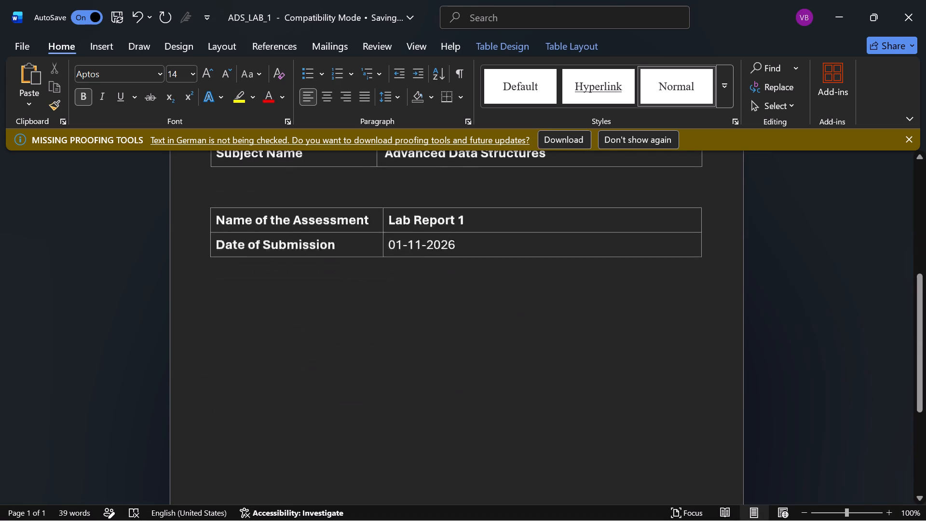
{"action": "scroll", "coordinate": [408, 438], "scroll_direction": "down", "scroll_amount": 1}
{"action": "left_click", "coordinate": [308, 291]}
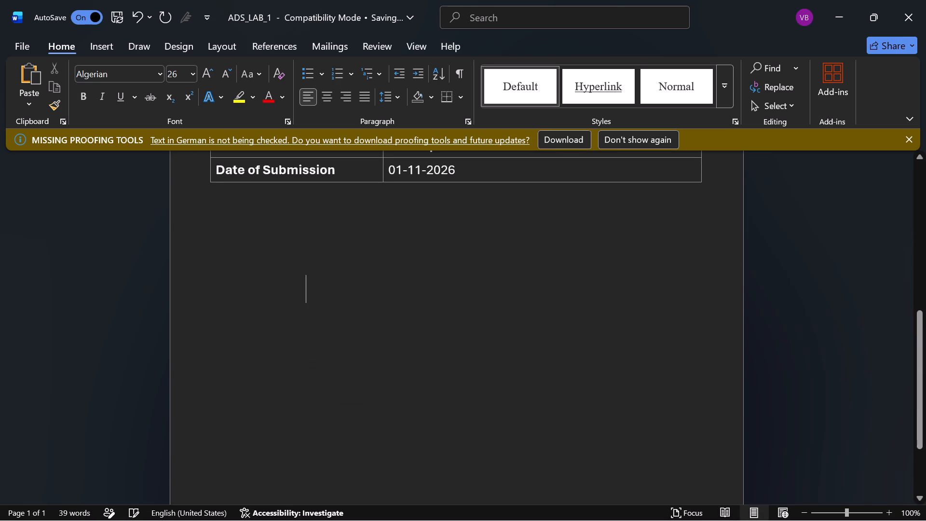
{"action": "double_click", "coordinate": [241, 261]}
{"action": "left_click", "coordinate": [241, 261]}
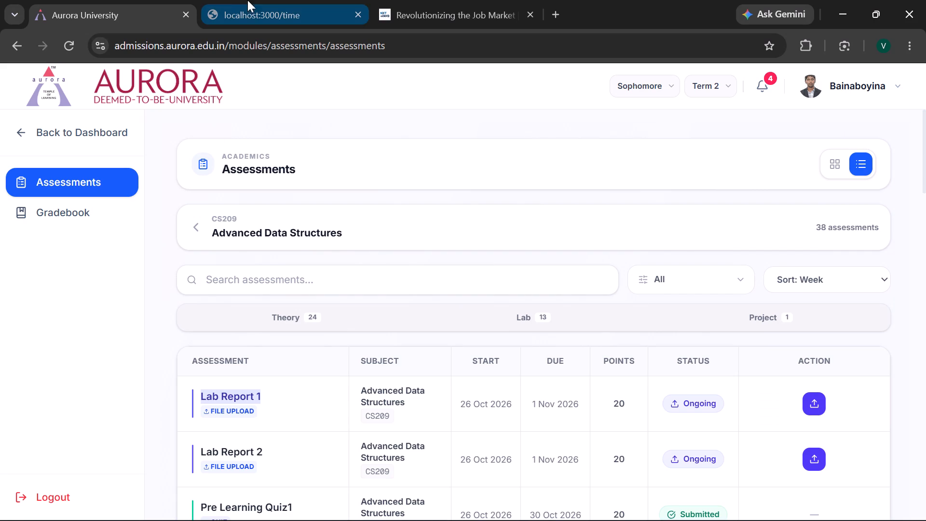
Switch to the coding course page in Chrome and open the Distinct Element Frequencies problem from the Coding Practice list.
{"action": "left_click", "coordinate": [414, 5]}
{"action": "scroll", "coordinate": [341, 248], "scroll_direction": "up", "scroll_amount": 2}
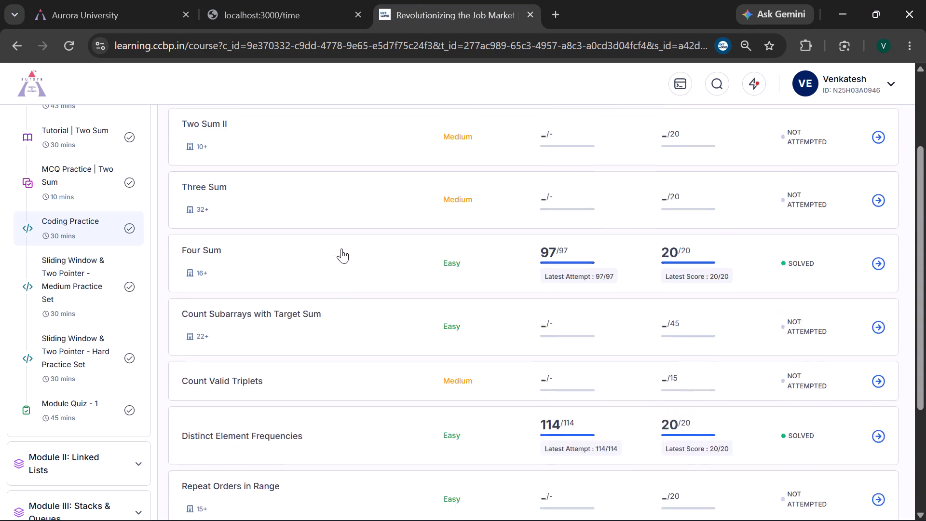
{"action": "scroll", "coordinate": [341, 248], "scroll_direction": "up", "scroll_amount": 2}
{"action": "scroll", "coordinate": [352, 393], "scroll_direction": "down", "scroll_amount": 1}
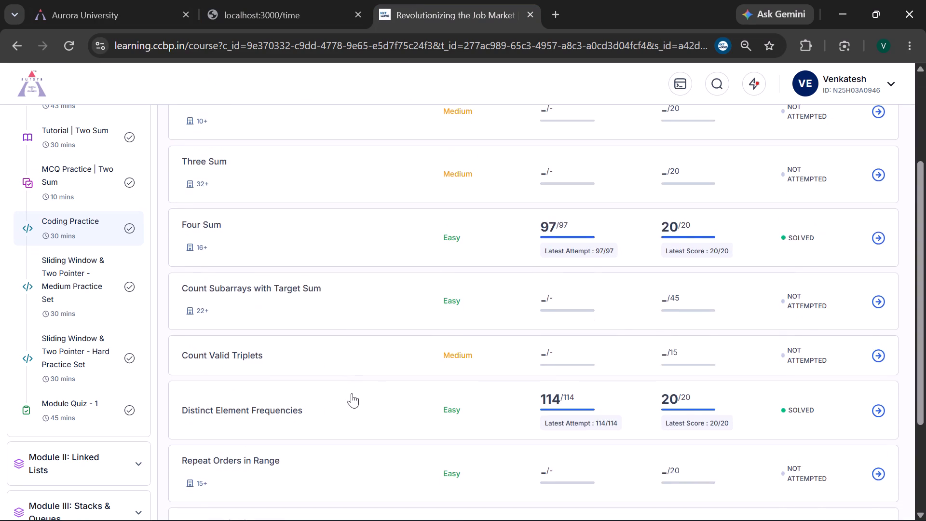
{"action": "scroll", "coordinate": [352, 393], "scroll_direction": "down", "scroll_amount": 1}
{"action": "scroll", "coordinate": [142, 279], "scroll_direction": "up", "scroll_amount": 6}
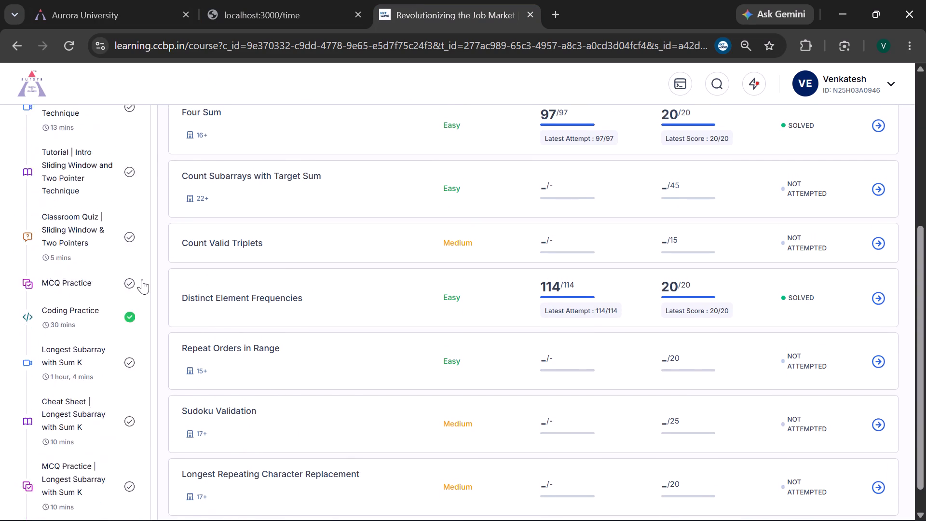
{"action": "left_click", "coordinate": [269, 277]}
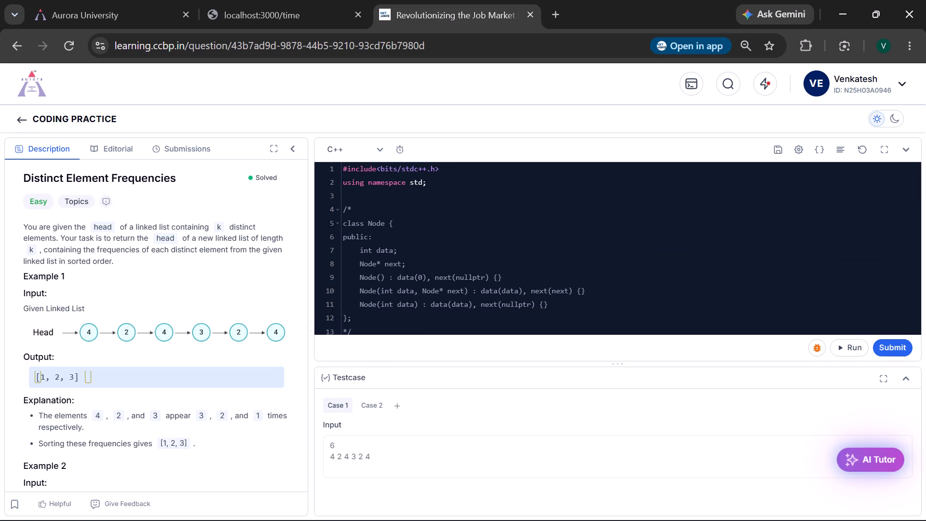
Enlarge the code editor slightly and submit the C++ solution for Distinct Element Frequencies.
{"action": "left_click_drag", "start_coordinate": [377, 364], "coordinate": [381, 384]}
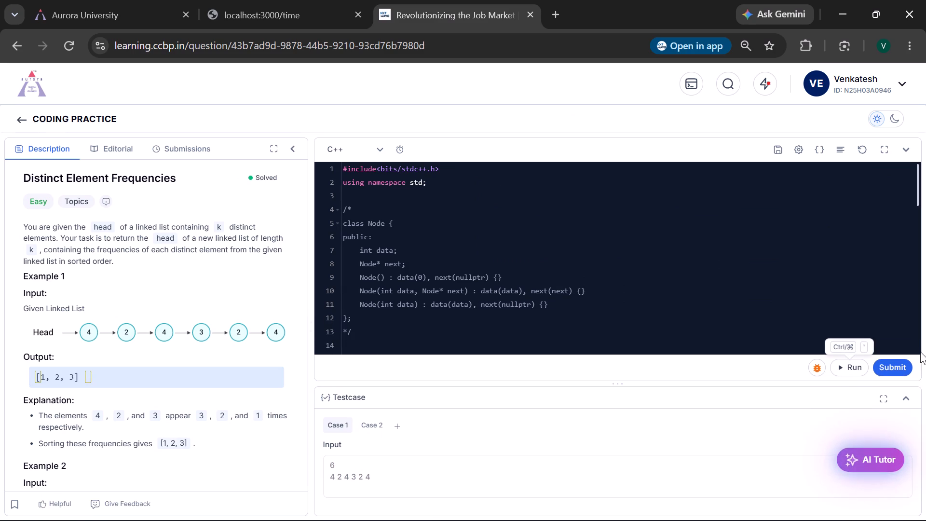
{"action": "left_click", "coordinate": [900, 365]}
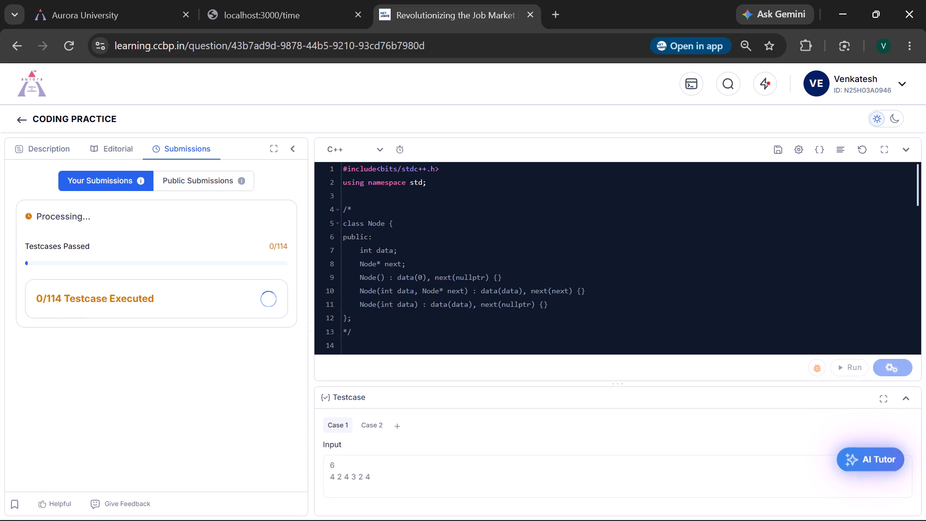
{"action": "scroll", "coordinate": [635, 294], "scroll_direction": "up", "scroll_amount": 6}
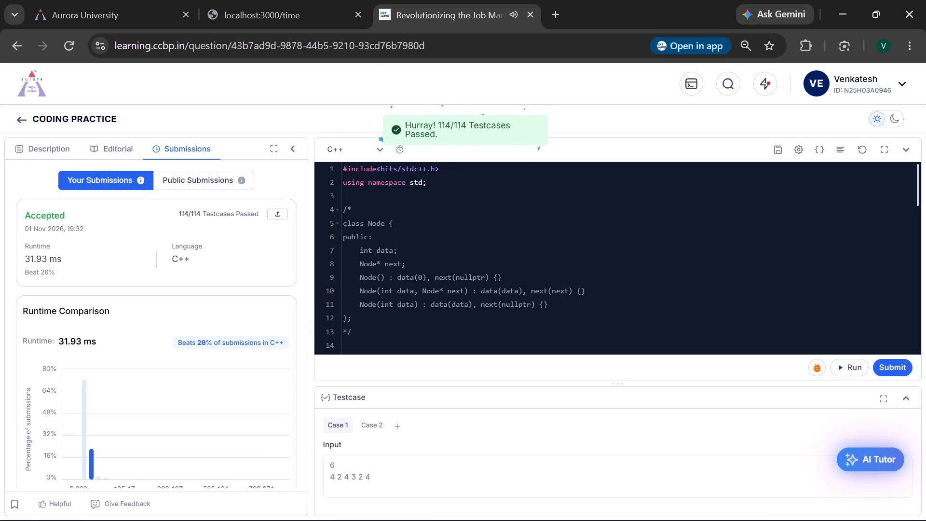
Delete the commented-out Node class block above the solution class in the code.
{"action": "scroll", "coordinate": [527, 291], "scroll_direction": "down", "scroll_amount": 2}
{"action": "scroll", "coordinate": [527, 291], "scroll_direction": "up", "scroll_amount": 3}
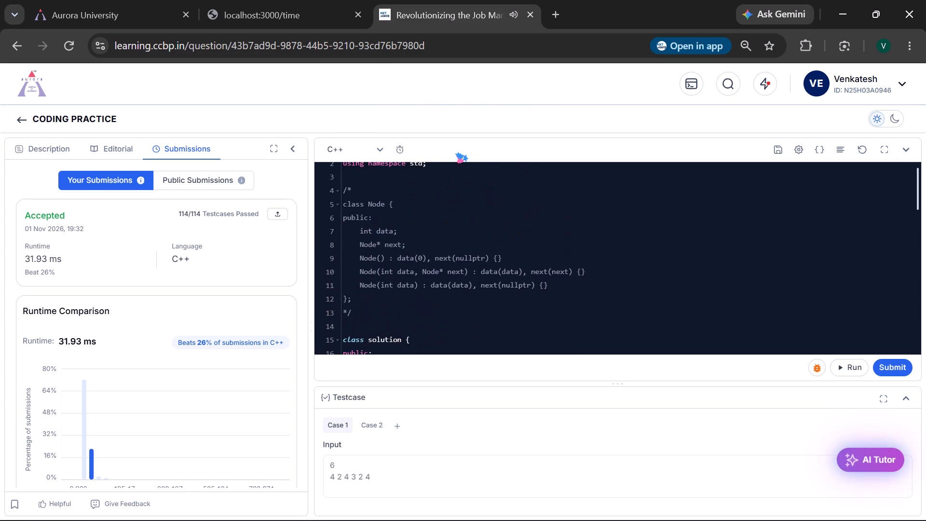
{"action": "left_click_drag", "start_coordinate": [358, 316], "coordinate": [334, 205]}
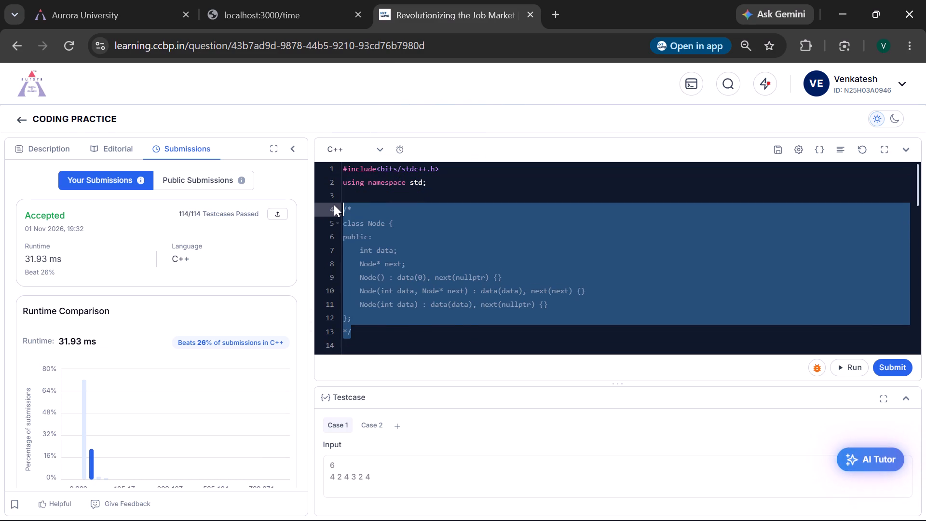
{"action": "key", "text": "BackSpace"}
Shrink the Testcase pane to enlarge the code editor and review the full frequencyList solution, staying on the problem page.
{"action": "scroll", "coordinate": [378, 219], "scroll_direction": "down", "scroll_amount": 2}
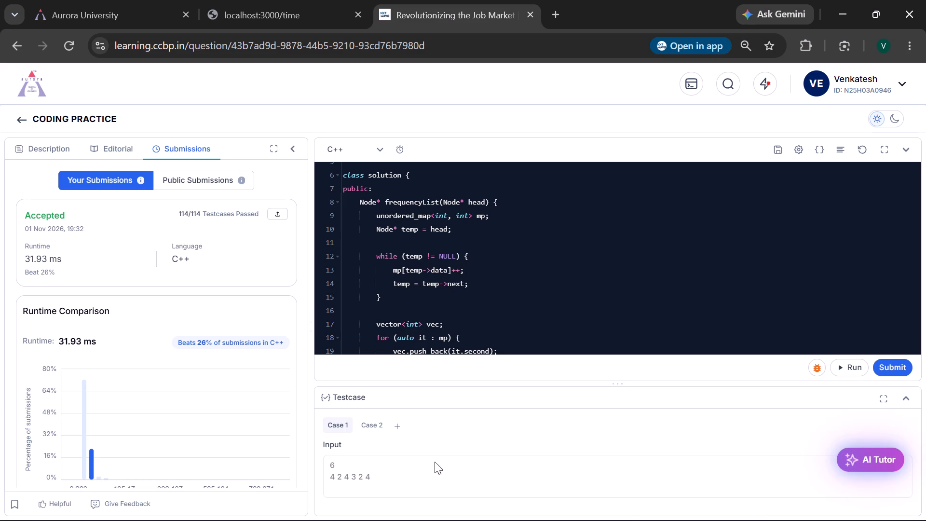
{"action": "scroll", "coordinate": [446, 465], "scroll_direction": "up", "scroll_amount": 3}
{"action": "scroll", "coordinate": [446, 465], "scroll_direction": "down", "scroll_amount": 1}
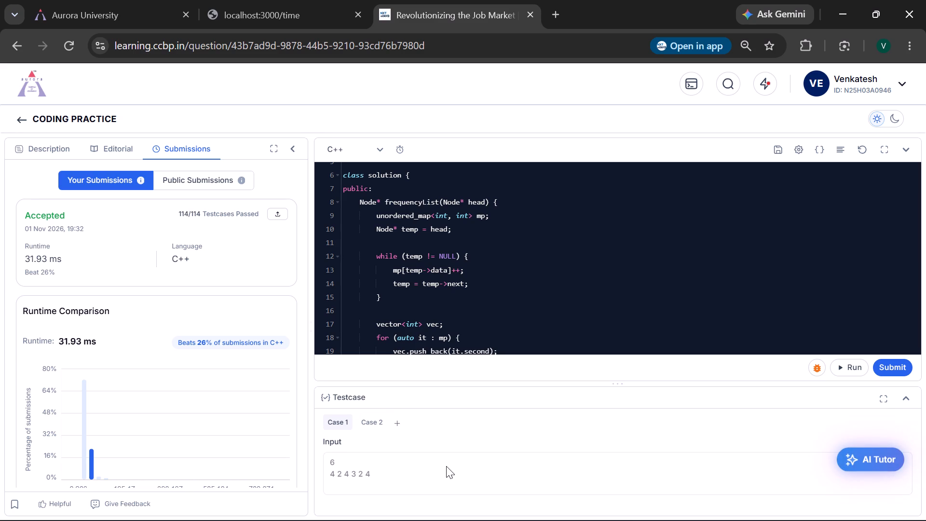
{"action": "scroll", "coordinate": [447, 465], "scroll_direction": "up", "scroll_amount": 1}
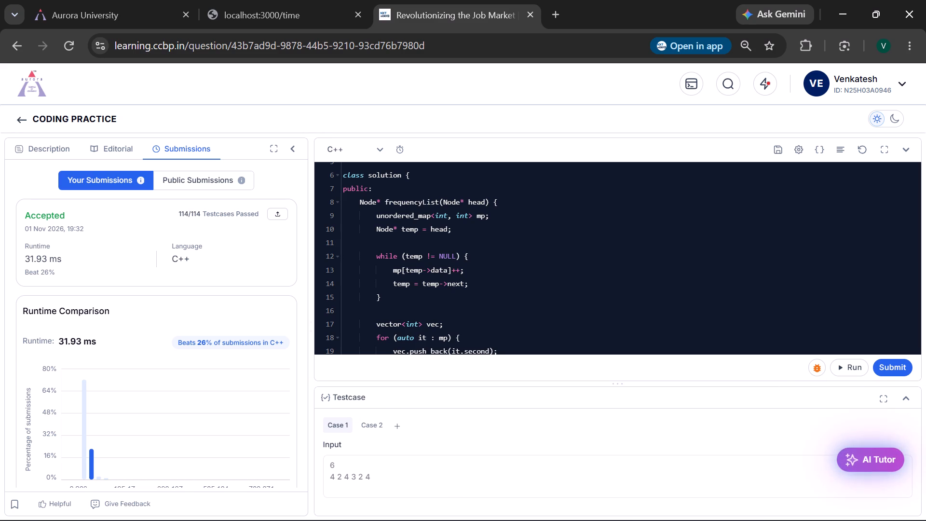
{"action": "left_click_drag", "start_coordinate": [781, 382], "coordinate": [746, 518]}
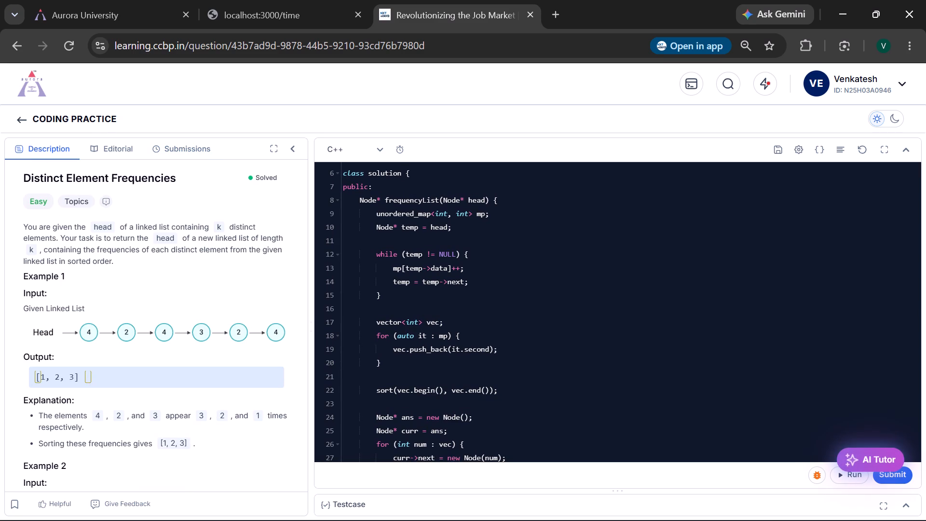
{"action": "scroll", "coordinate": [641, 401], "scroll_direction": "down", "scroll_amount": 3}
{"action": "scroll", "coordinate": [641, 401], "scroll_direction": "up", "scroll_amount": 1}
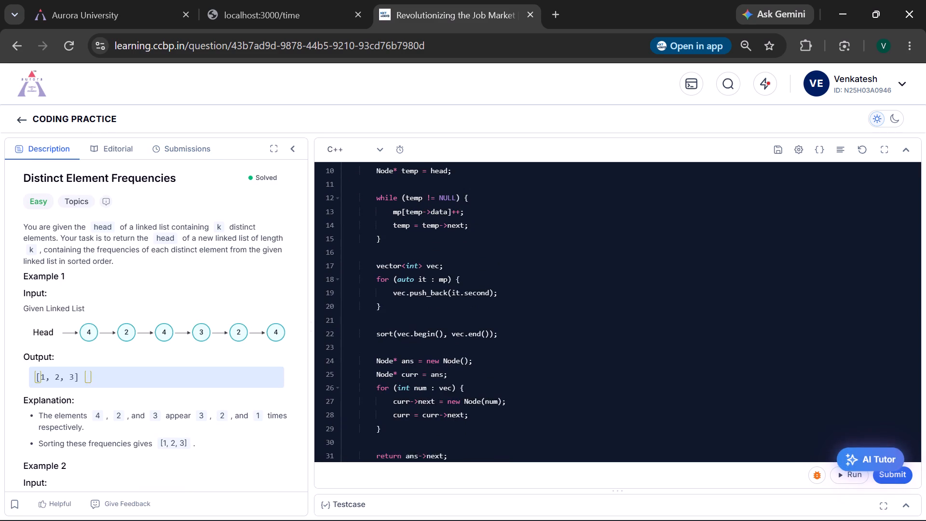
{"action": "scroll", "coordinate": [641, 401], "scroll_direction": "up", "scroll_amount": 2}
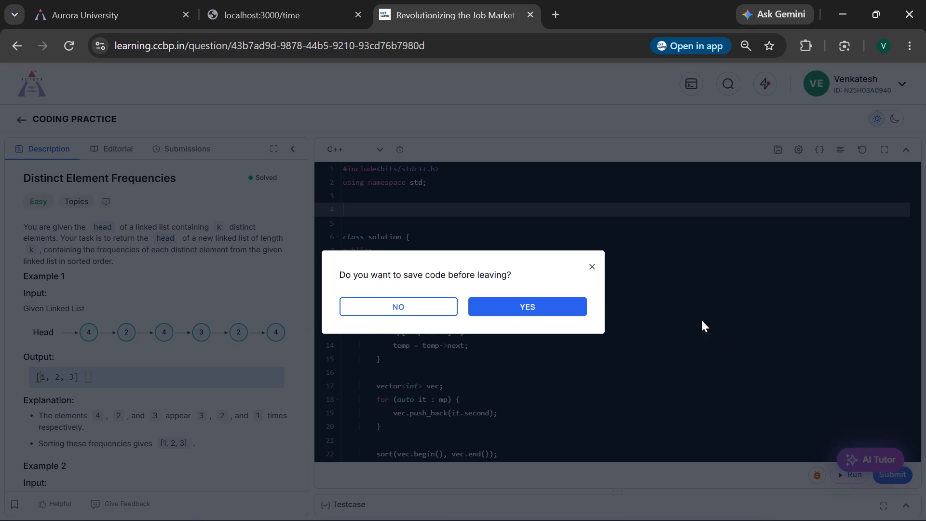
{"action": "left_click", "coordinate": [594, 267]}
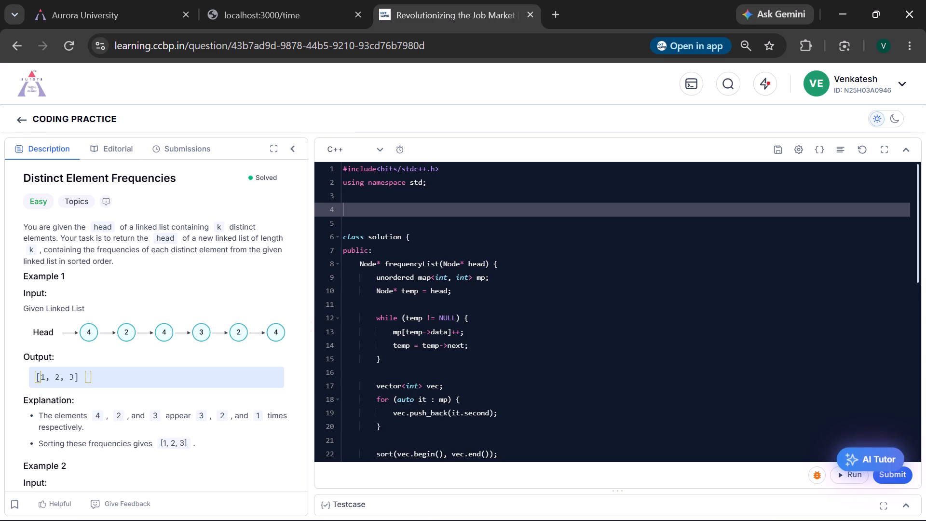
{"action": "scroll", "coordinate": [588, 299], "scroll_direction": "down", "scroll_amount": 1}
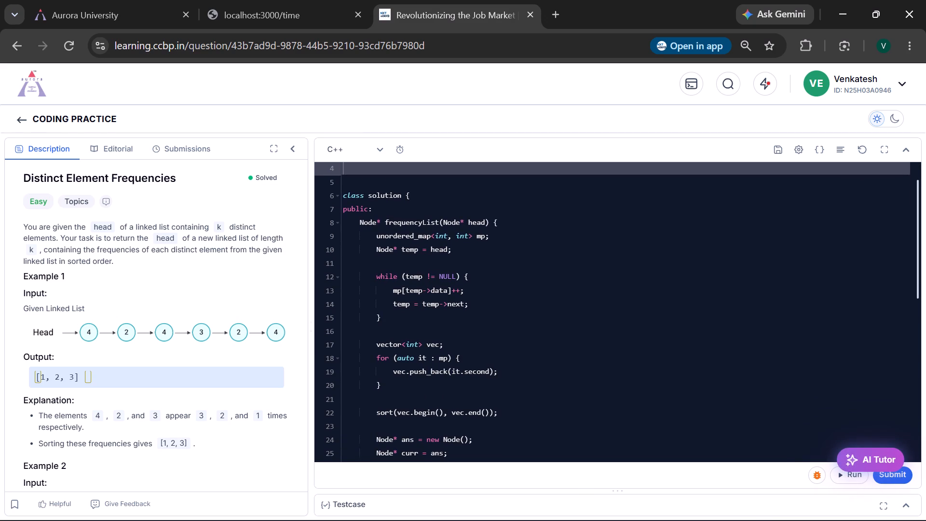
{"action": "scroll", "coordinate": [588, 299], "scroll_direction": "down", "scroll_amount": 2}
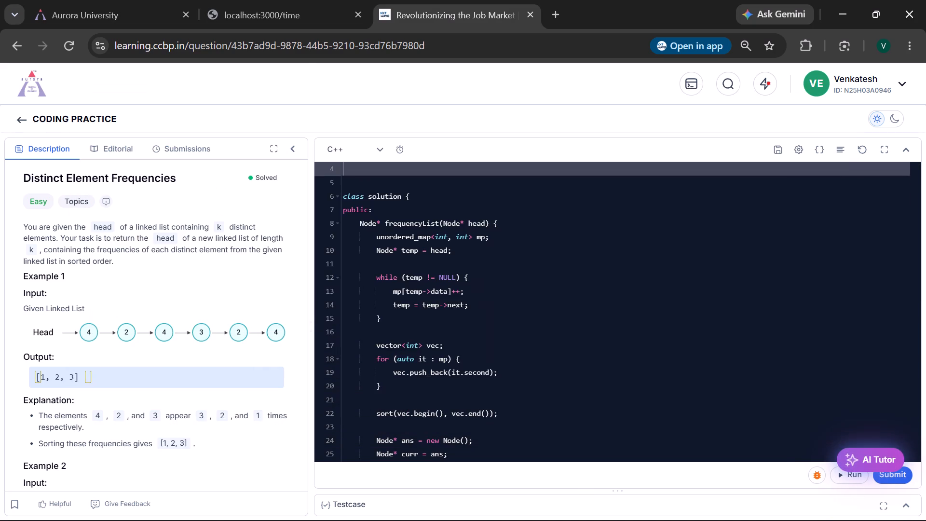
In File Explorer, search the Documents folder for "ds" and open the Word file DS_Lab_Report_08.
{"action": "left_click", "coordinate": [276, 513]}
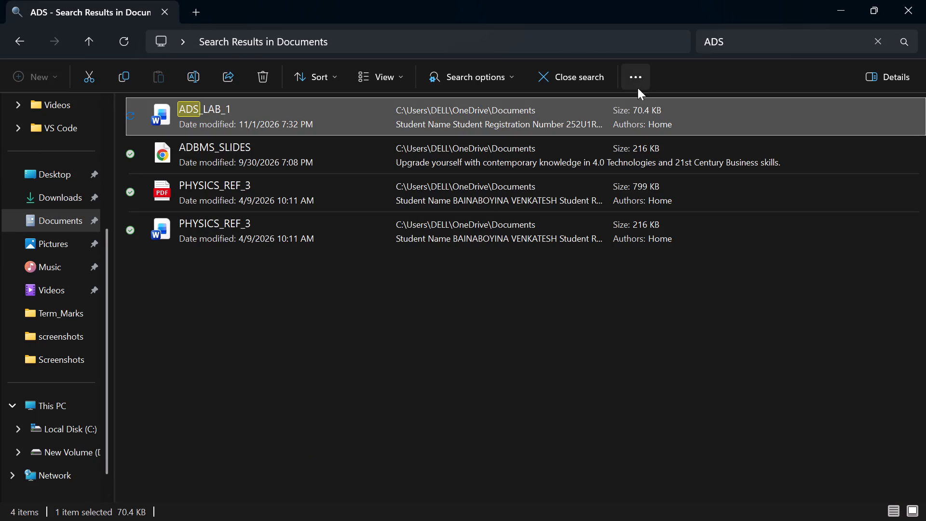
{"action": "left_click", "coordinate": [730, 45]}
{"action": "key", "text": "BackSpace"}
{"action": "key", "text": "BackSpace"}
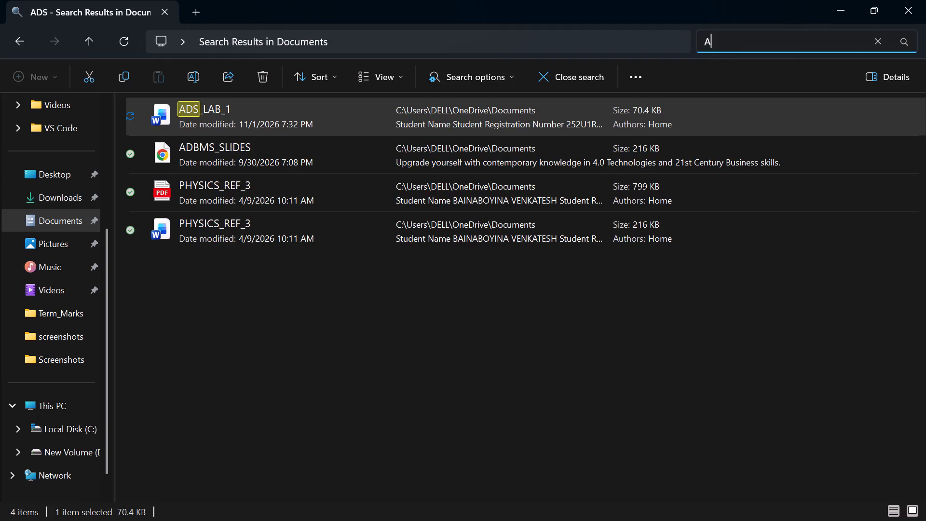
{"action": "key", "text": "BackSpace"}
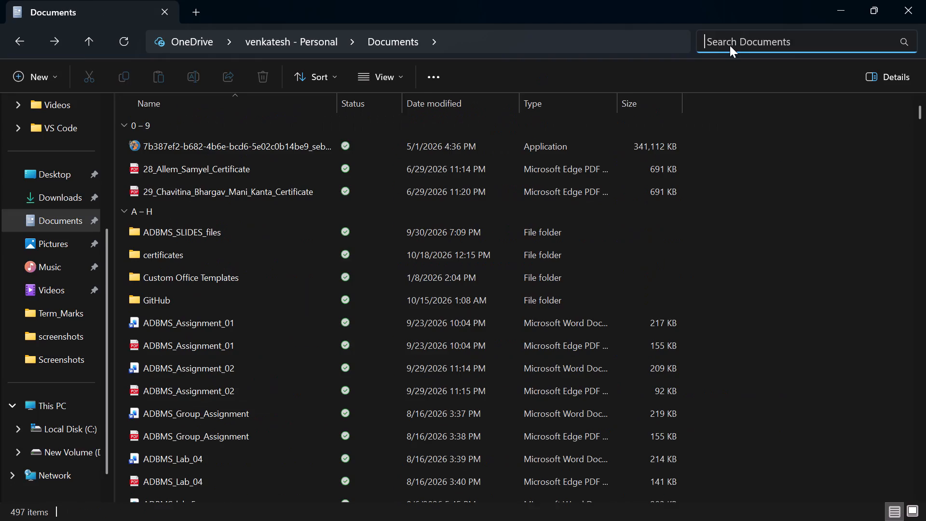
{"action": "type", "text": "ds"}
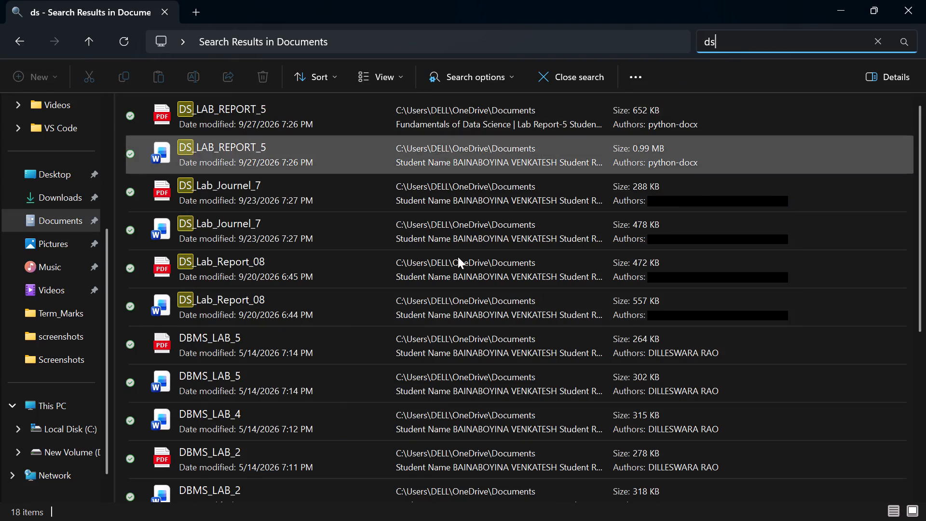
{"action": "double_click", "coordinate": [345, 312]}
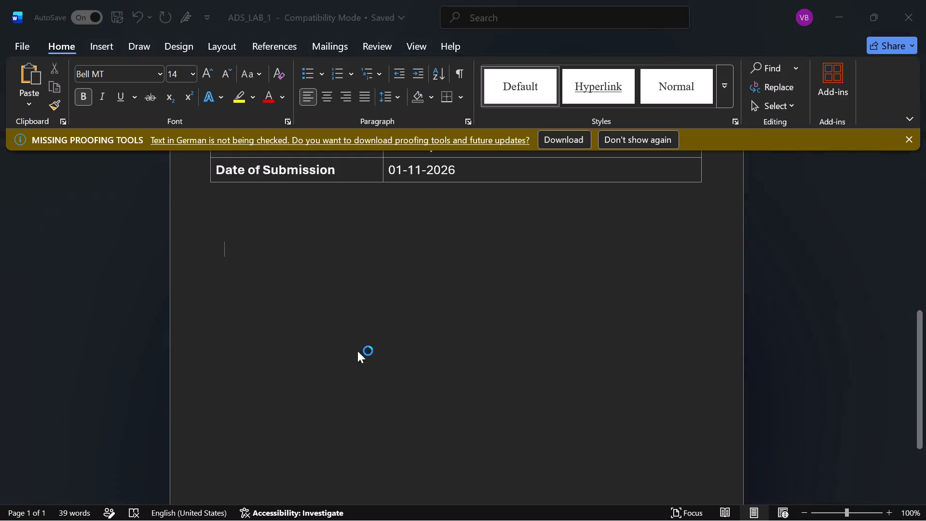
Look through DS_Lab_Report_08 to see how the report content is laid out, and close it.
{"action": "scroll", "coordinate": [359, 384], "scroll_direction": "up", "scroll_amount": 4}
{"action": "scroll", "coordinate": [359, 384], "scroll_direction": "down", "scroll_amount": 6}
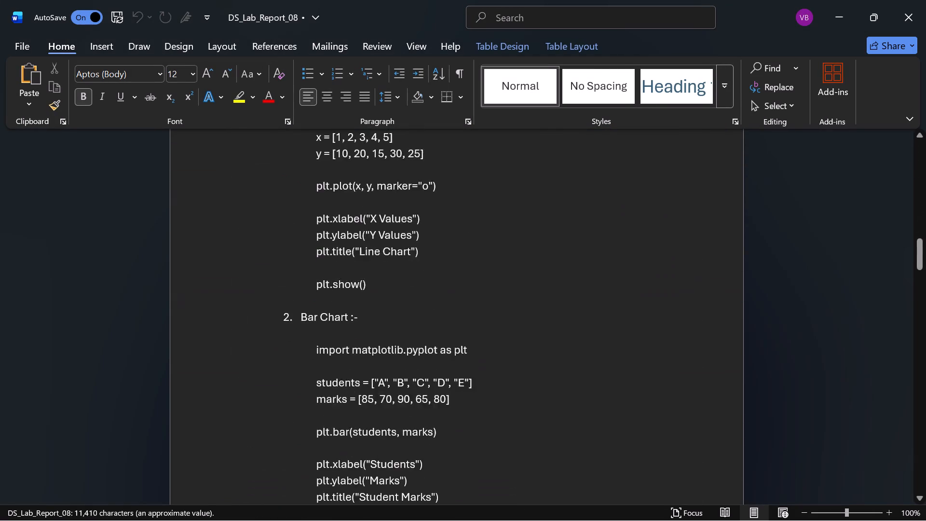
{"action": "scroll", "coordinate": [359, 384], "scroll_direction": "down", "scroll_amount": 2}
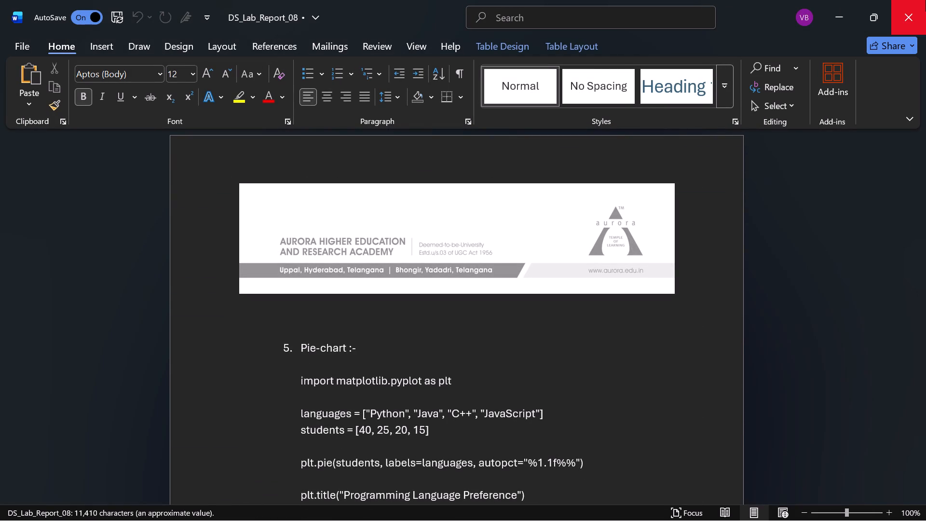
{"action": "left_click", "coordinate": [924, 5]}
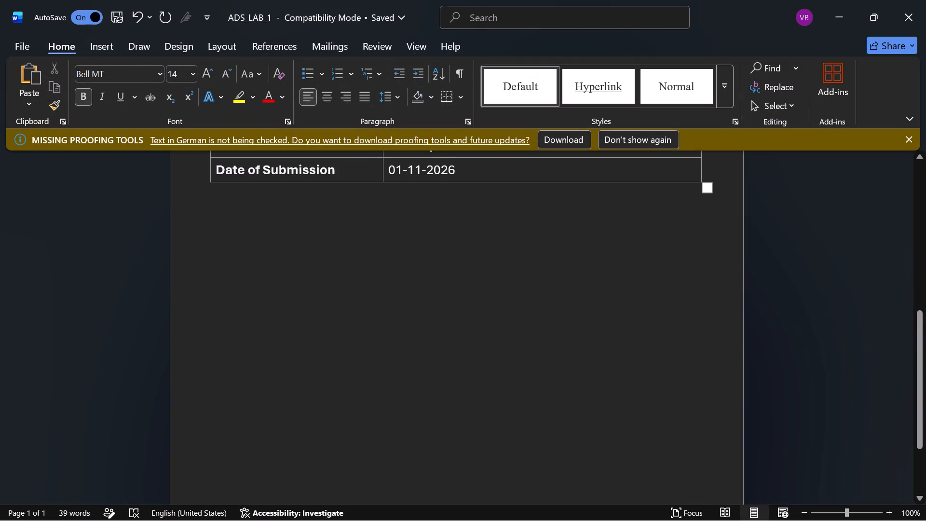
Back in File Explorer, search the Documents folder for "c++" and open the Word file C++_Lab_10.
{"action": "scroll", "coordinate": [363, 383], "scroll_direction": "up", "scroll_amount": 3}
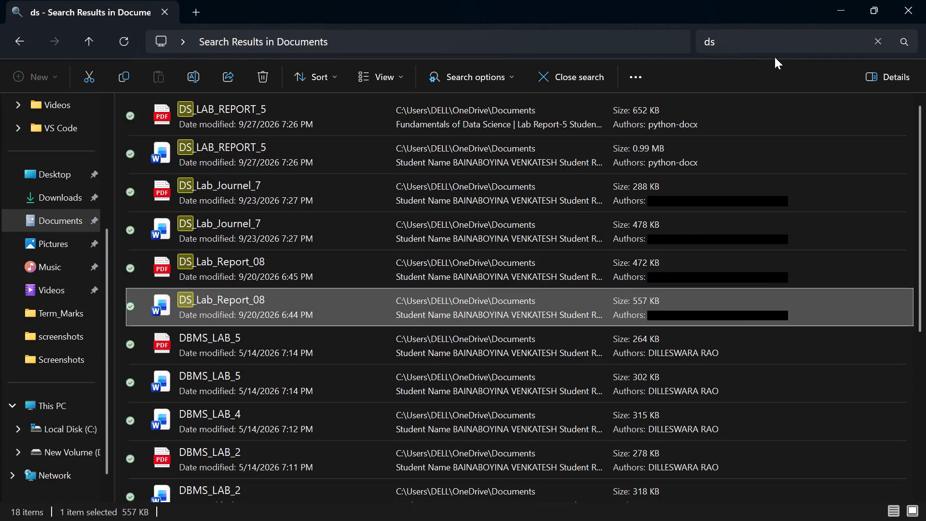
{"action": "left_click", "coordinate": [771, 44]}
{"action": "key", "text": "BackSpace"}
{"action": "key", "text": "BackSpace"}
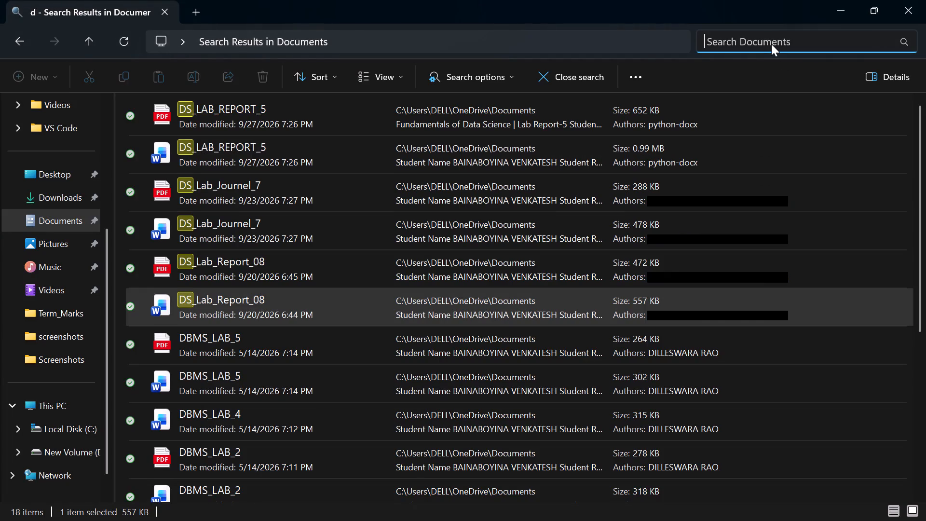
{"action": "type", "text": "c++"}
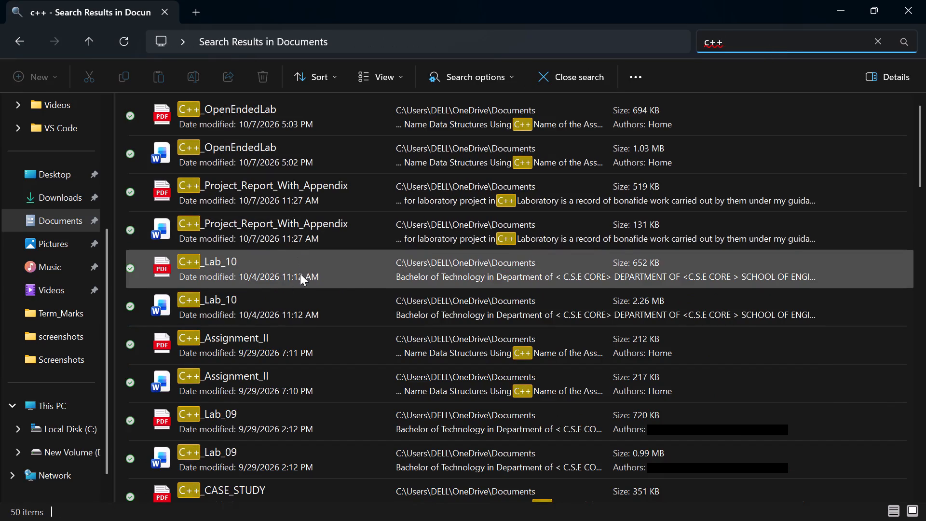
{"action": "double_click", "coordinate": [256, 311]}
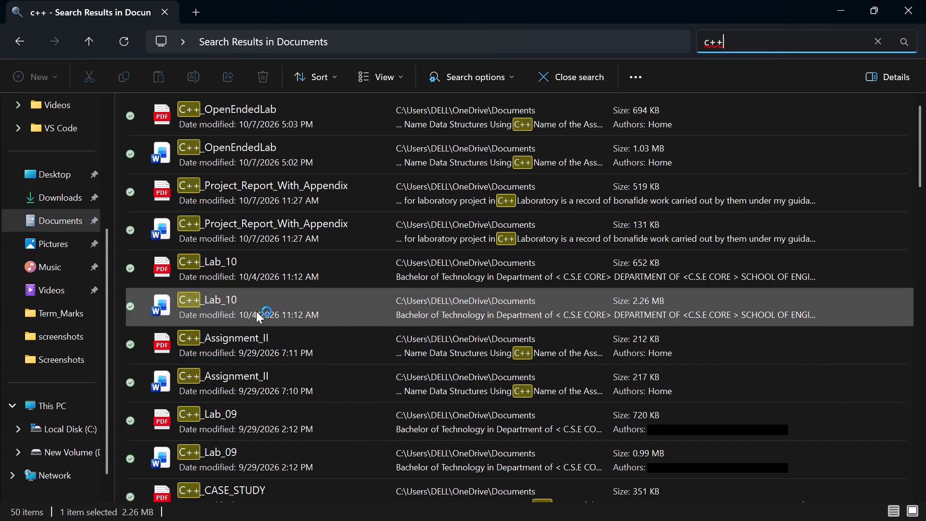
Look through C++_Lab_10 to see how the problem statements and solution screenshots are laid out, and close it.
{"action": "scroll", "coordinate": [313, 397], "scroll_direction": "down", "scroll_amount": 9}
{"action": "scroll", "coordinate": [313, 397], "scroll_direction": "up", "scroll_amount": 1}
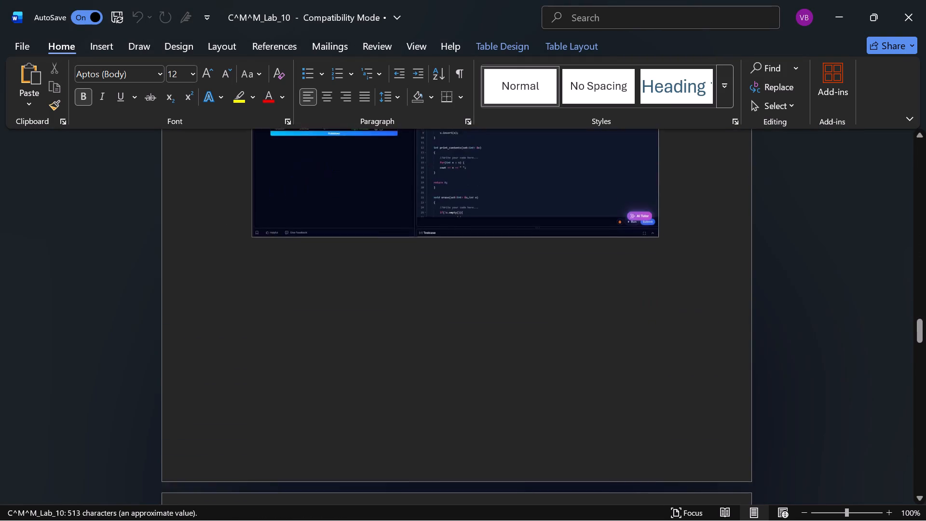
{"action": "scroll", "coordinate": [313, 397], "scroll_direction": "up", "scroll_amount": 2}
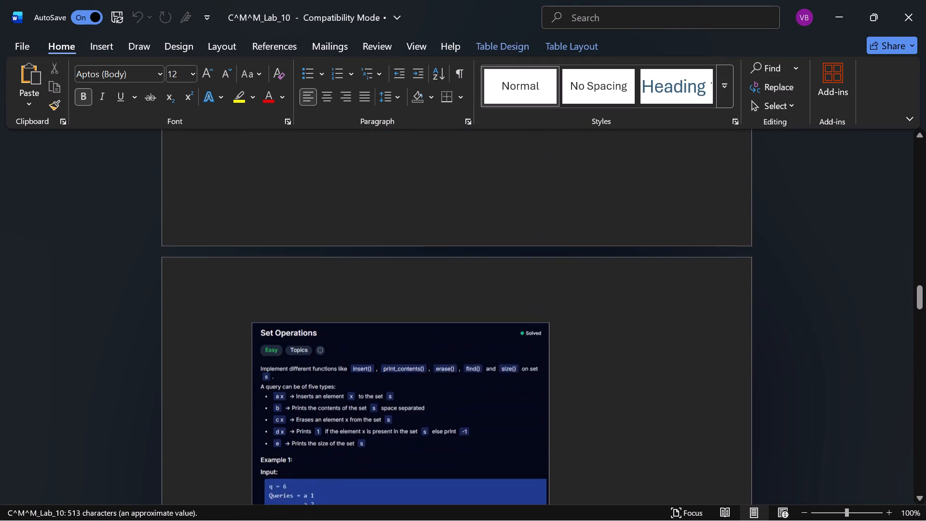
{"action": "scroll", "coordinate": [313, 397], "scroll_direction": "down", "scroll_amount": 3}
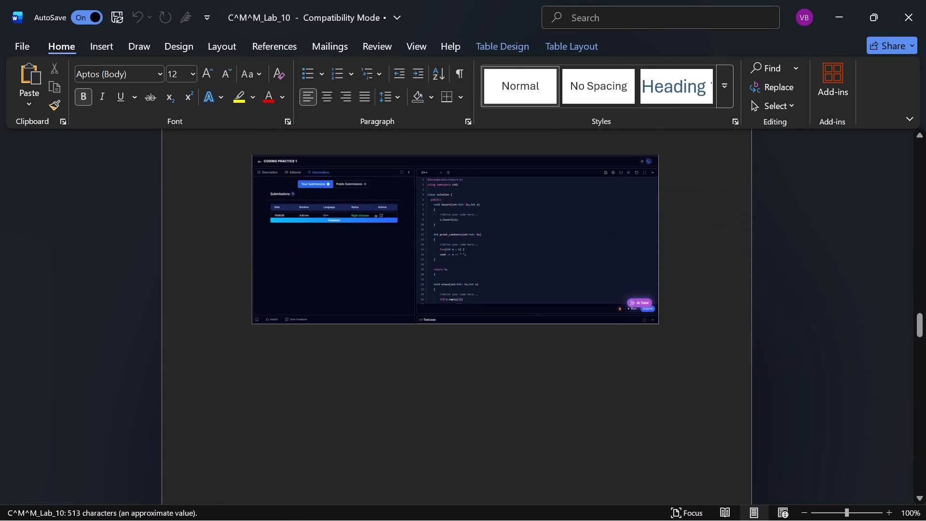
{"action": "scroll", "coordinate": [313, 397], "scroll_direction": "down", "scroll_amount": 2}
{"action": "scroll", "coordinate": [313, 397], "scroll_direction": "up", "scroll_amount": 3}
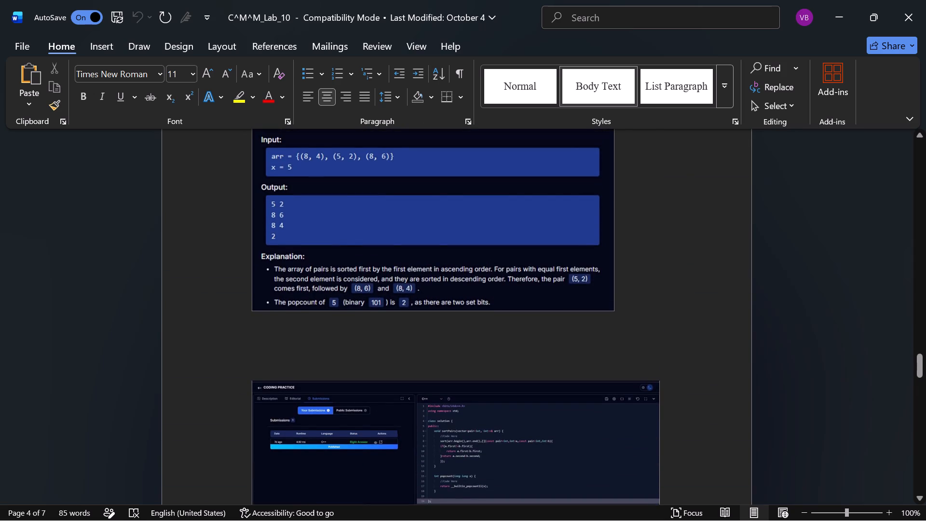
{"action": "scroll", "coordinate": [313, 397], "scroll_direction": "up", "scroll_amount": 1}
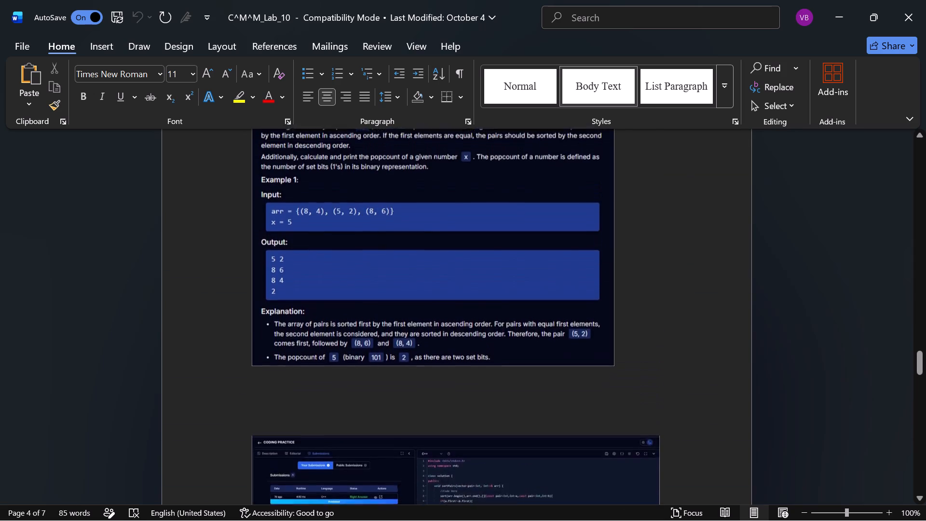
{"action": "scroll", "coordinate": [313, 397], "scroll_direction": "up", "scroll_amount": 1}
{"action": "scroll", "coordinate": [313, 397], "scroll_direction": "down", "scroll_amount": 3}
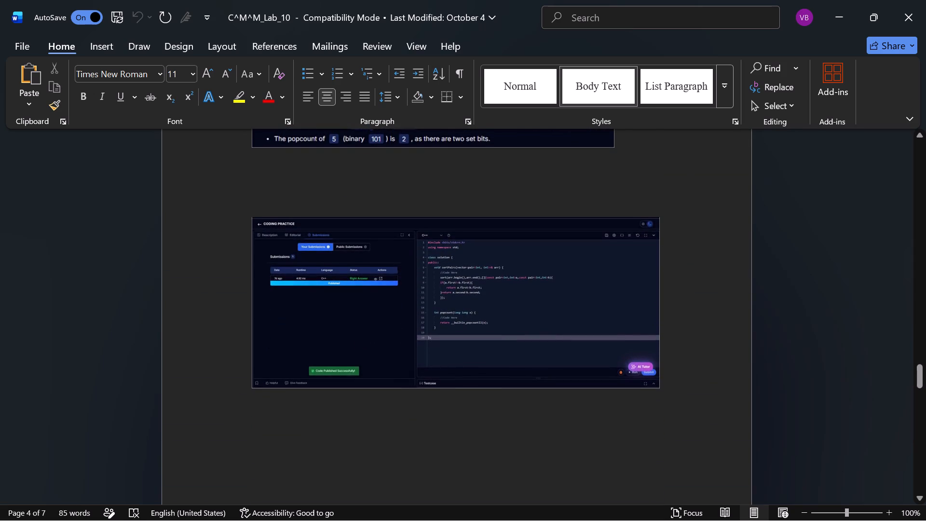
{"action": "scroll", "coordinate": [313, 397], "scroll_direction": "down", "scroll_amount": 3}
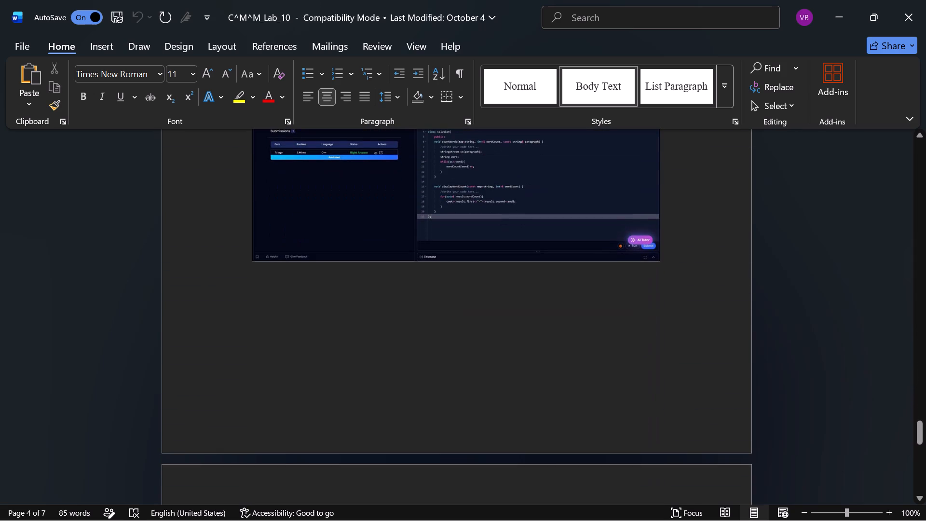
{"action": "scroll", "coordinate": [313, 397], "scroll_direction": "down", "scroll_amount": 2}
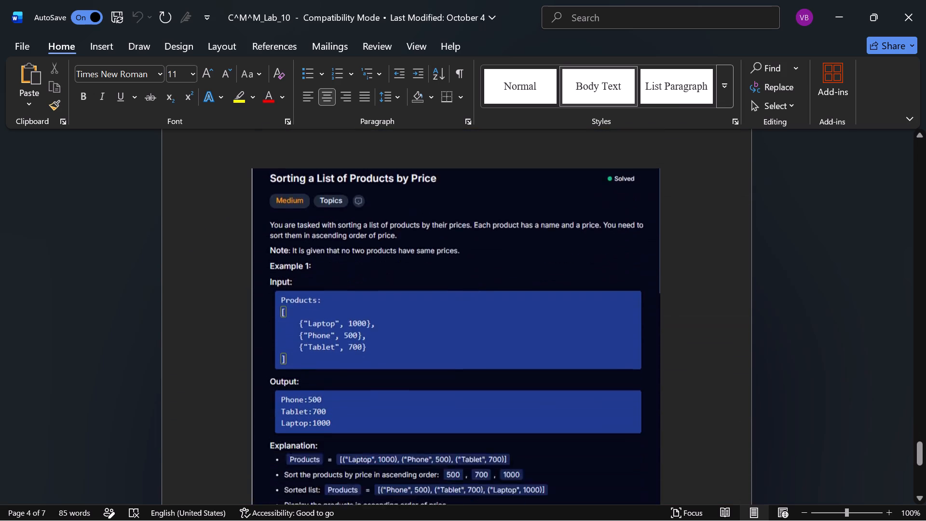
{"action": "scroll", "coordinate": [313, 397], "scroll_direction": "down", "scroll_amount": 4}
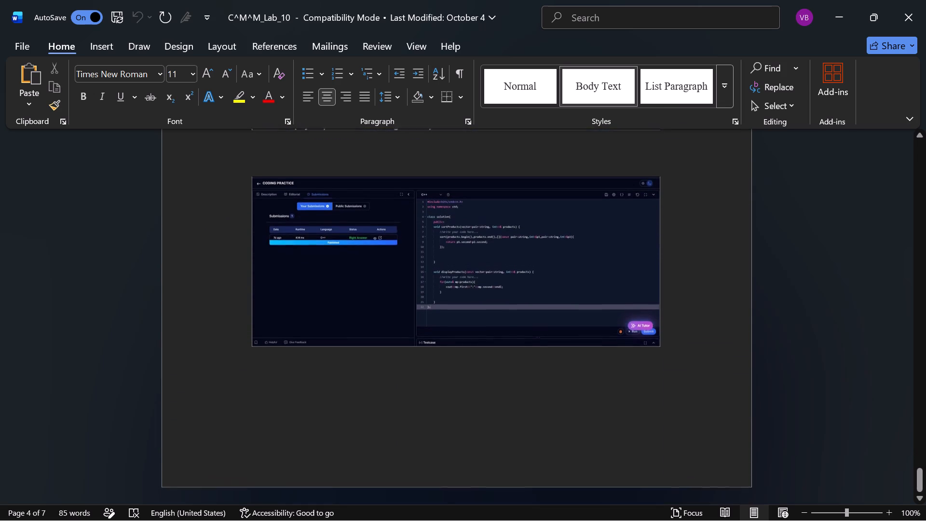
{"action": "scroll", "coordinate": [313, 397], "scroll_direction": "down", "scroll_amount": 1}
{"action": "scroll", "coordinate": [313, 397], "scroll_direction": "up", "scroll_amount": 3}
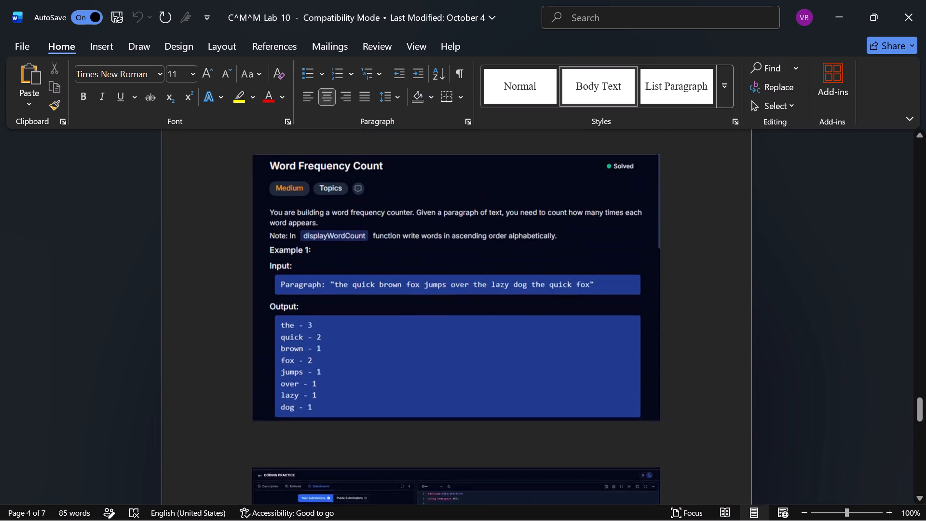
{"action": "scroll", "coordinate": [313, 397], "scroll_direction": "up", "scroll_amount": 4}
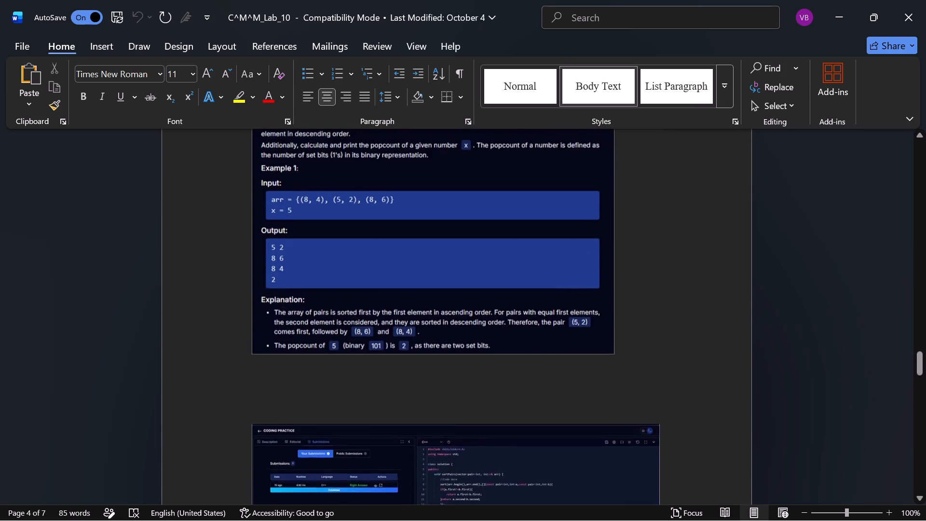
{"action": "scroll", "coordinate": [313, 397], "scroll_direction": "up", "scroll_amount": 3}
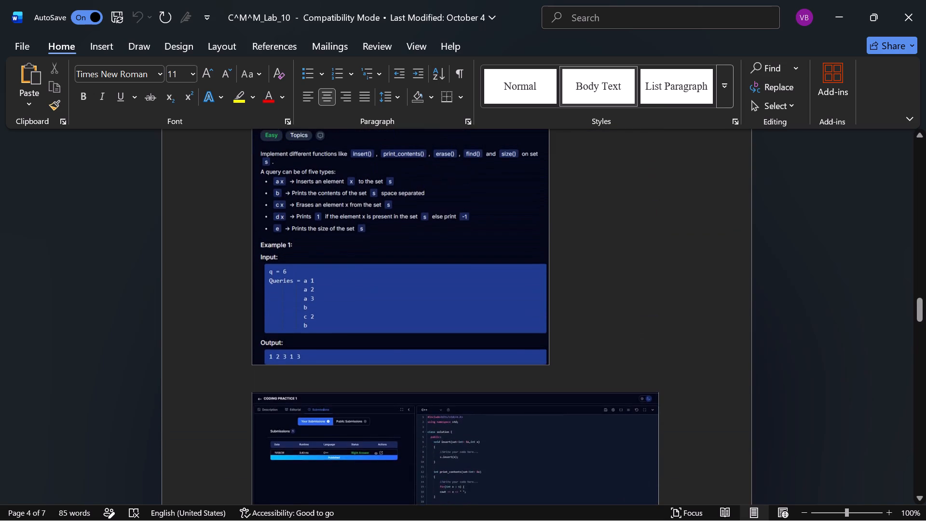
{"action": "scroll", "coordinate": [313, 397], "scroll_direction": "up", "scroll_amount": 2}
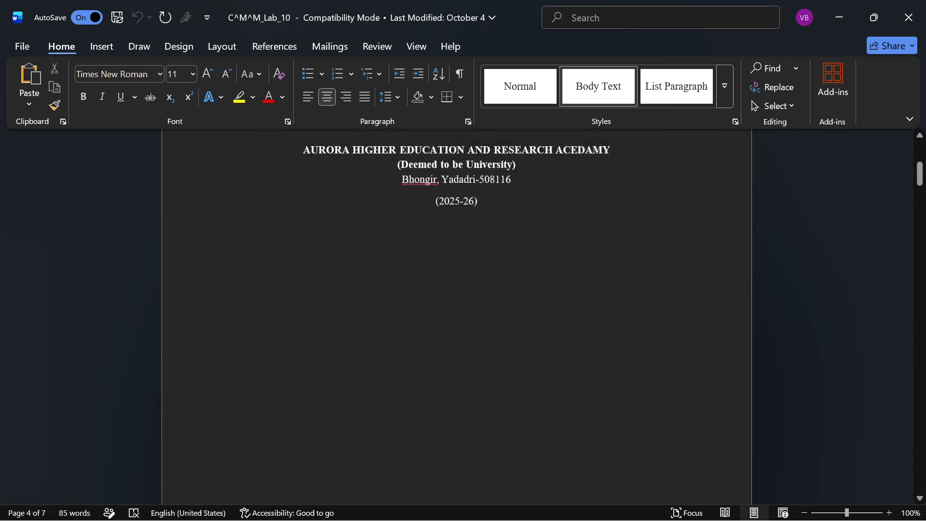
{"action": "scroll", "coordinate": [313, 397], "scroll_direction": "up", "scroll_amount": 1}
{"action": "left_click", "coordinate": [925, 0]}
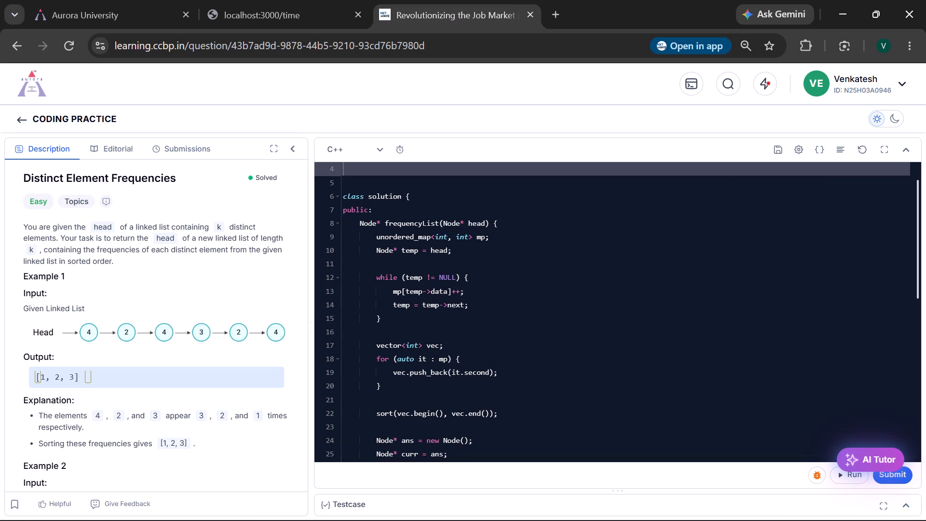
In the browser's code editor, delete the commented-out main() block below the solution class.
{"action": "scroll", "coordinate": [480, 343], "scroll_direction": "down", "scroll_amount": 6}
{"action": "scroll", "coordinate": [406, 284], "scroll_direction": "up", "scroll_amount": 2}
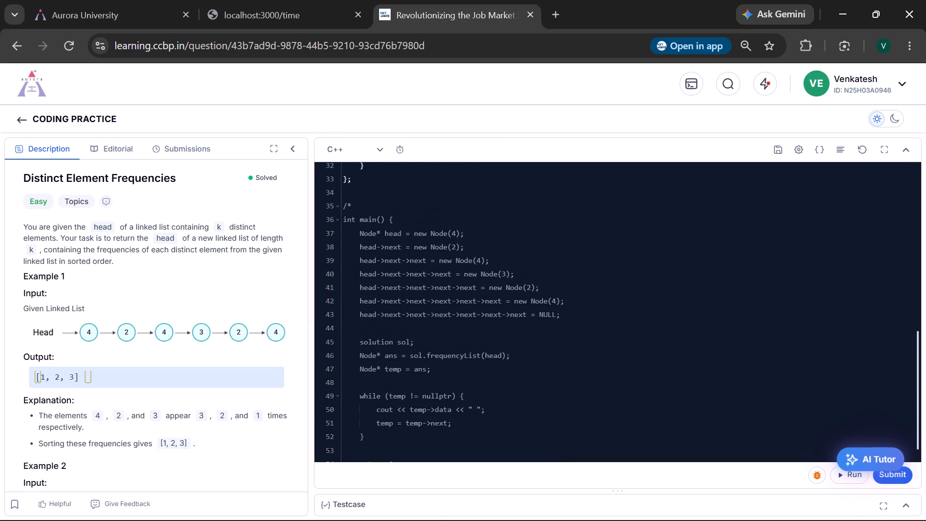
{"action": "scroll", "coordinate": [406, 284], "scroll_direction": "up", "scroll_amount": 1}
{"action": "left_click_drag", "start_coordinate": [345, 240], "coordinate": [413, 472]}
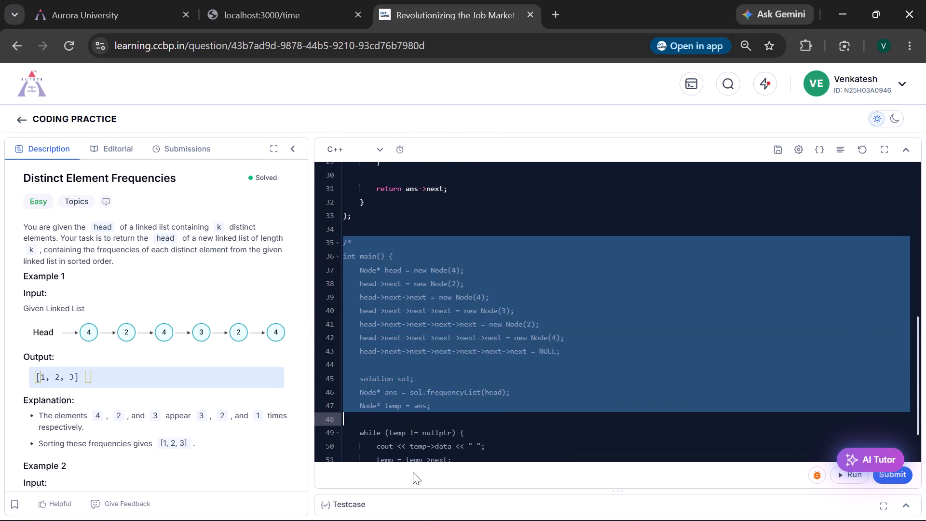
{"action": "left_click_drag", "start_coordinate": [413, 472], "coordinate": [418, 507]}
{"action": "key", "text": "BackSpace"}
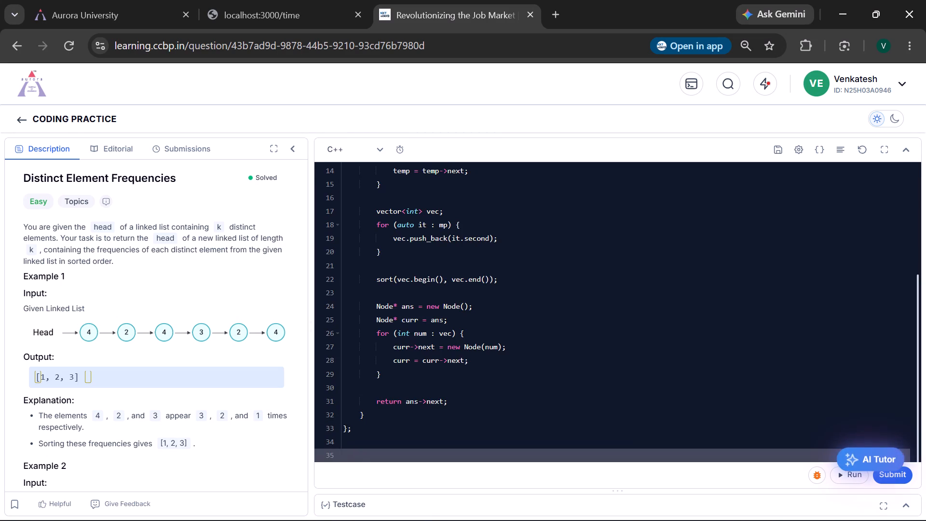
Delete the blank lines between "using namespace std;" and "class solution" in the code.
{"action": "scroll", "coordinate": [417, 419], "scroll_direction": "up", "scroll_amount": 3}
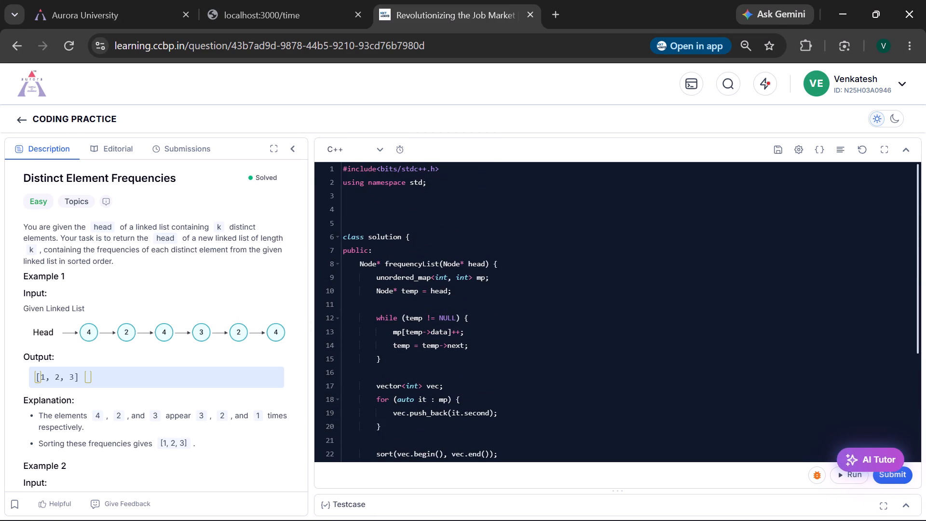
{"action": "left_click_drag", "start_coordinate": [345, 226], "coordinate": [340, 196]}
{"action": "key", "text": "BackSpace"}
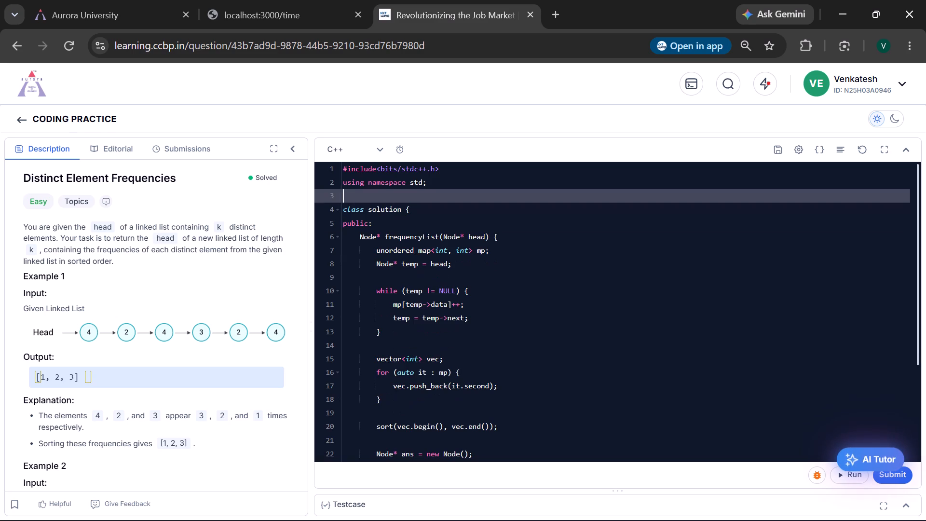
{"action": "key", "text": "Down"}
{"action": "key", "text": "BackSpace"}
With the page zoomed out to 50%, capture a snip of the Distinct Element Frequencies description pane from the Coding Practice heading to the constraints.
{"action": "scroll", "coordinate": [433, 277], "scroll_direction": "down", "scroll_amount": 1}
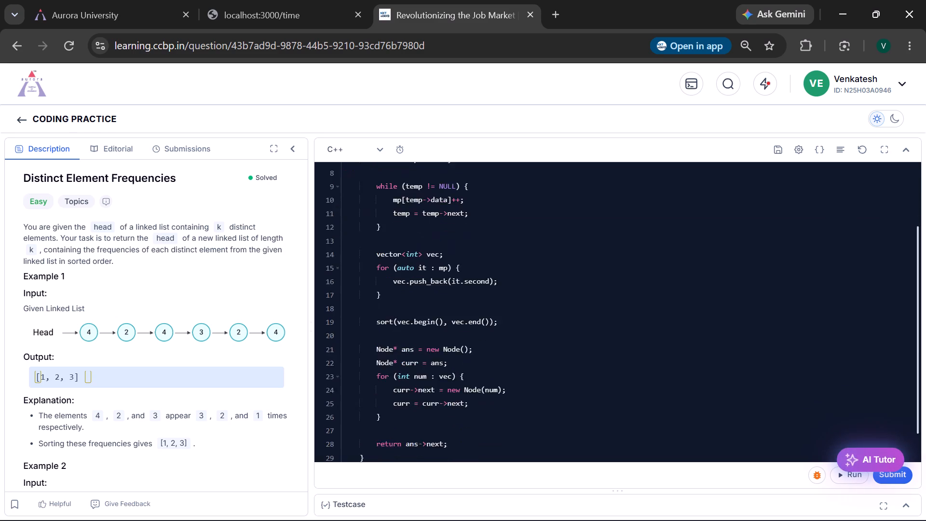
{"action": "scroll", "coordinate": [433, 277], "scroll_direction": "down", "scroll_amount": 2}
{"action": "scroll", "coordinate": [433, 277], "scroll_direction": "up", "scroll_amount": 2}
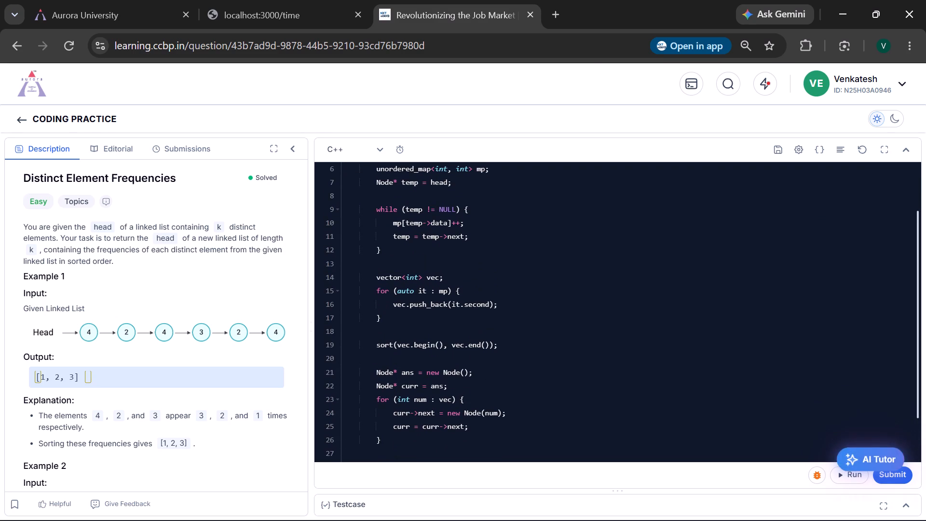
{"action": "key", "text": "ctrl+minus"}
{"action": "key", "text": "ctrl+minus"}
{"action": "scroll", "coordinate": [433, 277], "scroll_direction": "up", "scroll_amount": 1}
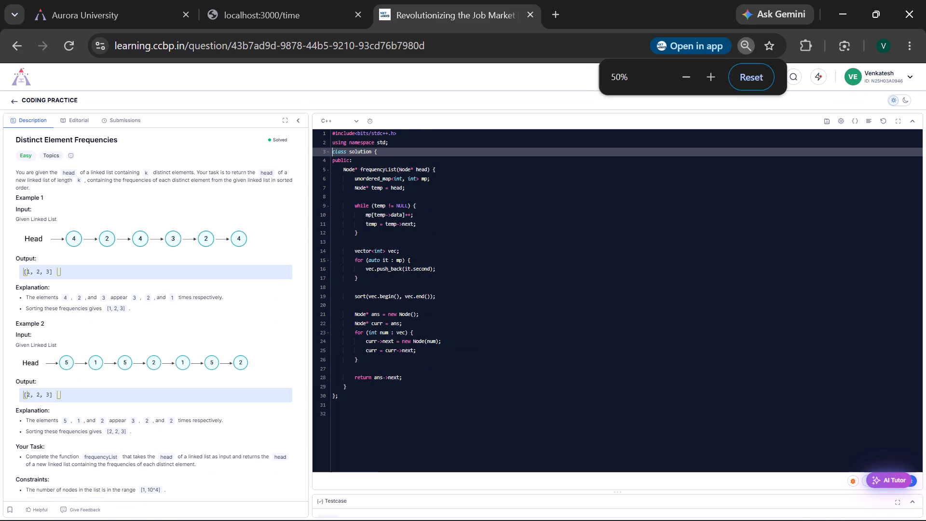
{"action": "scroll", "coordinate": [215, 298], "scroll_direction": "up", "scroll_amount": 2}
{"action": "scroll", "coordinate": [215, 298], "scroll_direction": "down", "scroll_amount": 1}
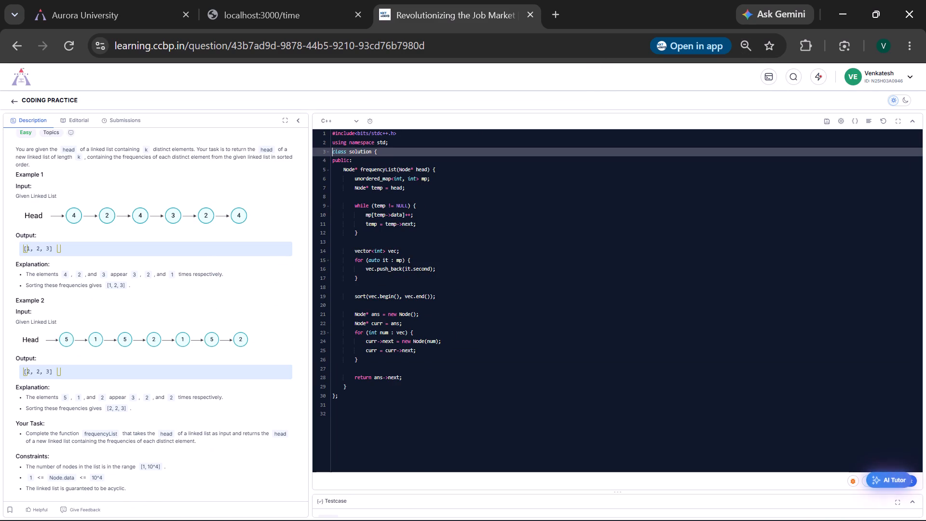
{"action": "scroll", "coordinate": [224, 422], "scroll_direction": "up", "scroll_amount": 2}
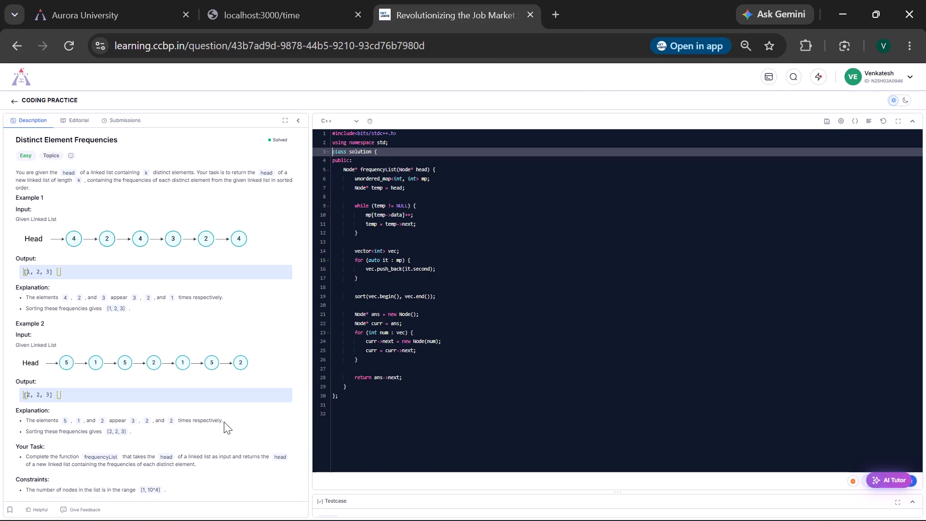
{"action": "key", "text": "Print"}
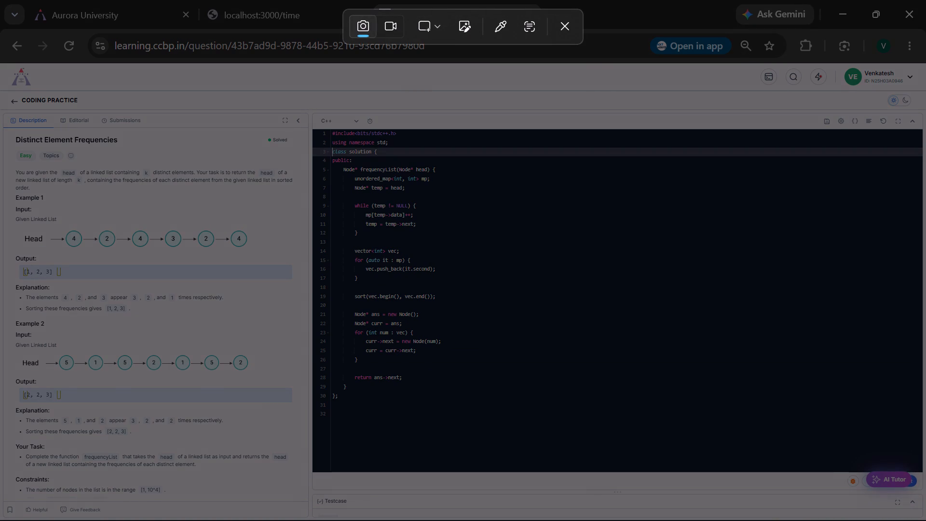
{"action": "left_click_drag", "start_coordinate": [0, 93], "coordinate": [260, 482]}
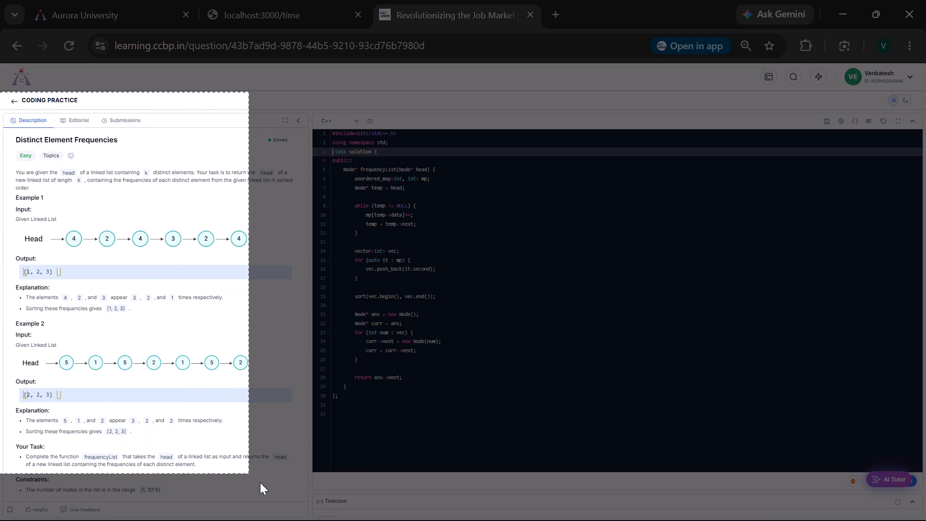
{"action": "left_click_drag", "start_coordinate": [260, 482], "coordinate": [314, 491]}
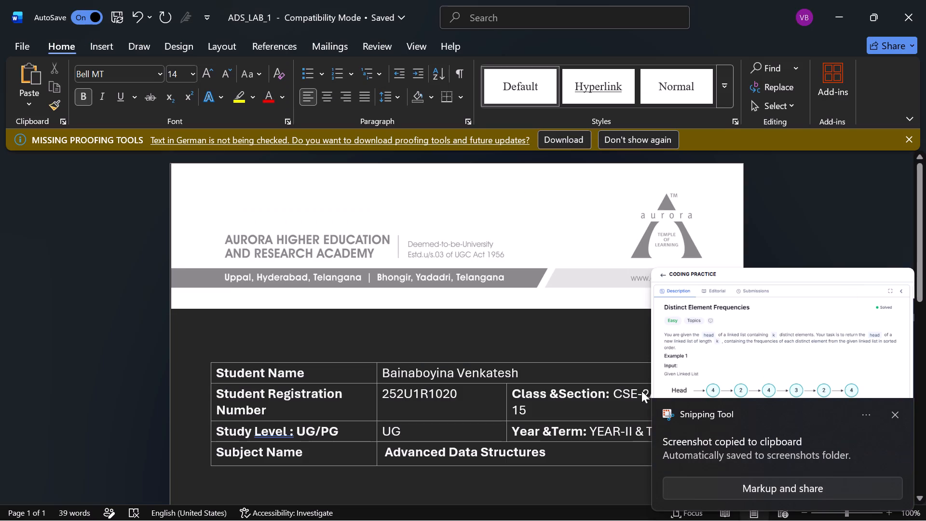
Switch to ADS_LAB_1 in Word and paste the captured problem description after the student details table.
{"action": "scroll", "coordinate": [466, 416], "scroll_direction": "down", "scroll_amount": 2}
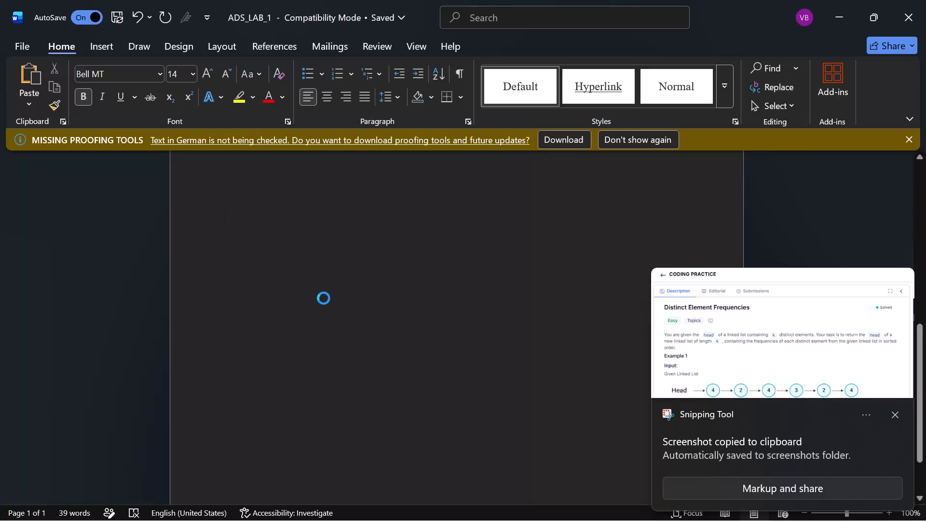
{"action": "key", "text": "ctrl+v"}
{"action": "scroll", "coordinate": [324, 298], "scroll_direction": "up", "scroll_amount": 3}
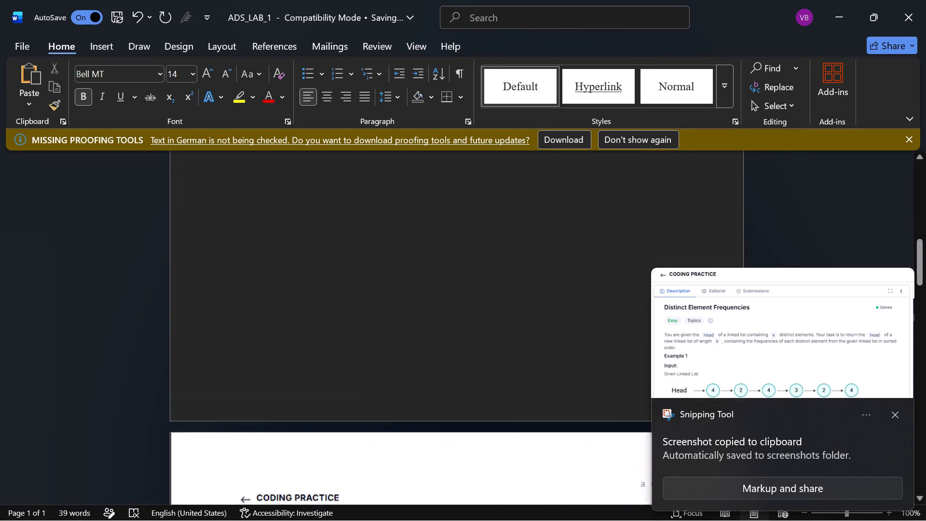
{"action": "scroll", "coordinate": [324, 298], "scroll_direction": "down", "scroll_amount": 2}
Shrink the pasted problem picture to a little over half its height, keeping its width, and check its placement below the student details table.
{"action": "left_click", "coordinate": [339, 336]}
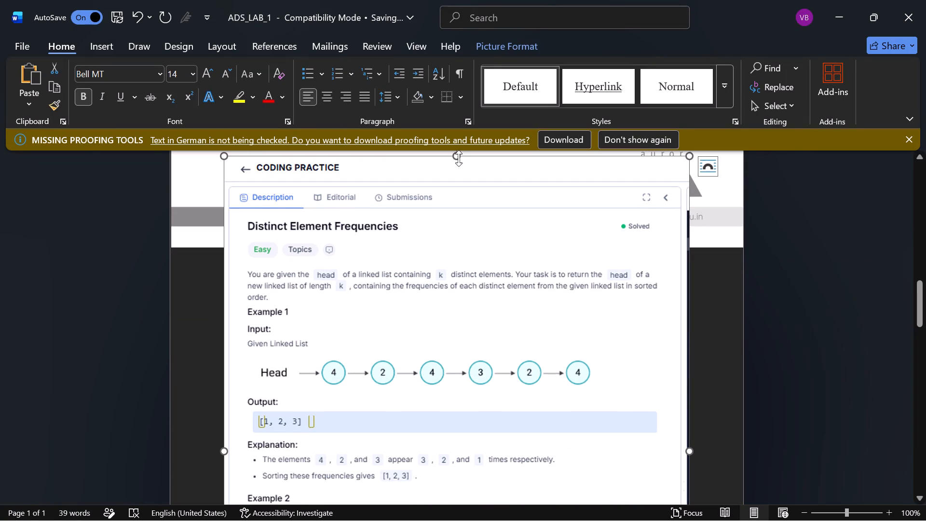
{"action": "left_click_drag", "start_coordinate": [456, 158], "coordinate": [472, 457]}
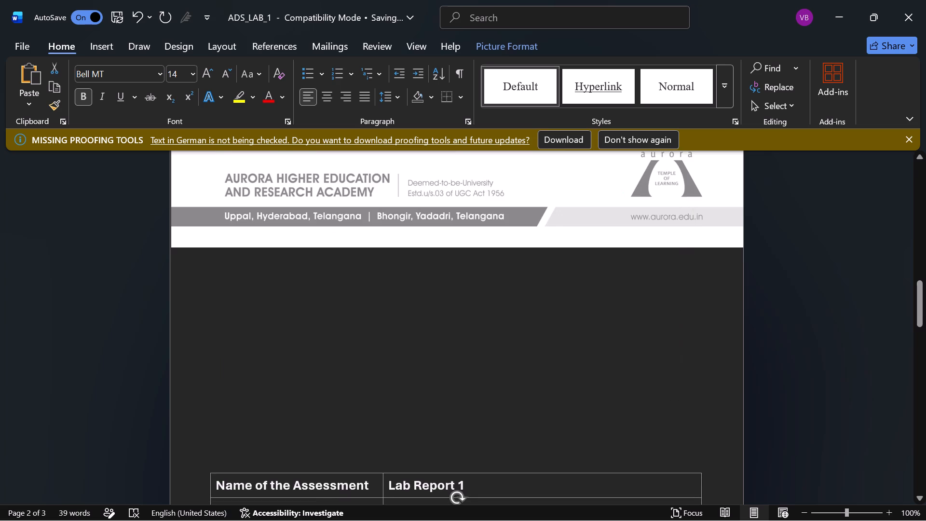
{"action": "left_click_drag", "start_coordinate": [472, 457], "coordinate": [466, 411]}
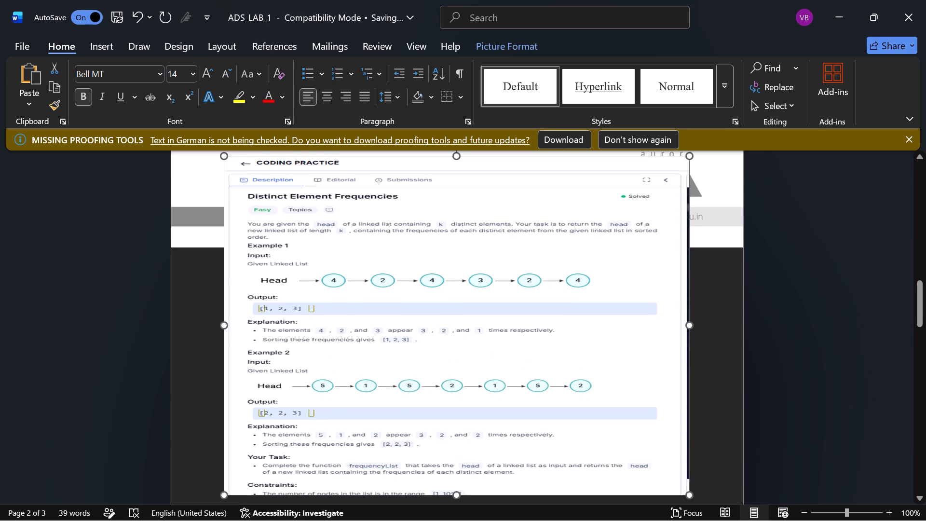
{"action": "left_click_drag", "start_coordinate": [466, 411], "coordinate": [469, 427]}
{"action": "scroll", "coordinate": [483, 457], "scroll_direction": "up", "scroll_amount": 1}
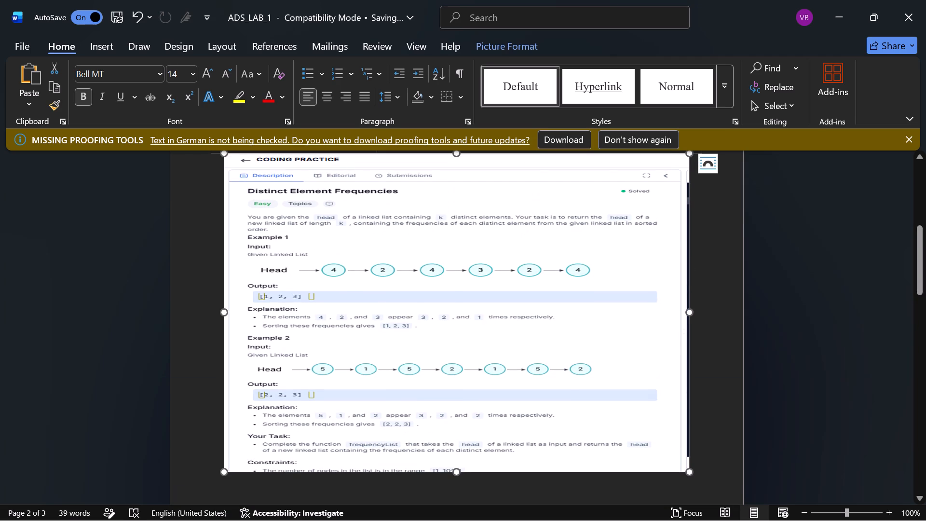
{"action": "scroll", "coordinate": [483, 457], "scroll_direction": "up", "scroll_amount": 1}
{"action": "scroll", "coordinate": [694, 355], "scroll_direction": "up", "scroll_amount": 2}
{"action": "left_click", "coordinate": [731, 364]}
{"action": "scroll", "coordinate": [731, 364], "scroll_direction": "up", "scroll_amount": 2}
{"action": "scroll", "coordinate": [731, 364], "scroll_direction": "down", "scroll_amount": 1}
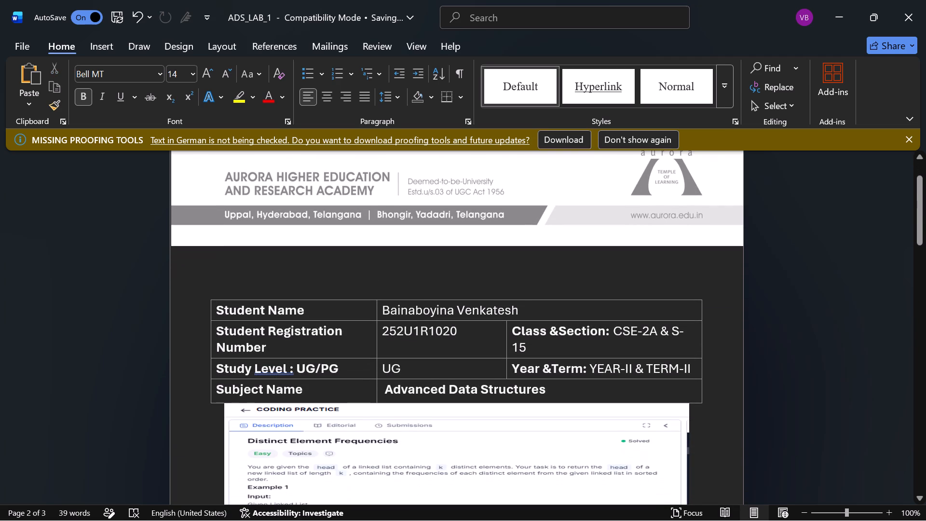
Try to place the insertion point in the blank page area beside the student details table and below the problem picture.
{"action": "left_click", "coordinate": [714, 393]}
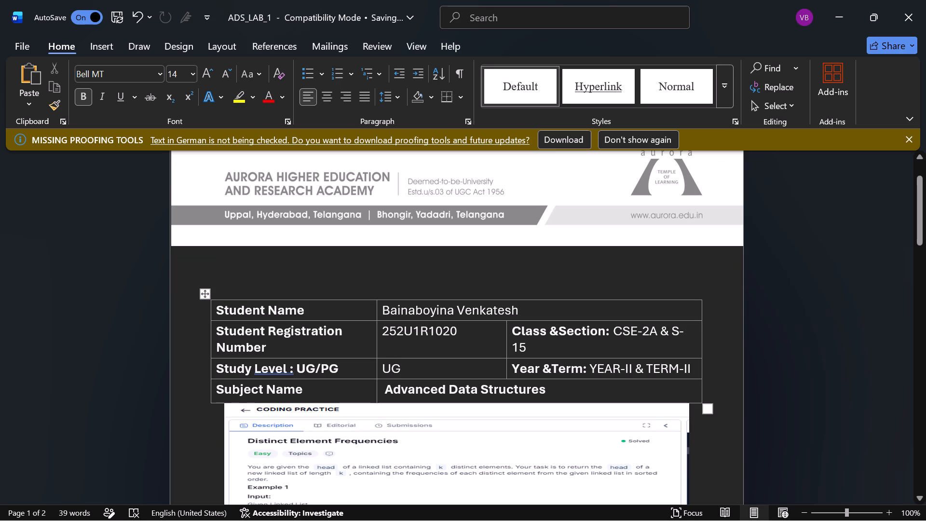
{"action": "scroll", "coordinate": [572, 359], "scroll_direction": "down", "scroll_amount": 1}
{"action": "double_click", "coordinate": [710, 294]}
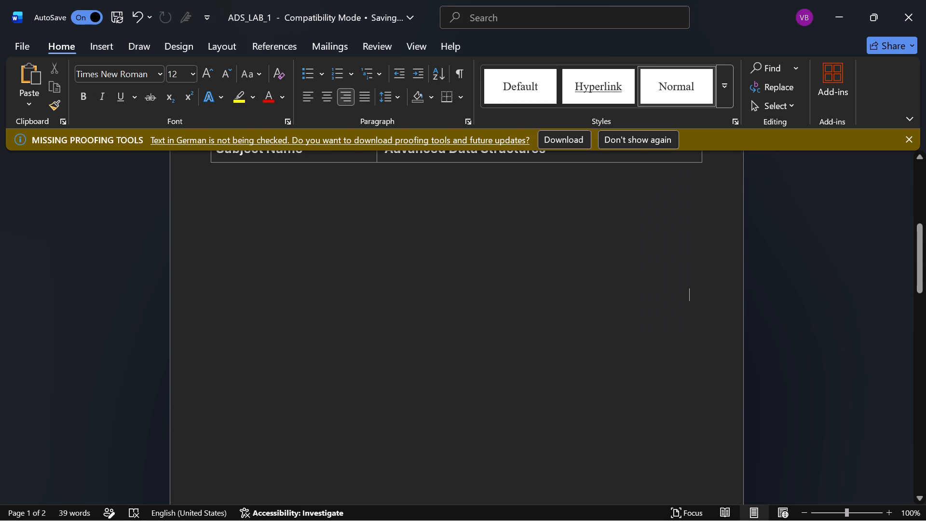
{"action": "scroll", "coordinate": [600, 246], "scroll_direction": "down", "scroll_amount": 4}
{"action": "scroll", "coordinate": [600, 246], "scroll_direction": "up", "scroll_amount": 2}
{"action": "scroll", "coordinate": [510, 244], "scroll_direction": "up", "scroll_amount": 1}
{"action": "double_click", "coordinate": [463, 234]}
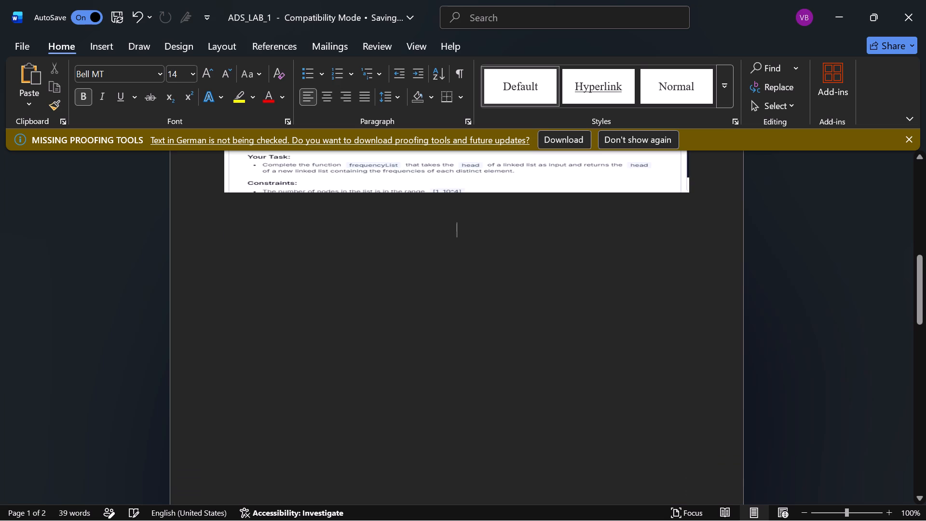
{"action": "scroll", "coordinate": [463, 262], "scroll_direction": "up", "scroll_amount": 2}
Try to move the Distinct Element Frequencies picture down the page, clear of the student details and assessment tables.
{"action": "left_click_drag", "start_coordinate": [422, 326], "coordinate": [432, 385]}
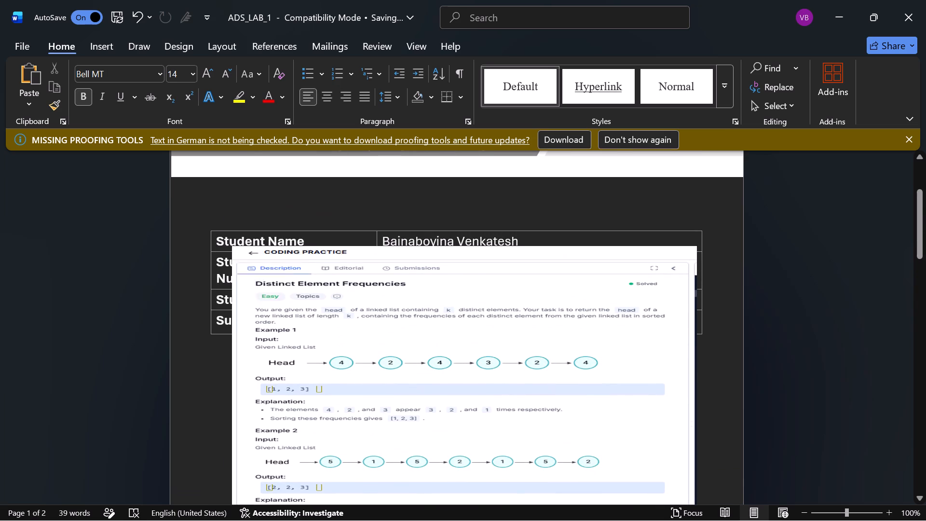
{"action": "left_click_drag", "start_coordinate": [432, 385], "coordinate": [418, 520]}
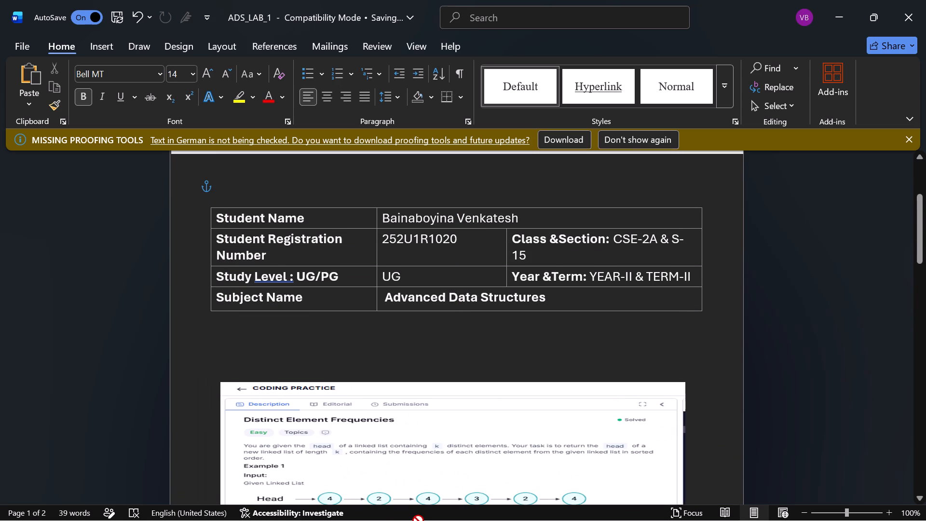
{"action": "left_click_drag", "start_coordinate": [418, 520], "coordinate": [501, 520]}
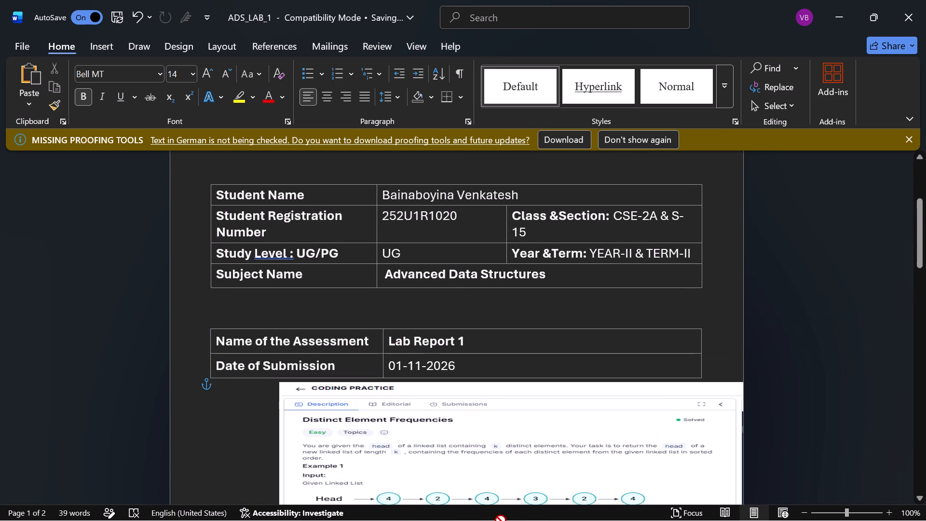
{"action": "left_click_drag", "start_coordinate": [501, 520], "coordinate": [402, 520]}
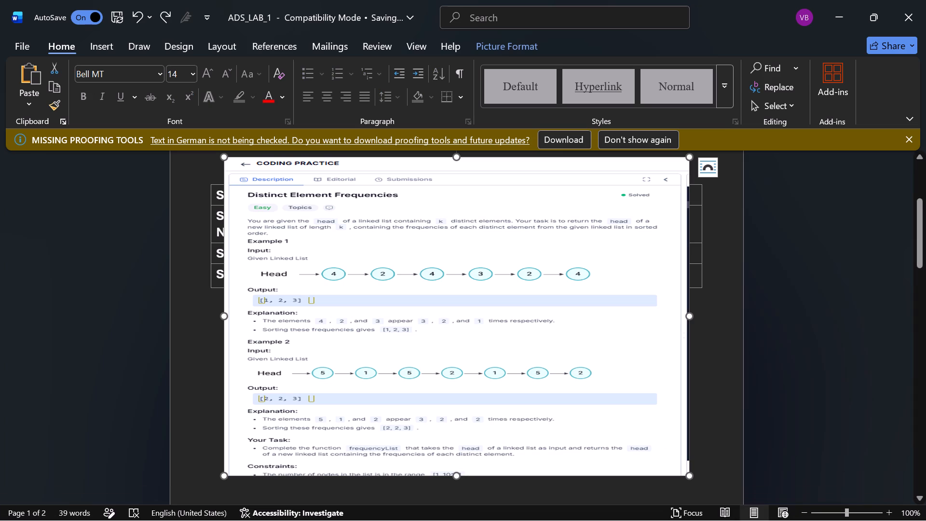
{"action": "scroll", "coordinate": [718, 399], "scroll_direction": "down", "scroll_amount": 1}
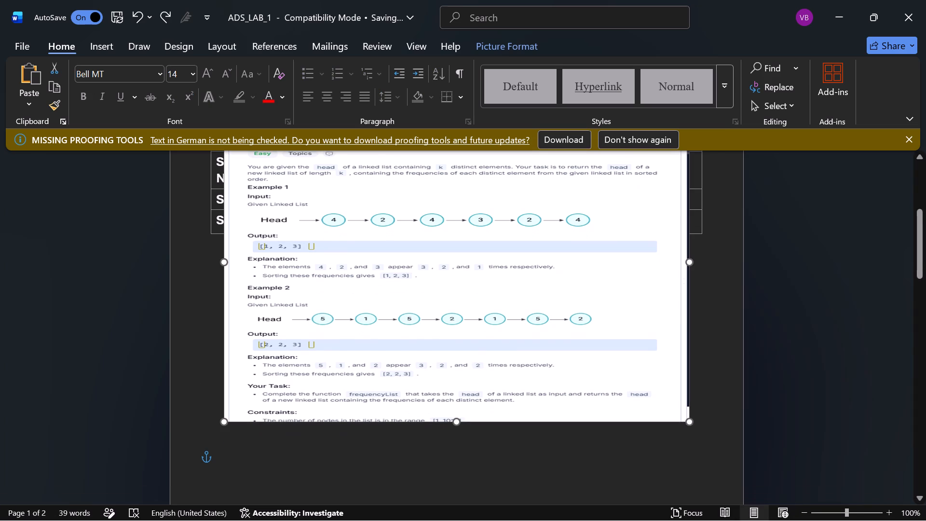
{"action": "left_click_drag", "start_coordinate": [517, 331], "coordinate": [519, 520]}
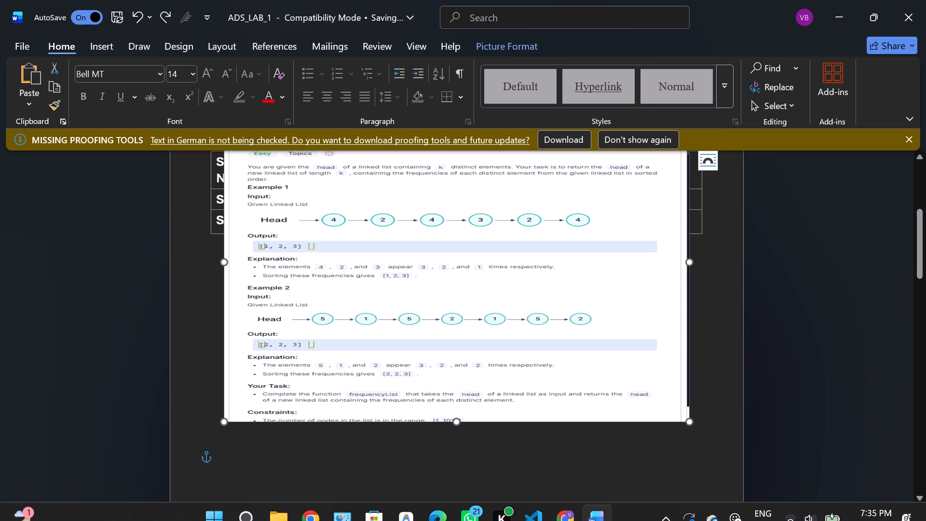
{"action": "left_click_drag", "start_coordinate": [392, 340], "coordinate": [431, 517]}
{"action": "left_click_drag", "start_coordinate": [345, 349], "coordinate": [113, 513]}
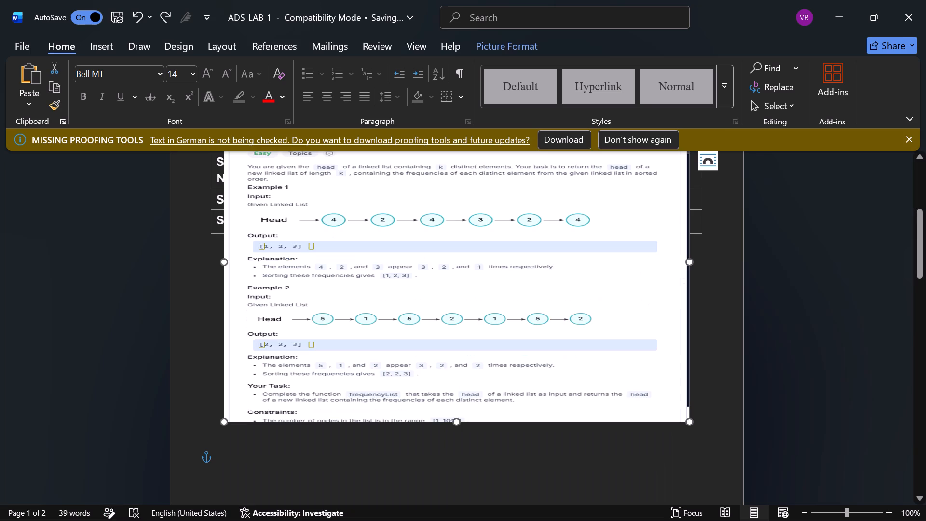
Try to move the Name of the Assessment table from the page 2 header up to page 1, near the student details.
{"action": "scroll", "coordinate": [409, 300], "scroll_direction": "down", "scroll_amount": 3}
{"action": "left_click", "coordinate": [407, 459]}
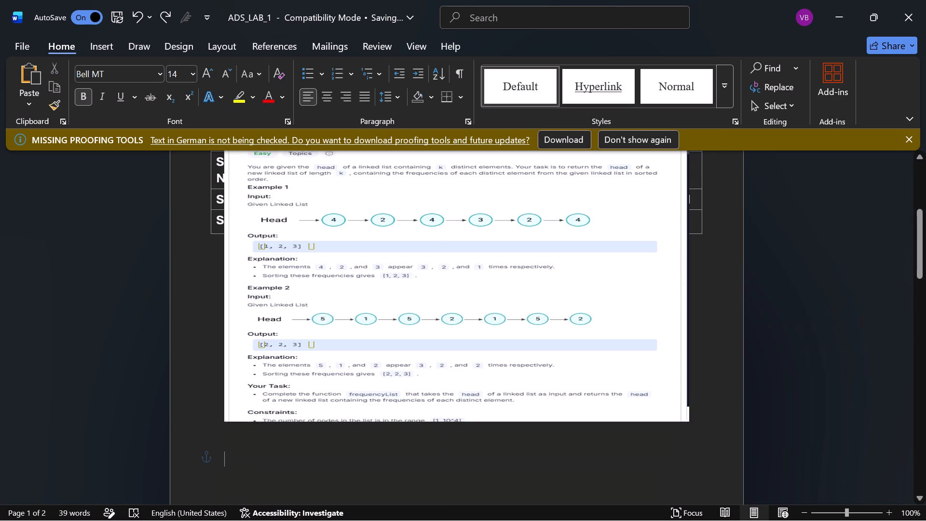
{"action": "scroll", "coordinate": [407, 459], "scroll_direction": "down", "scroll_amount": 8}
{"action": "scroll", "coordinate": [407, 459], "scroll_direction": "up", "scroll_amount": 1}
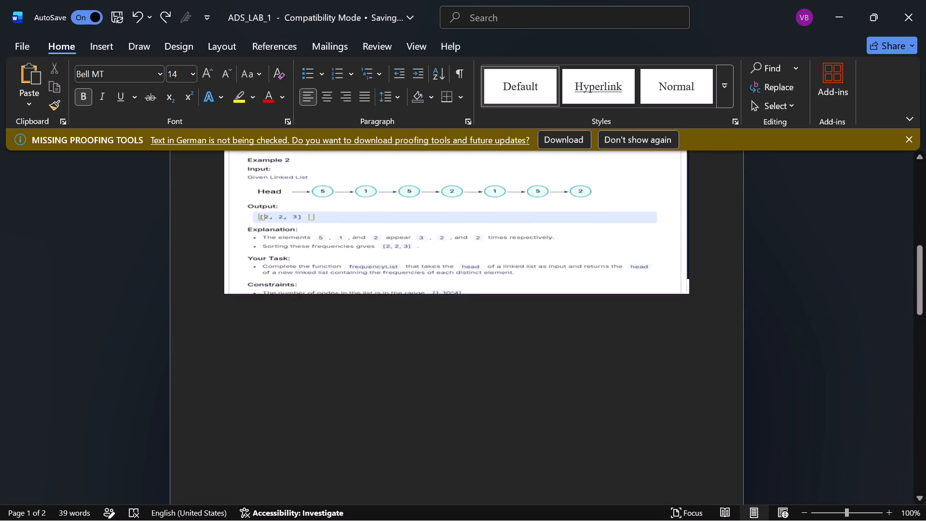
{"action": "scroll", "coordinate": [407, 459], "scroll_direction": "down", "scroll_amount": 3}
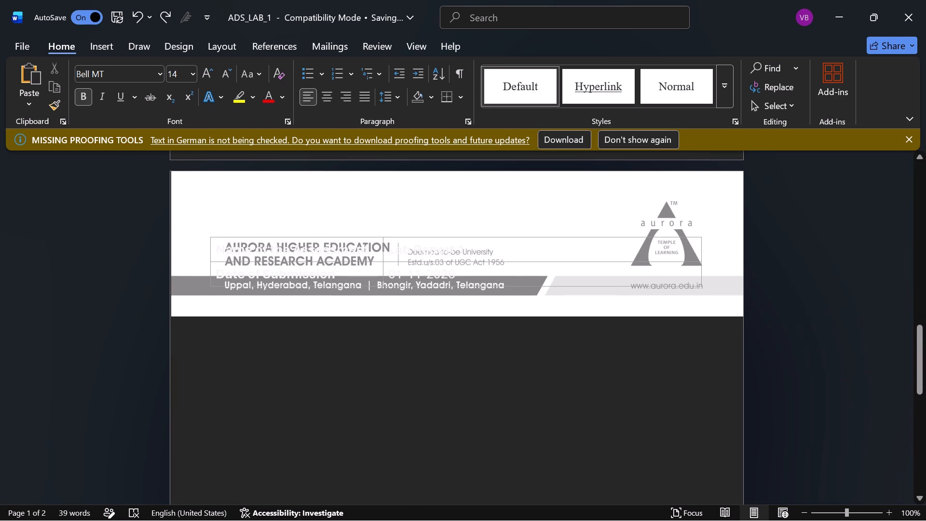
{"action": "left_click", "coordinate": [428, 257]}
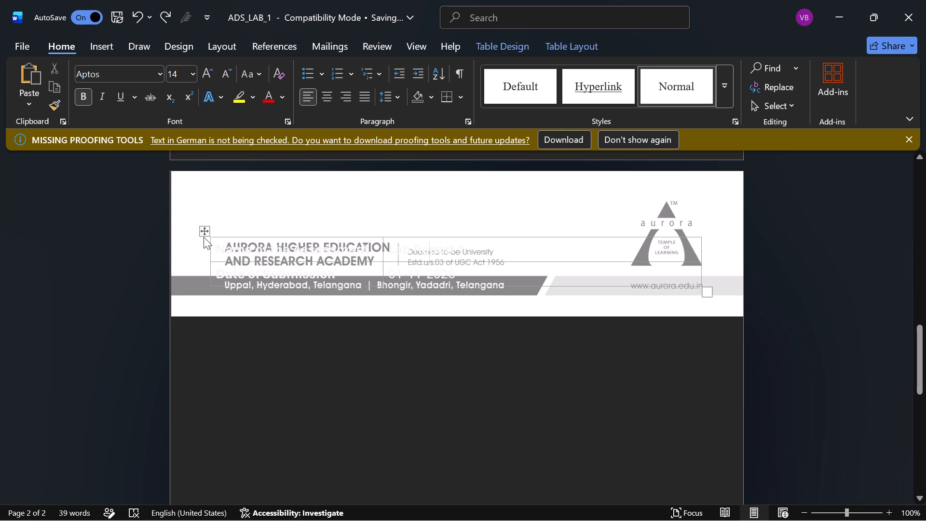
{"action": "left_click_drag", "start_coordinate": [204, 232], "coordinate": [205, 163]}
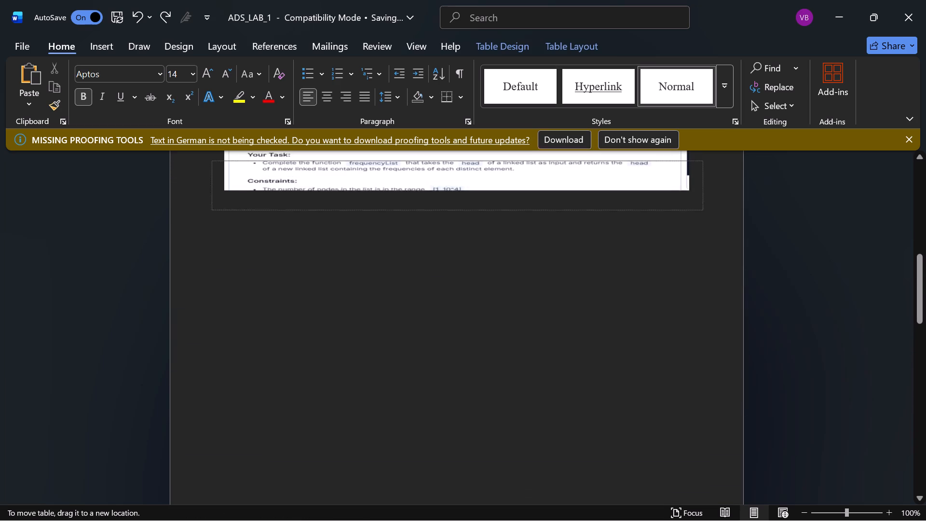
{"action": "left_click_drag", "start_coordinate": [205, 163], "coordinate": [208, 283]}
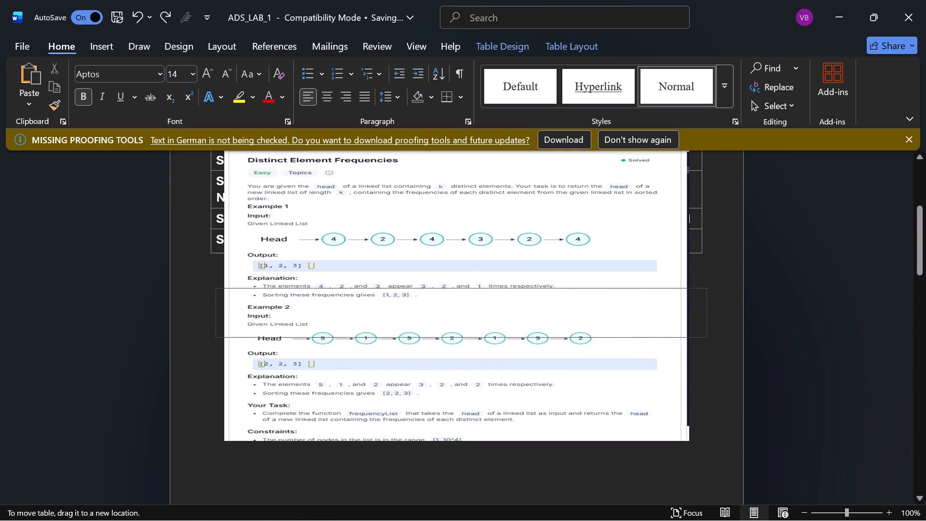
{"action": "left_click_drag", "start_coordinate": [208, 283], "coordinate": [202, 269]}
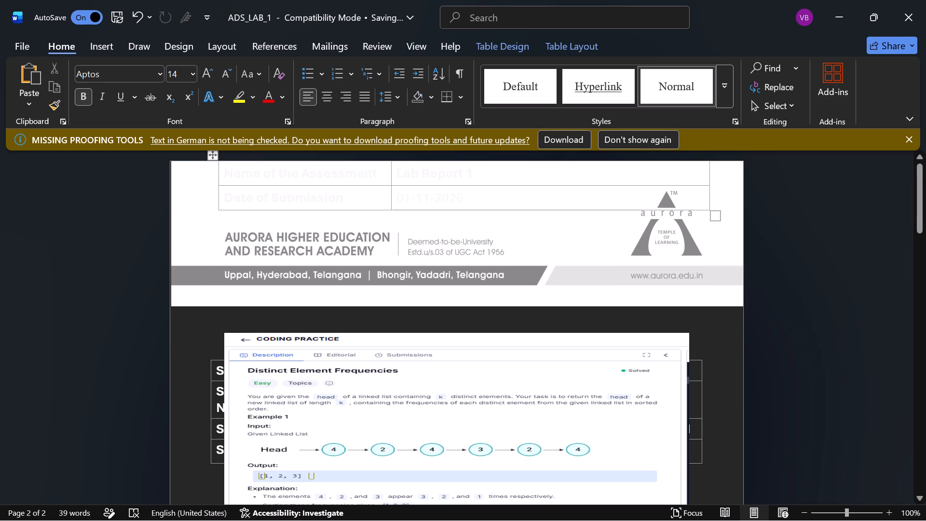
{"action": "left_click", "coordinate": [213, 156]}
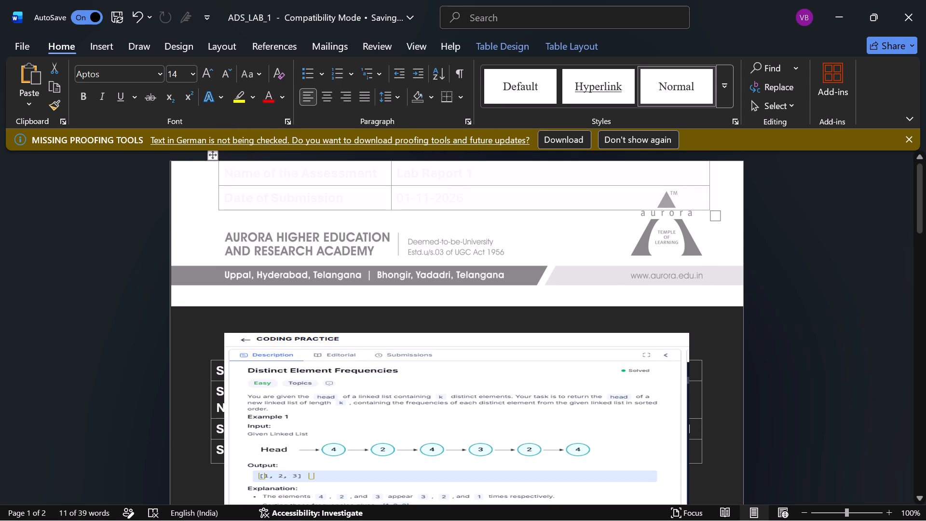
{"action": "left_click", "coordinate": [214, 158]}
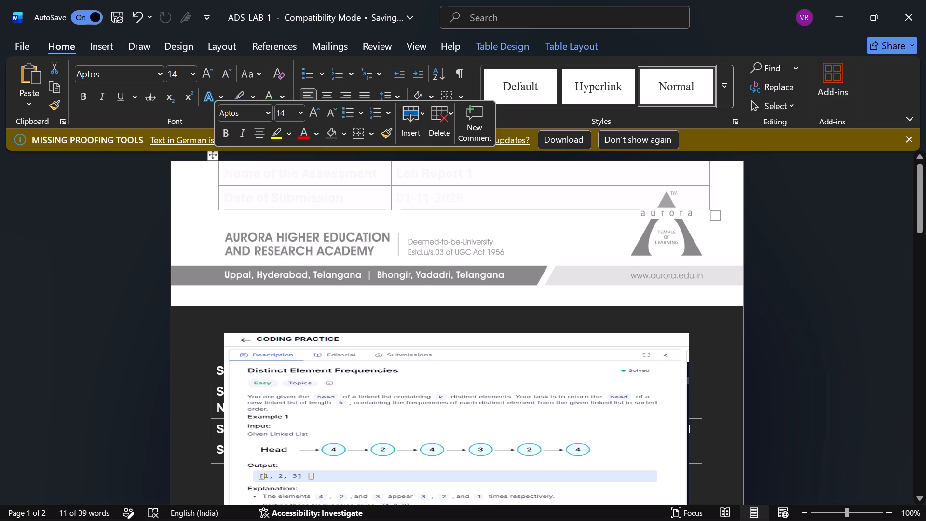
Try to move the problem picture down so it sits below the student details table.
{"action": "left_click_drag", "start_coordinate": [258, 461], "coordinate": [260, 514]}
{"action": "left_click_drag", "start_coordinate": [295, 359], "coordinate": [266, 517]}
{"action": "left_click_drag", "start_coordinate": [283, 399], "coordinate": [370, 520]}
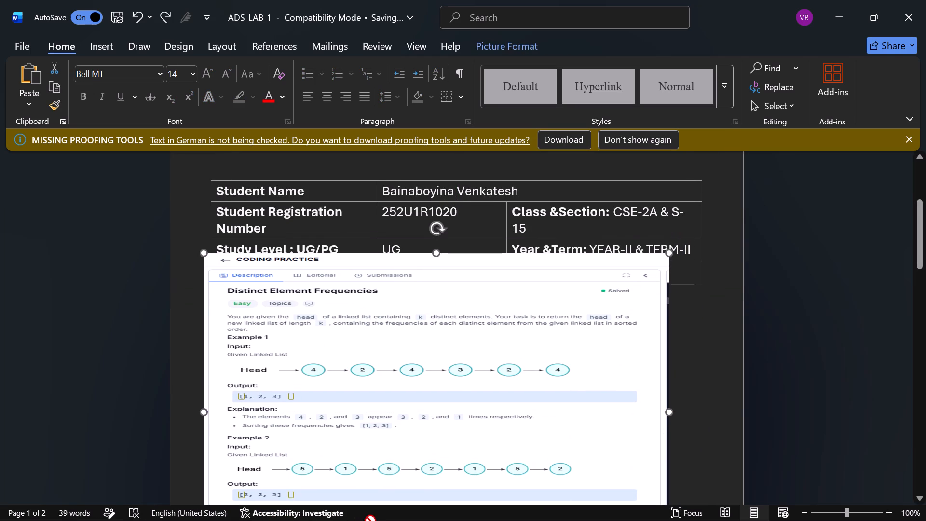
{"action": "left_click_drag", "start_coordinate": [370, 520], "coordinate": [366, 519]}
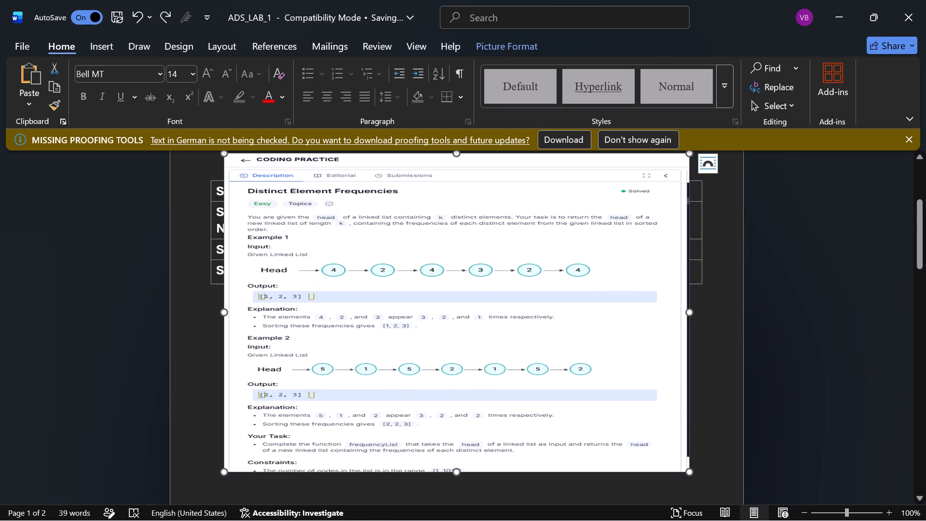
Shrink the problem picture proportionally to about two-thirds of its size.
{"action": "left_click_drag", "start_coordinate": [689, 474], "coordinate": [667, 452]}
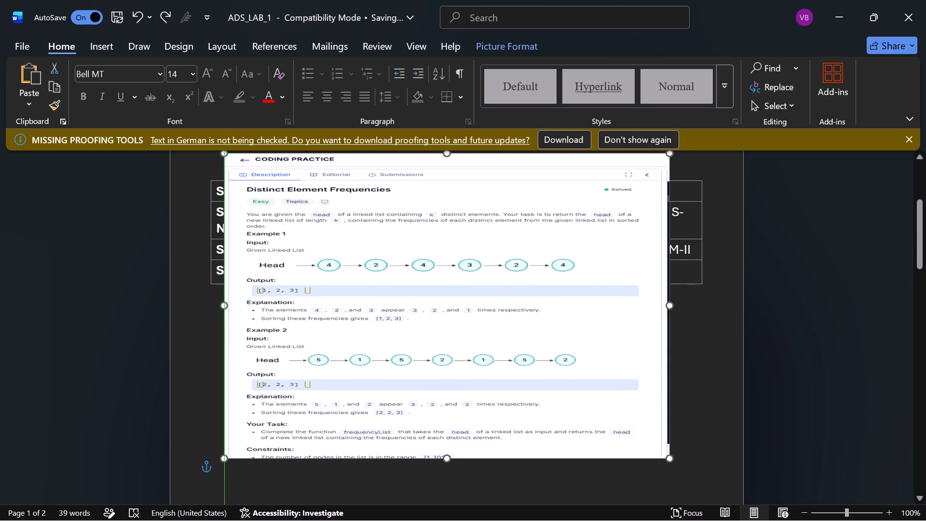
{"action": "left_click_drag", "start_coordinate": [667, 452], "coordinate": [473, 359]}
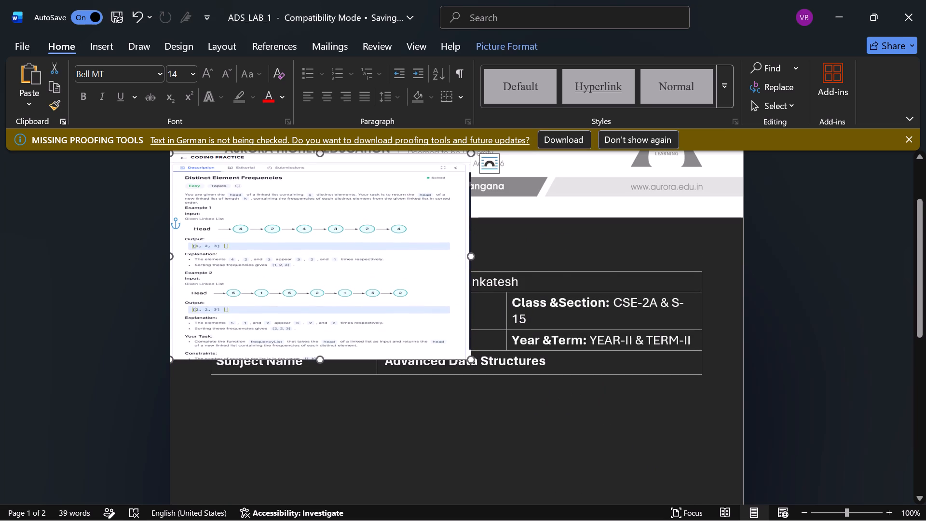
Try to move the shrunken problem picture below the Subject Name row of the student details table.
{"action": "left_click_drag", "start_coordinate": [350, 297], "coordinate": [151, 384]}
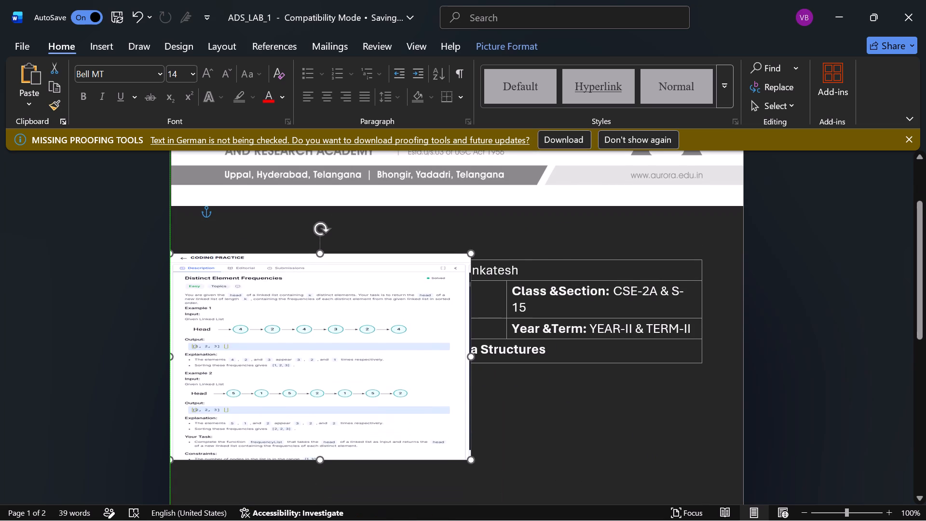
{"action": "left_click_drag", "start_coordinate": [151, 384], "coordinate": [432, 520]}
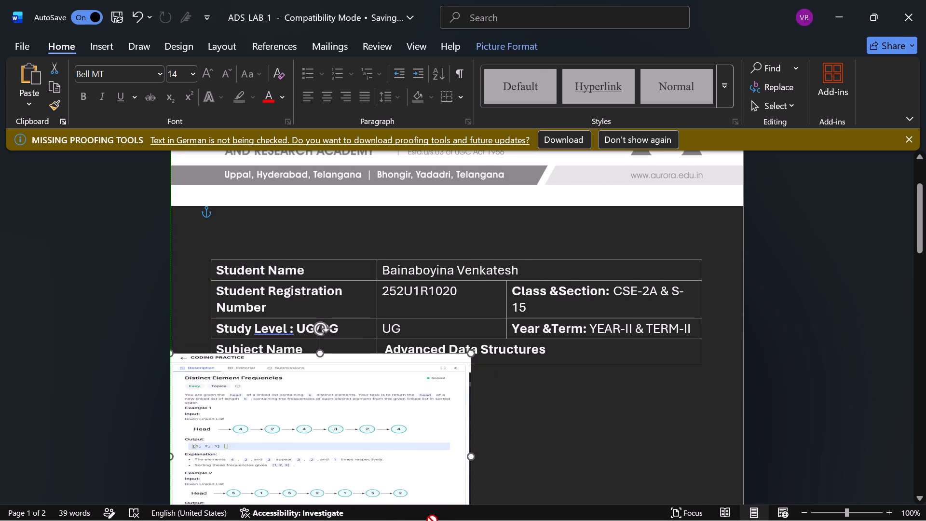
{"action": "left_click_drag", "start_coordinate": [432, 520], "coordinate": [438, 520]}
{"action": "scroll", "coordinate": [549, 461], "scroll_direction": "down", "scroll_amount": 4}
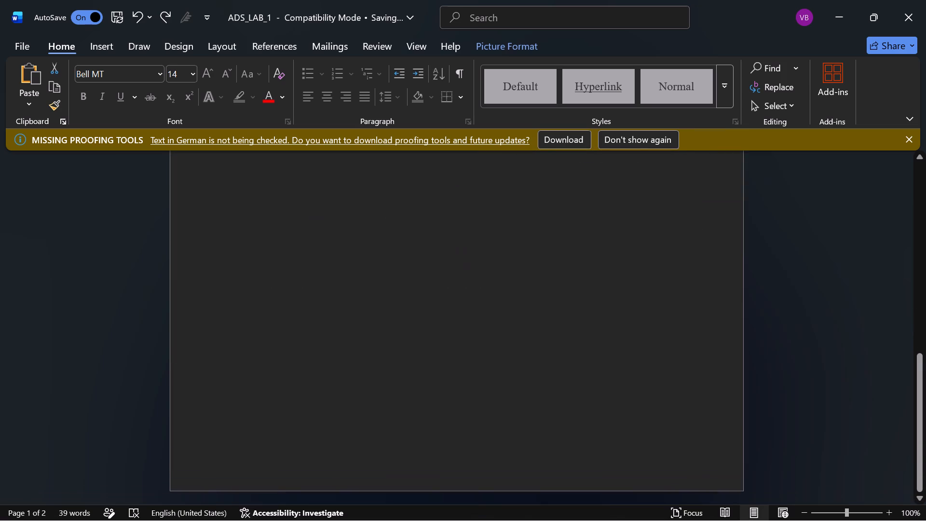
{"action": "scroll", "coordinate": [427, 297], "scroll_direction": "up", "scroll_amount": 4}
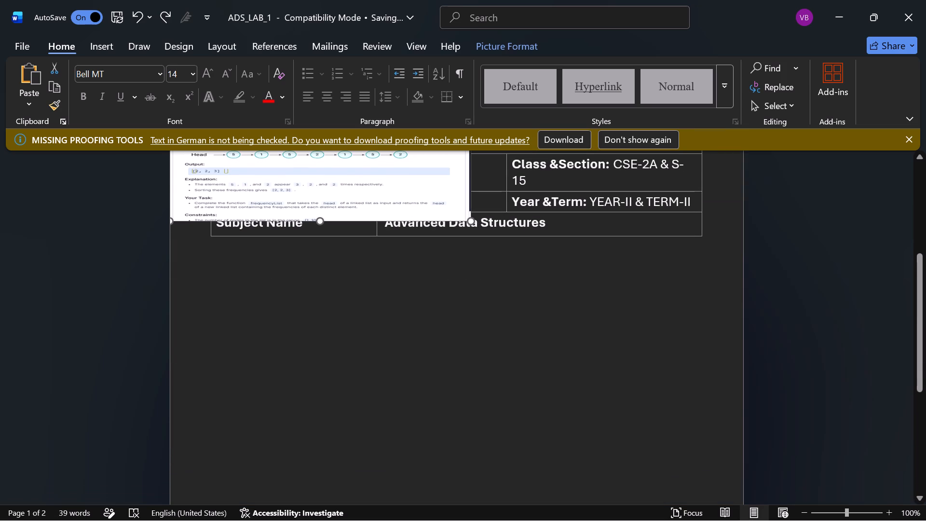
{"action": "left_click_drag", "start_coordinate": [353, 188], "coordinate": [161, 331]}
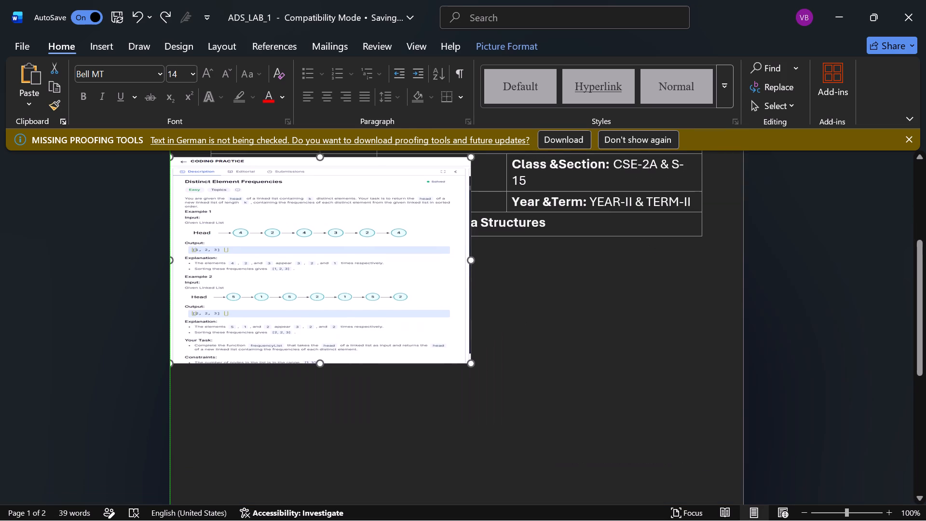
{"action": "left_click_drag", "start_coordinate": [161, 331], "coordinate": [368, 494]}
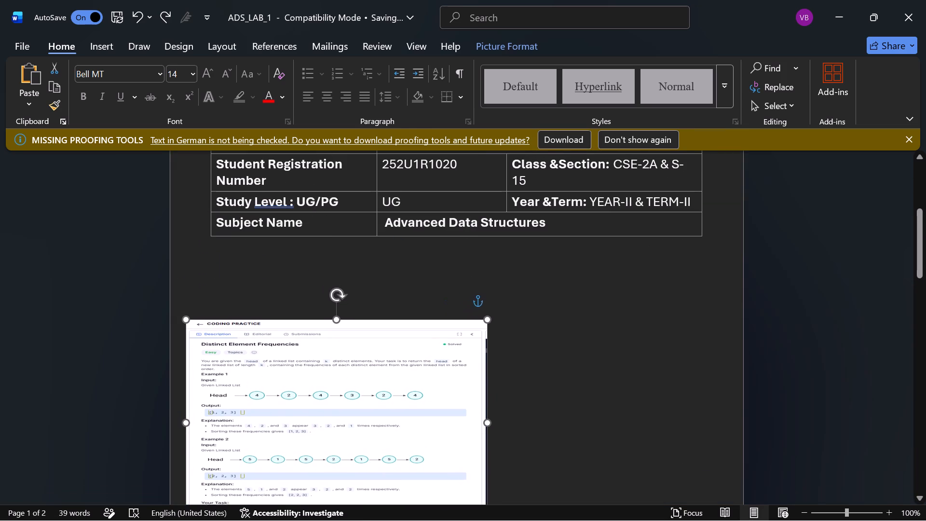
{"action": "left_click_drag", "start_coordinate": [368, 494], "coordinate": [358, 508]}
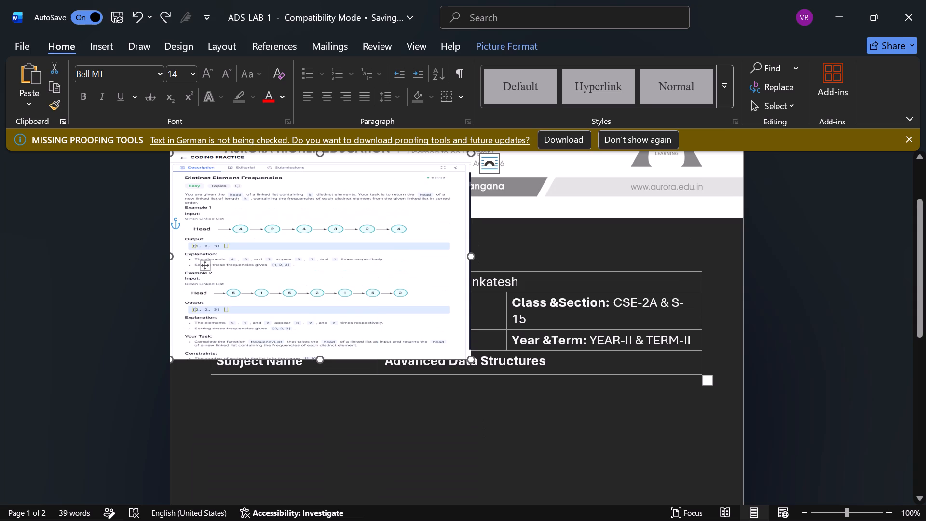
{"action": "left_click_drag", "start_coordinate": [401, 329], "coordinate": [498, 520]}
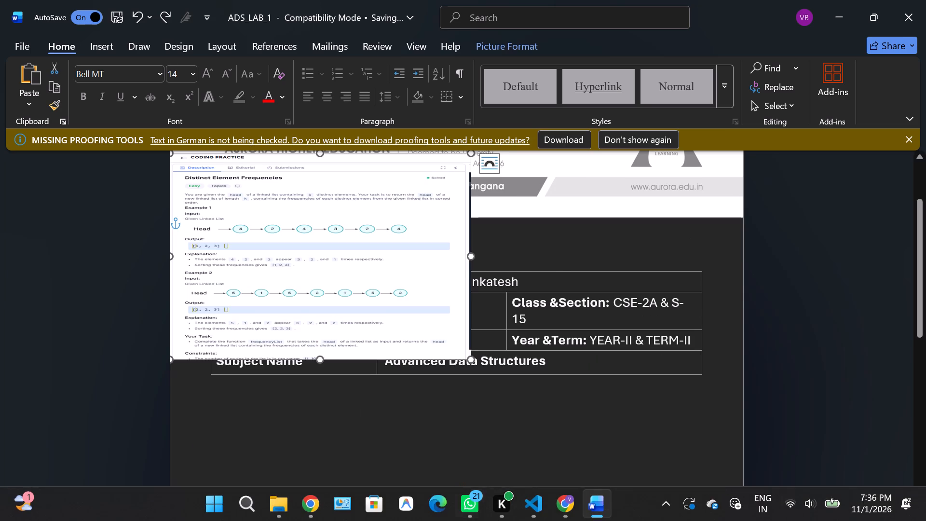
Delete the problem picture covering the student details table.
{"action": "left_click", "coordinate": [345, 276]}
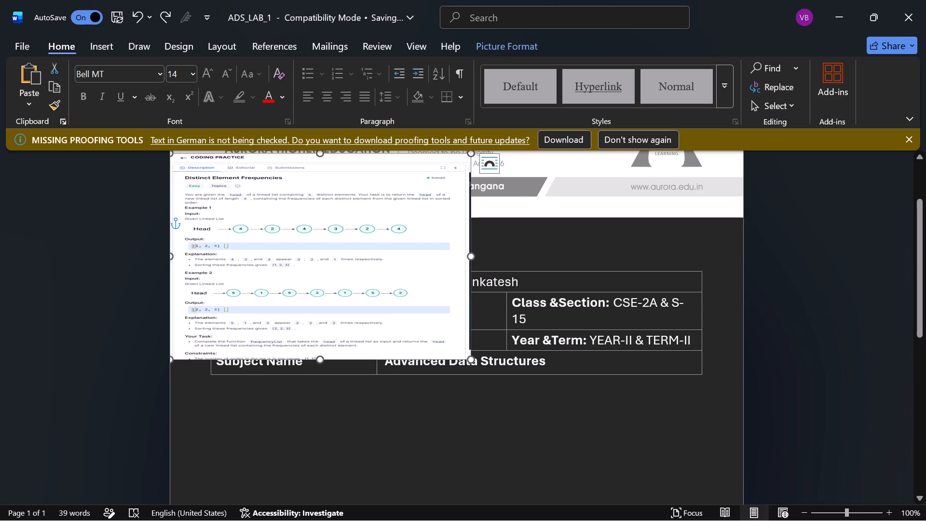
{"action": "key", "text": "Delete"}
Undo the recent picture and table edits, back to before the problem picture was pasted, with the assessment table below the student details.
{"action": "scroll", "coordinate": [345, 276], "scroll_direction": "up", "scroll_amount": 1}
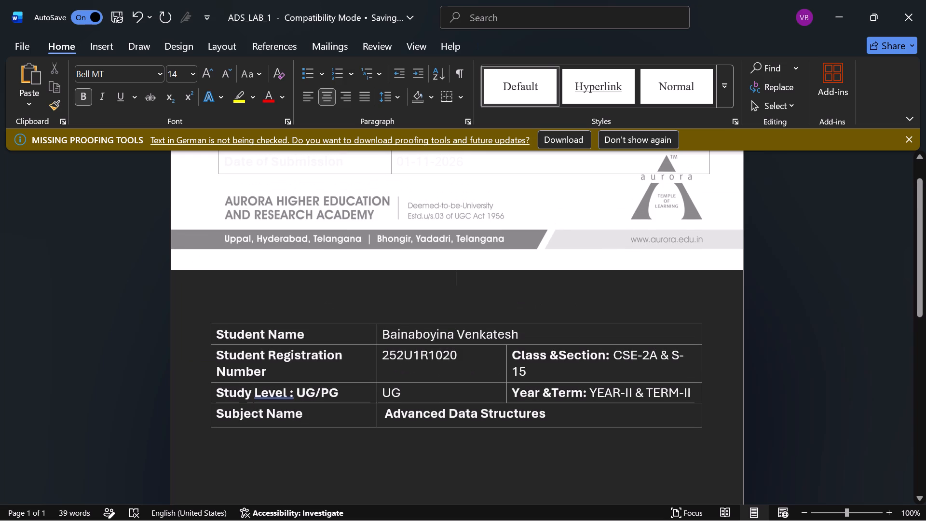
{"action": "key", "text": "ctrl+z"}
{"action": "key", "text": "ctrl+z"}
{"action": "key", "text": "ctrl+z"}
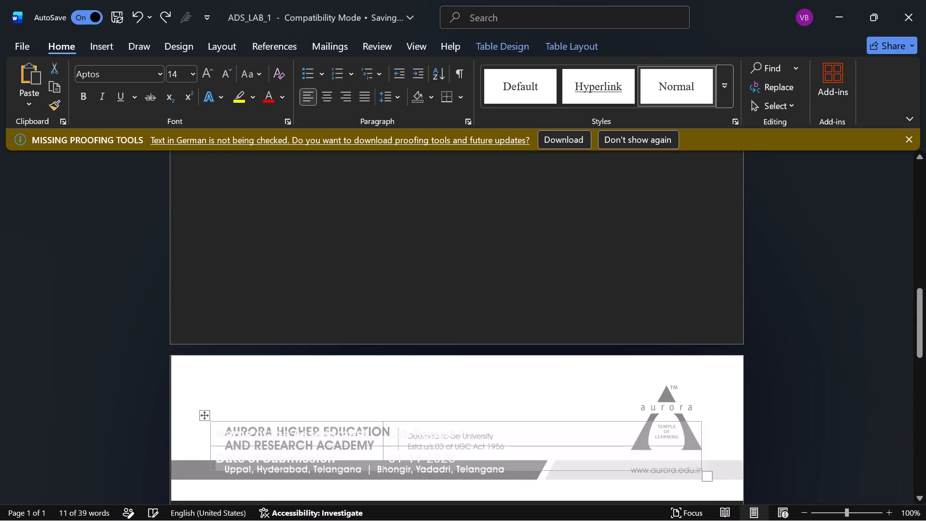
{"action": "key", "text": "ctrl+z"}
{"action": "key", "text": "ctrl+z"}
{"action": "key", "text": "ctrl+z"}
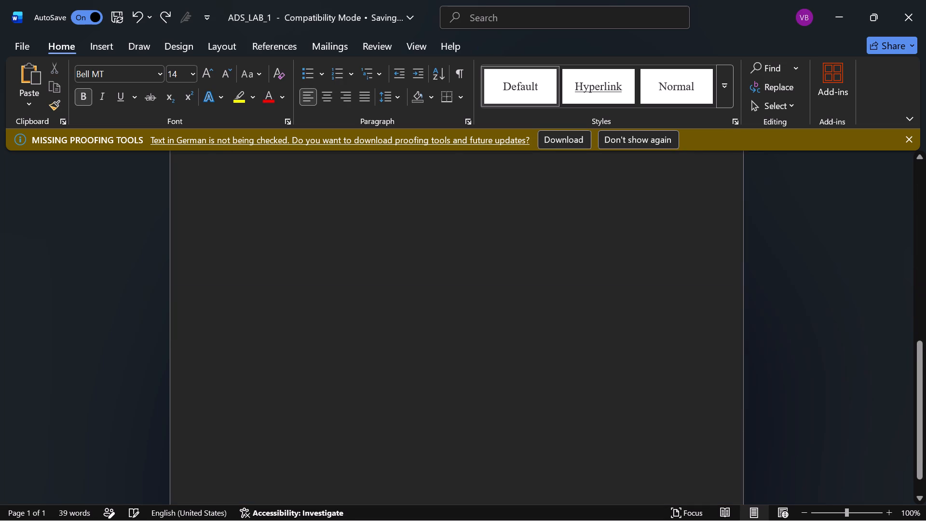
Examine the blank space on the page below the Date of Submission row and down to the page end.
{"action": "scroll", "coordinate": [345, 276], "scroll_direction": "up", "scroll_amount": 3, "text": "ctrl"}
{"action": "scroll", "coordinate": [345, 276], "scroll_direction": "down", "scroll_amount": 1, "text": "ctrl"}
{"action": "scroll", "coordinate": [345, 276], "scroll_direction": "up", "scroll_amount": 1}
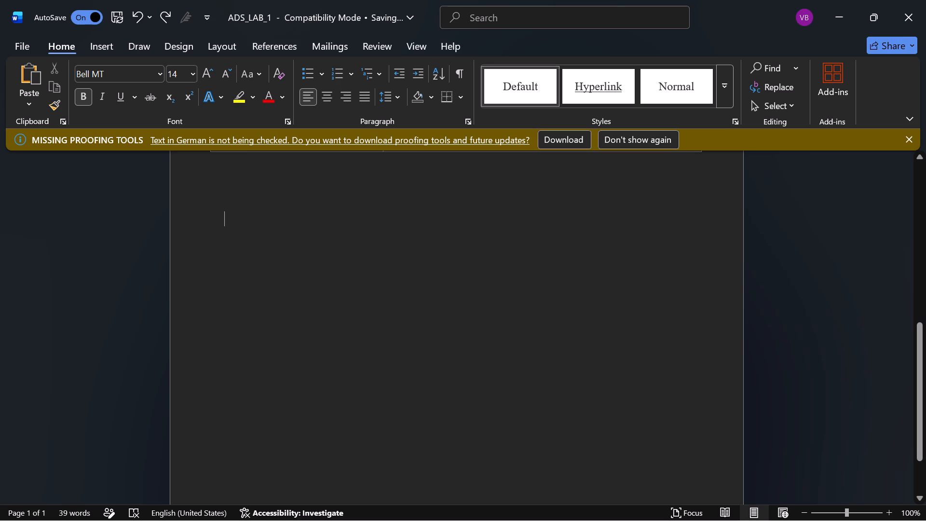
{"action": "scroll", "coordinate": [291, 311], "scroll_direction": "down", "scroll_amount": 3}
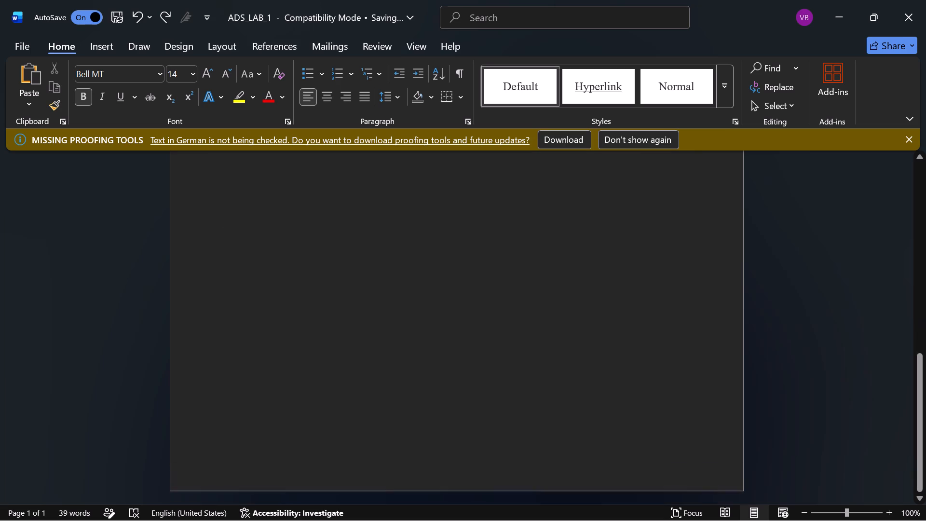
{"action": "scroll", "coordinate": [292, 358], "scroll_direction": "up", "scroll_amount": 3}
{"action": "scroll", "coordinate": [292, 358], "scroll_direction": "down", "scroll_amount": 2}
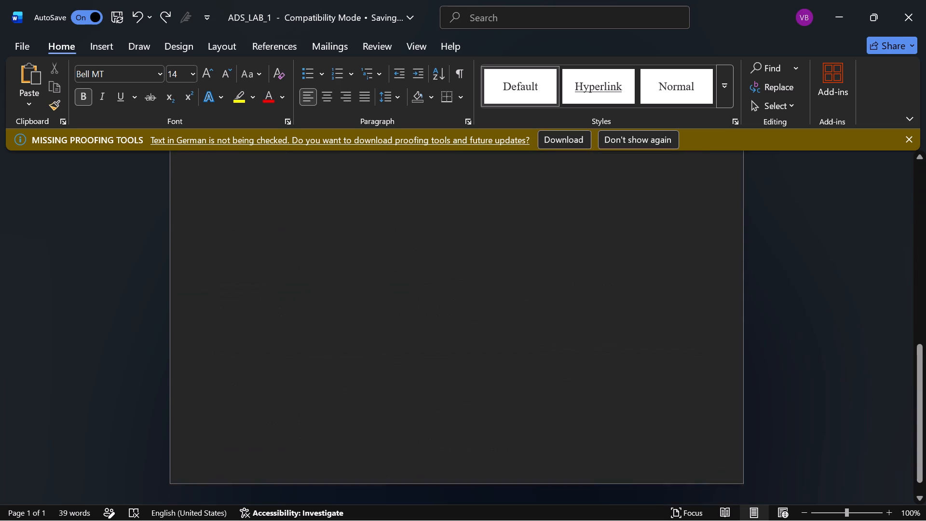
{"action": "scroll", "coordinate": [266, 307], "scroll_direction": "up", "scroll_amount": 1}
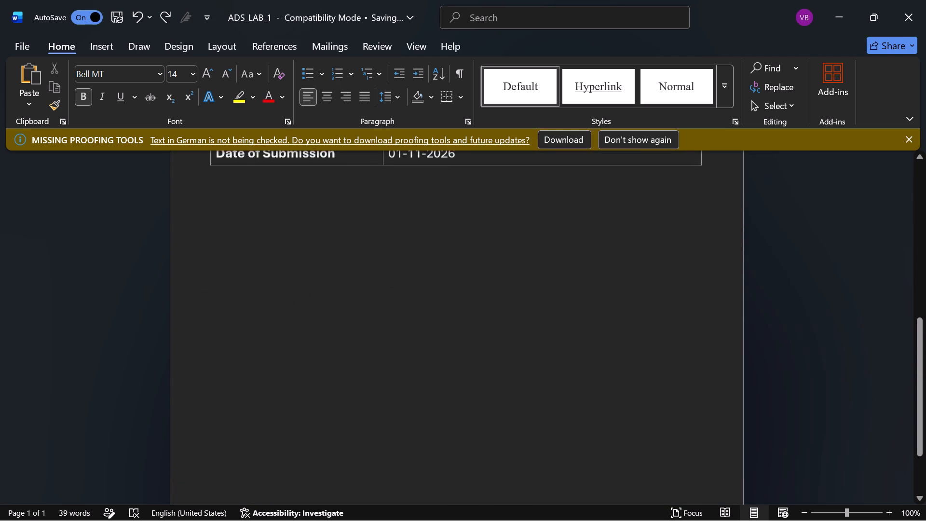
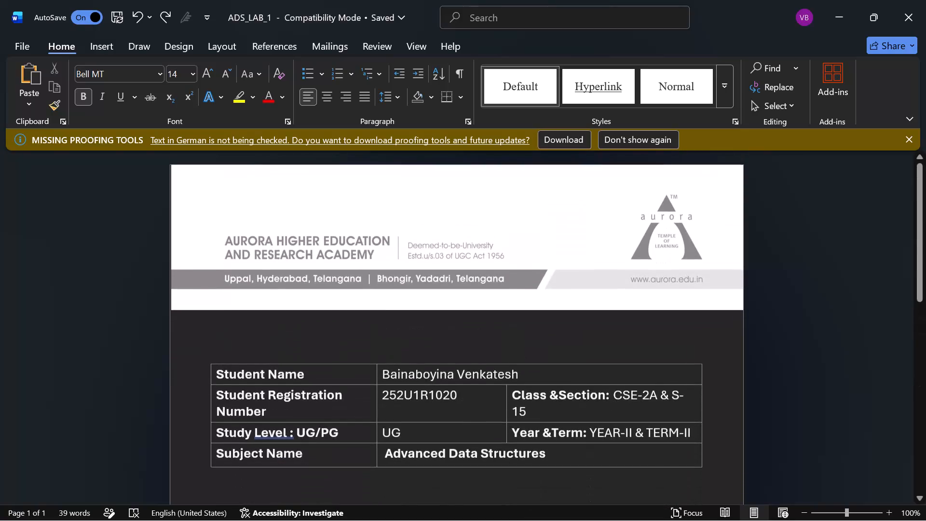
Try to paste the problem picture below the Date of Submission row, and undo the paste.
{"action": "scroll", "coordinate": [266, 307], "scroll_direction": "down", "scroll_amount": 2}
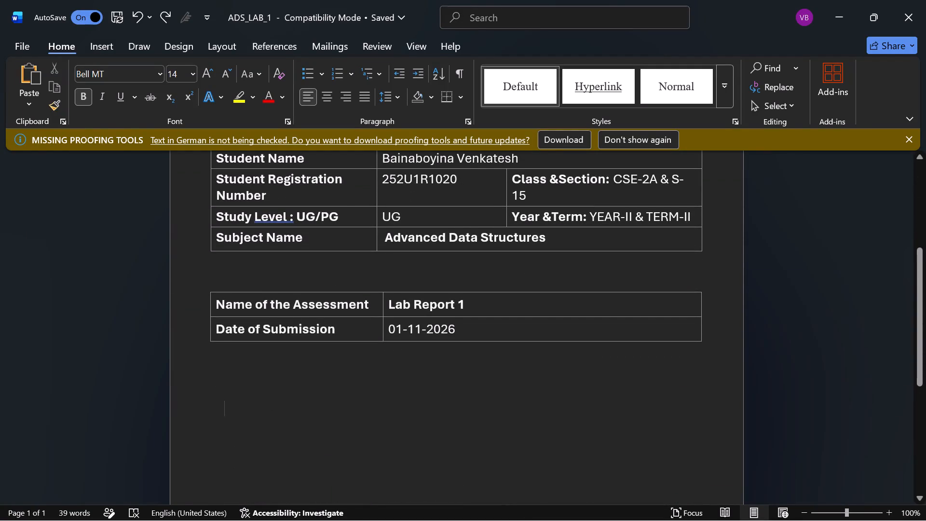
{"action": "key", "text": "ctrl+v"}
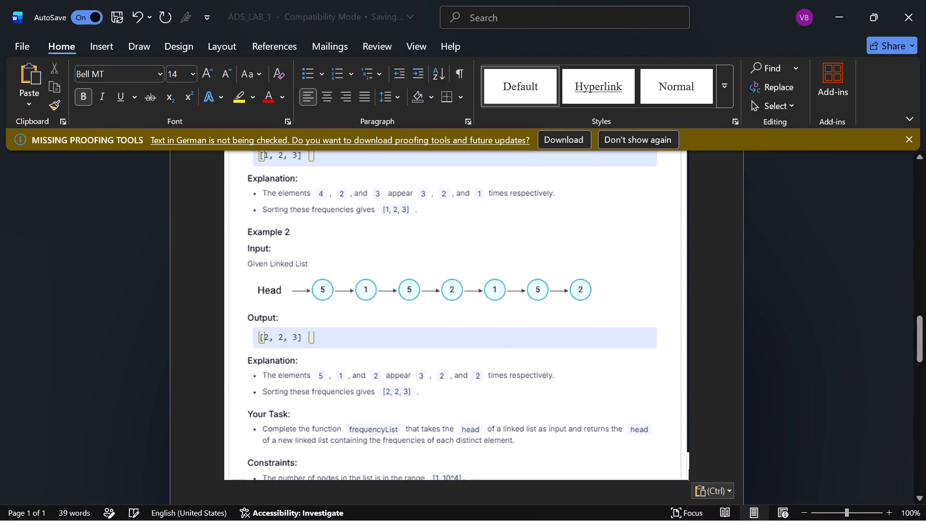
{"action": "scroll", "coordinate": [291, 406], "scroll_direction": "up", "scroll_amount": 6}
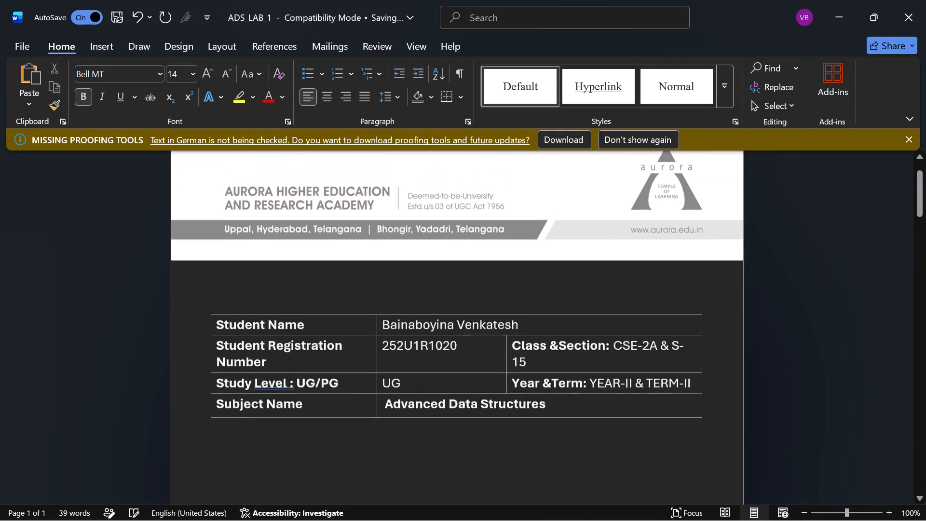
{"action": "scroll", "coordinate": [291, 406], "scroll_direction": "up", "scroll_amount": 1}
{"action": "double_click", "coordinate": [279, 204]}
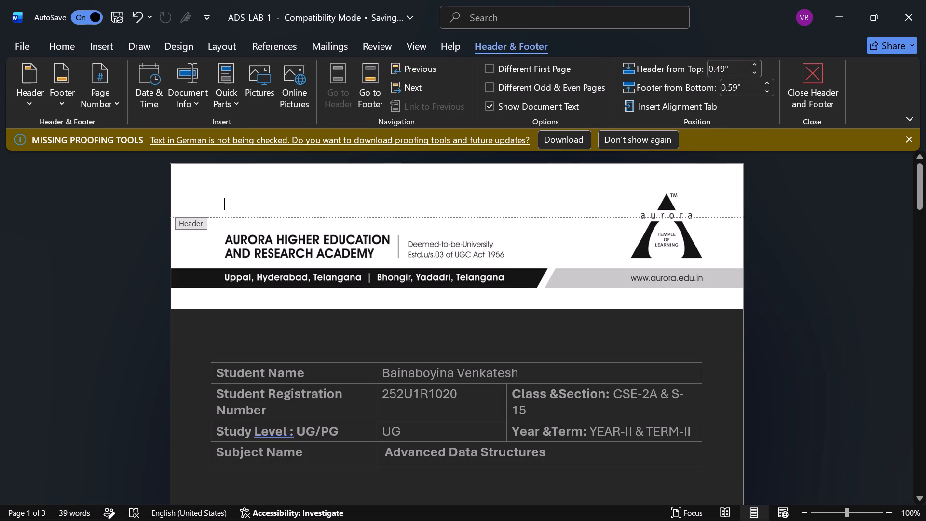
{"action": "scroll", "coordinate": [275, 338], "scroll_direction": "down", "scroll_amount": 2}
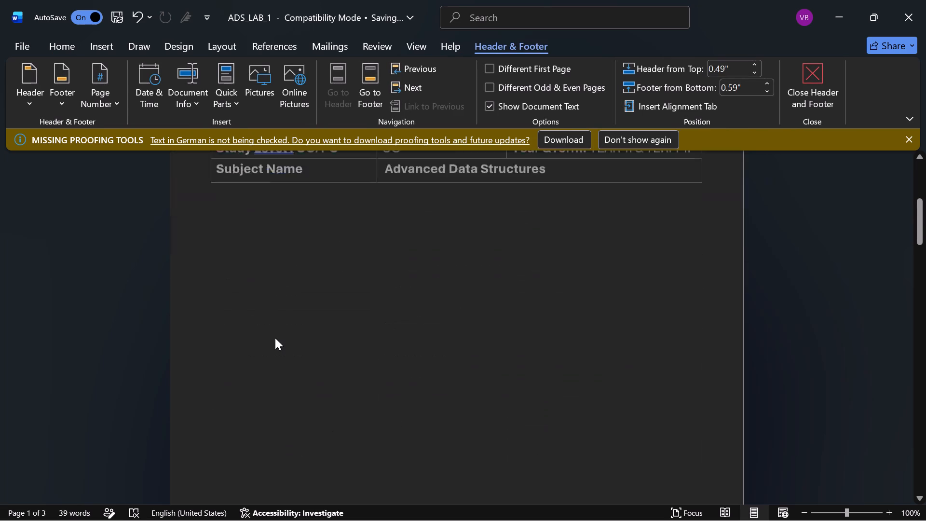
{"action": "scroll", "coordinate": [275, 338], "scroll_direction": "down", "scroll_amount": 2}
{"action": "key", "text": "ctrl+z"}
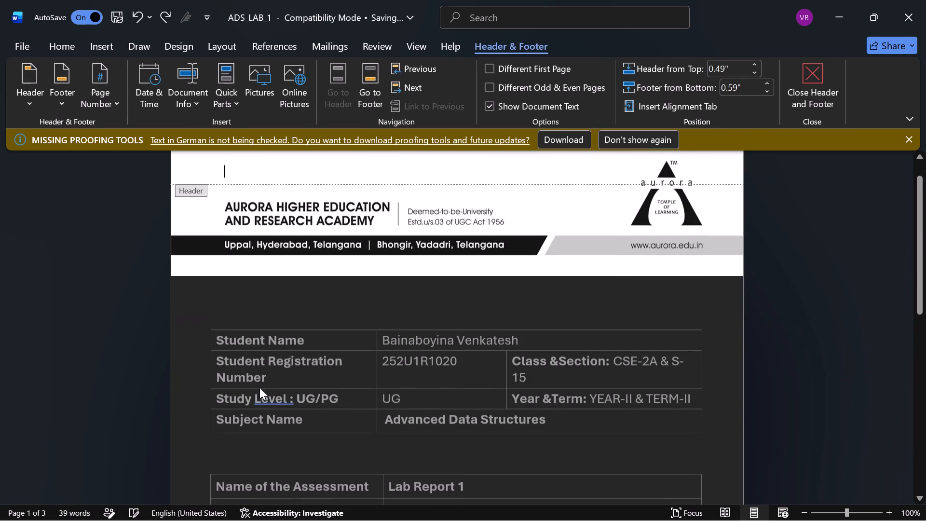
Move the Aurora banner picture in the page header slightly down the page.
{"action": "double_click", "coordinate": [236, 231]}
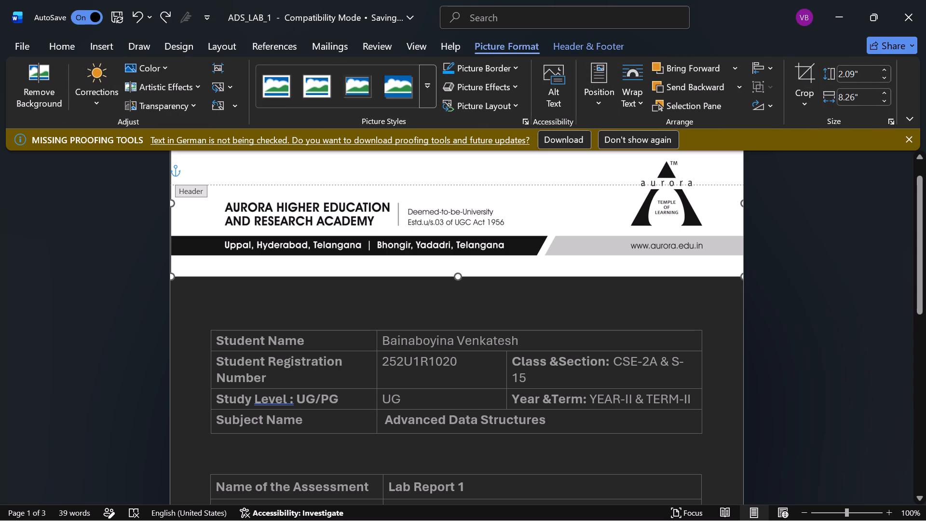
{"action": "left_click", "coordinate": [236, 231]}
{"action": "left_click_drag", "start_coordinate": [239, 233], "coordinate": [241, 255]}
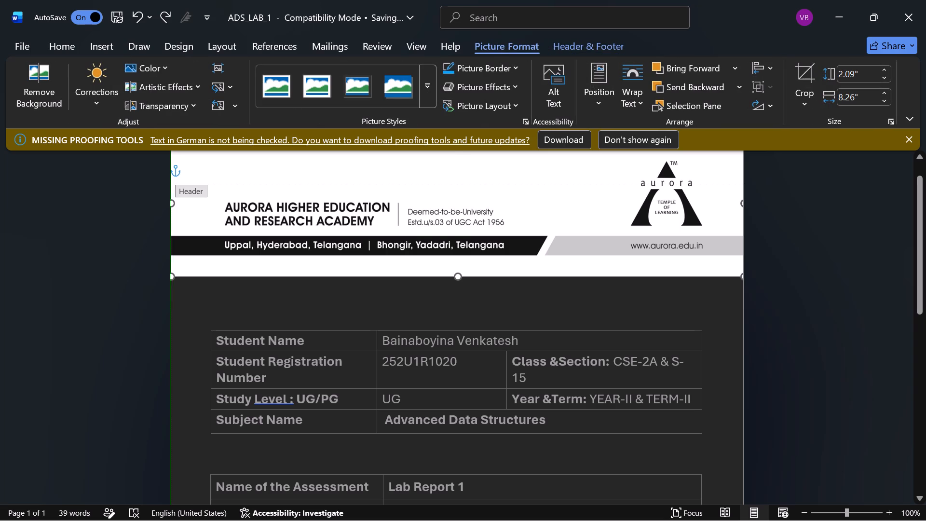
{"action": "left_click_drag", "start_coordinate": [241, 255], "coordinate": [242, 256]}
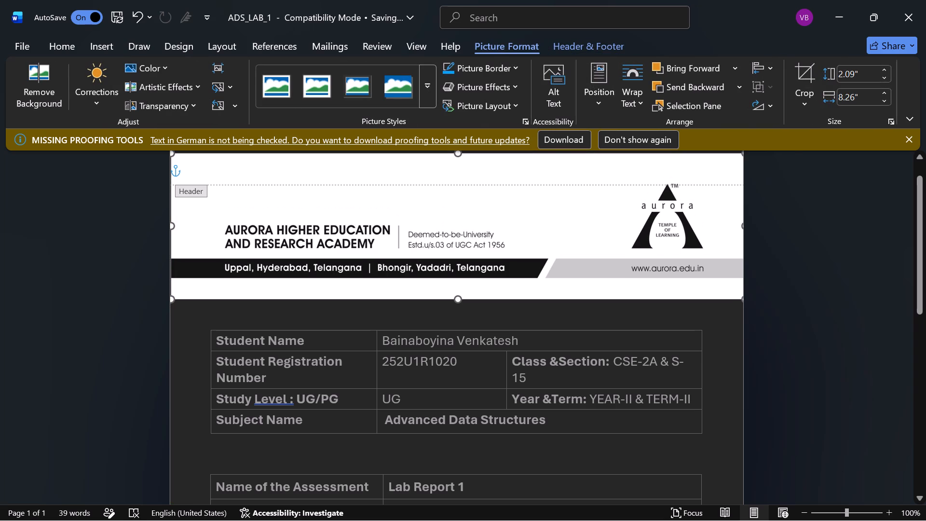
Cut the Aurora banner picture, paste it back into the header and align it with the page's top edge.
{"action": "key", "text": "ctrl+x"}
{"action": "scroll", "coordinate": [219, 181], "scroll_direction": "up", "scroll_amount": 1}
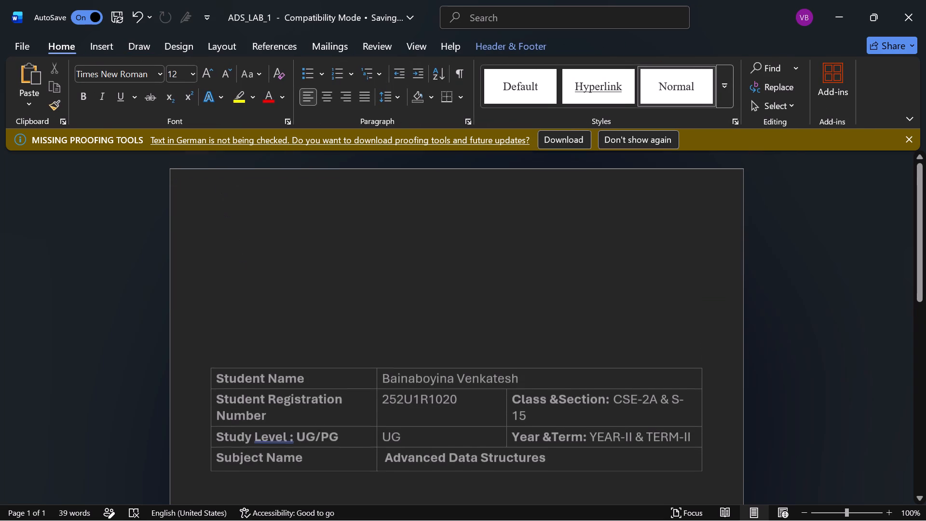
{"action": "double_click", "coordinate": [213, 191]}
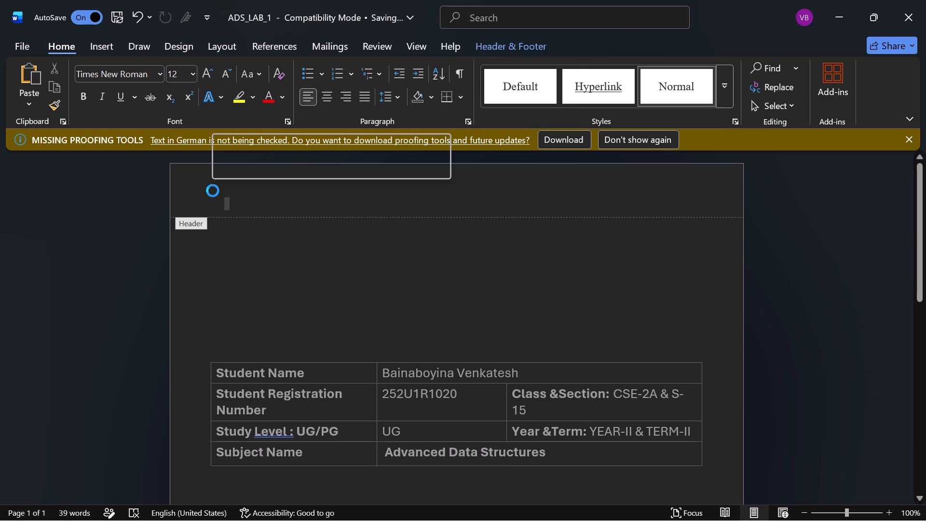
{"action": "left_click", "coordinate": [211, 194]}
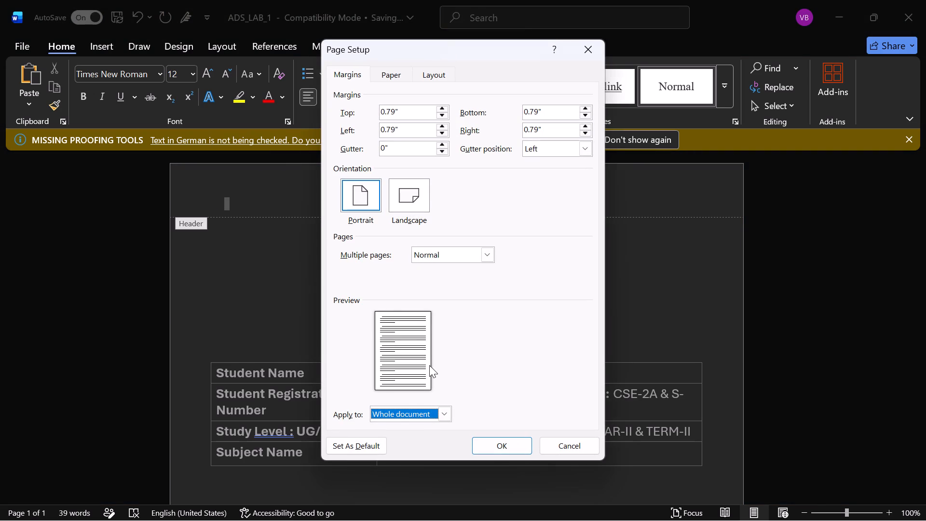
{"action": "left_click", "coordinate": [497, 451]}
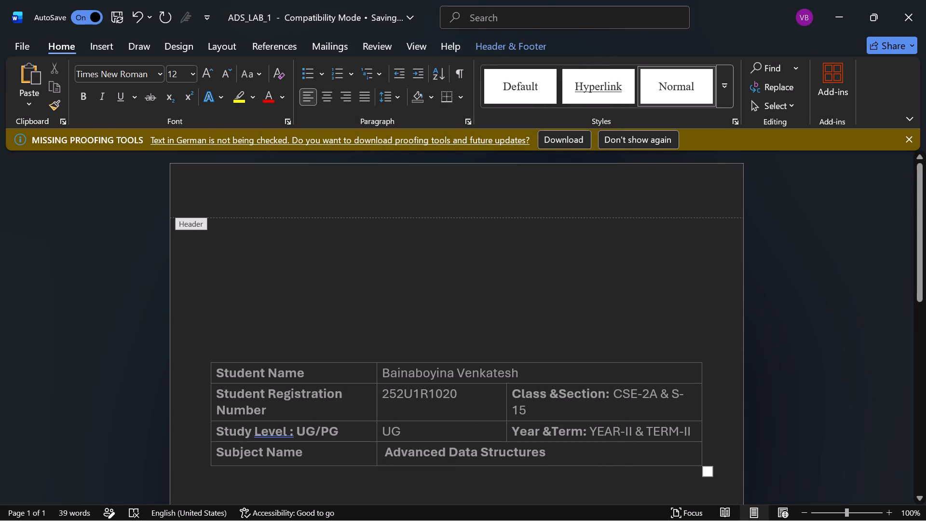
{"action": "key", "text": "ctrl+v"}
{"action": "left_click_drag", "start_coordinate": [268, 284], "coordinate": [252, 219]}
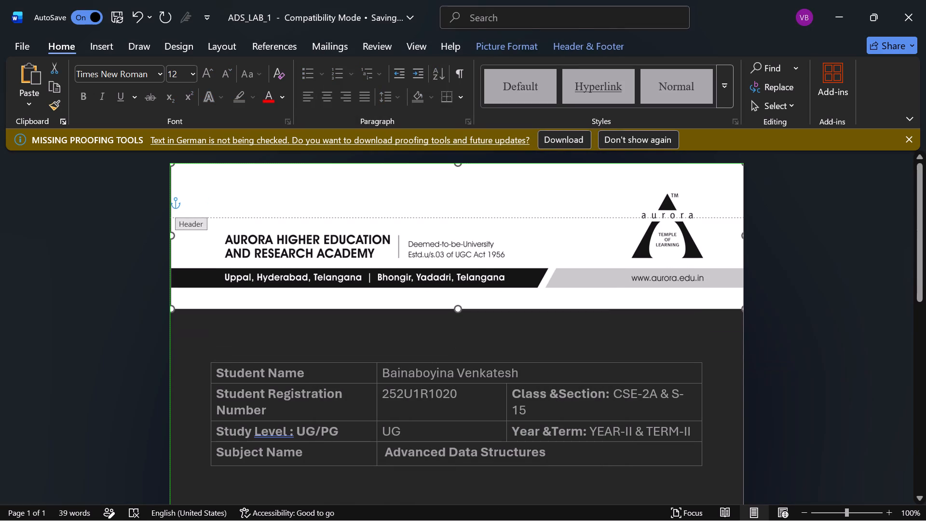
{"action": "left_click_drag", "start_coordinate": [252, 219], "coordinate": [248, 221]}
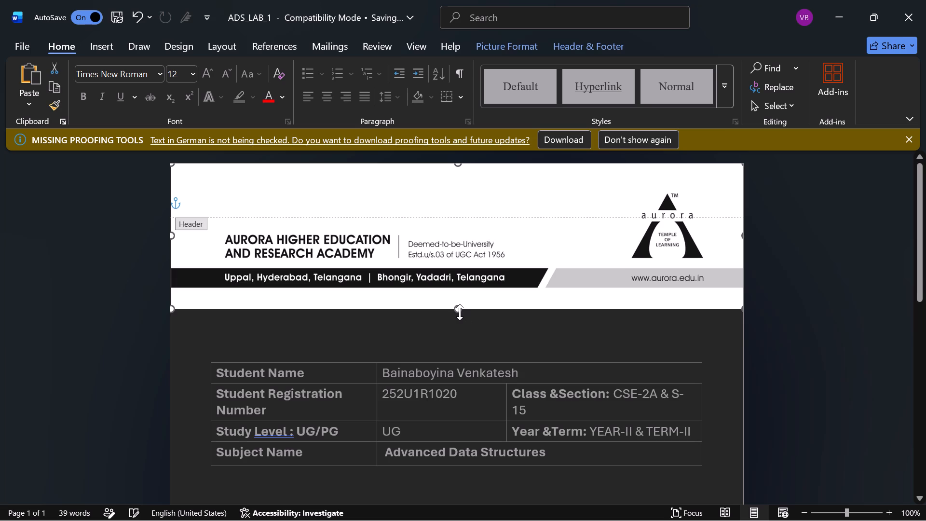
Shrink the header banner vertically to about half its height at full page width, and return to the document body.
{"action": "left_click_drag", "start_coordinate": [459, 311], "coordinate": [434, 232]}
{"action": "left_click", "coordinate": [406, 267]}
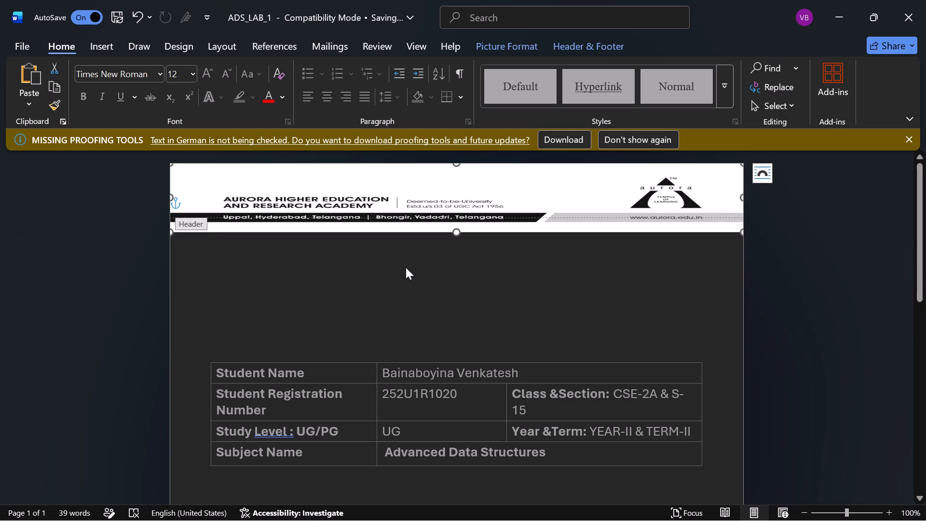
{"action": "double_click", "coordinate": [406, 267]}
Delete the blank lines between the header banner and the student details table.
{"action": "scroll", "coordinate": [378, 306], "scroll_direction": "down", "scroll_amount": 1}
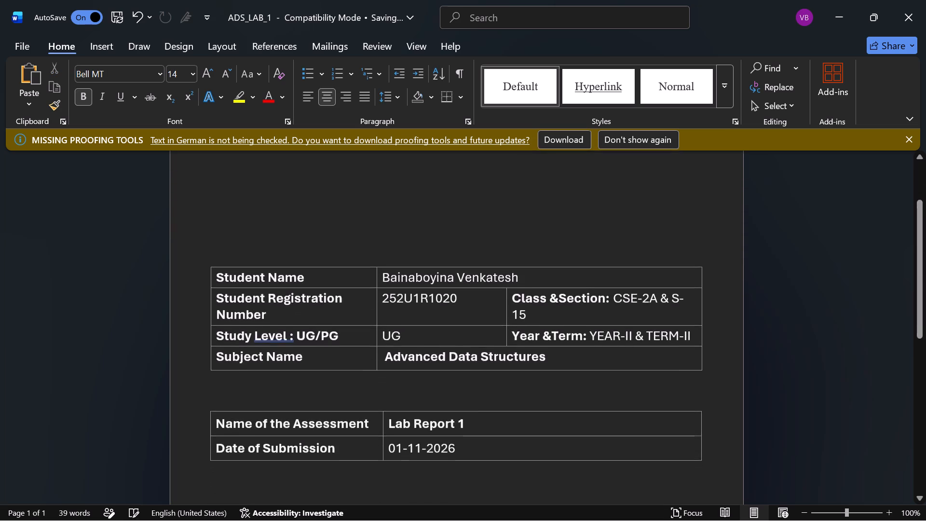
{"action": "scroll", "coordinate": [378, 306], "scroll_direction": "up", "scroll_amount": 1}
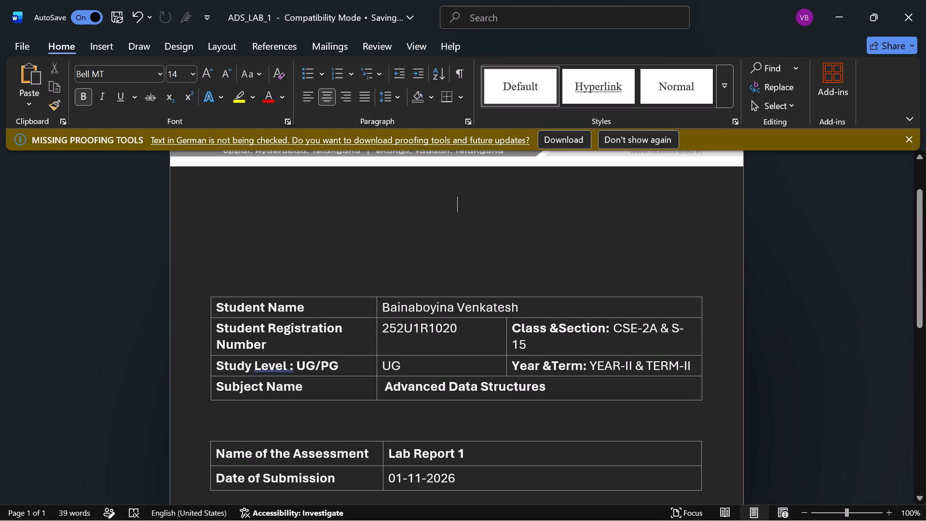
{"action": "left_click", "coordinate": [267, 242]}
{"action": "left_click", "coordinate": [219, 276]}
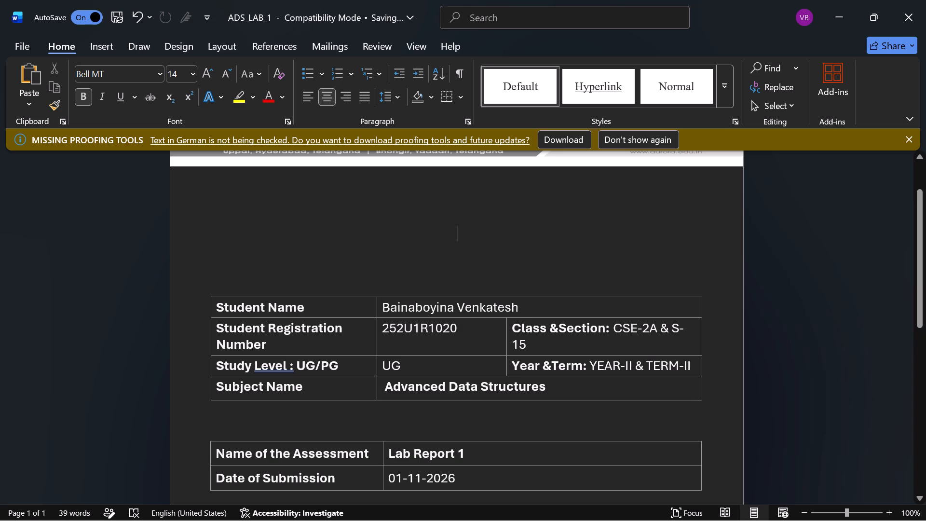
{"action": "double_click", "coordinate": [219, 276]}
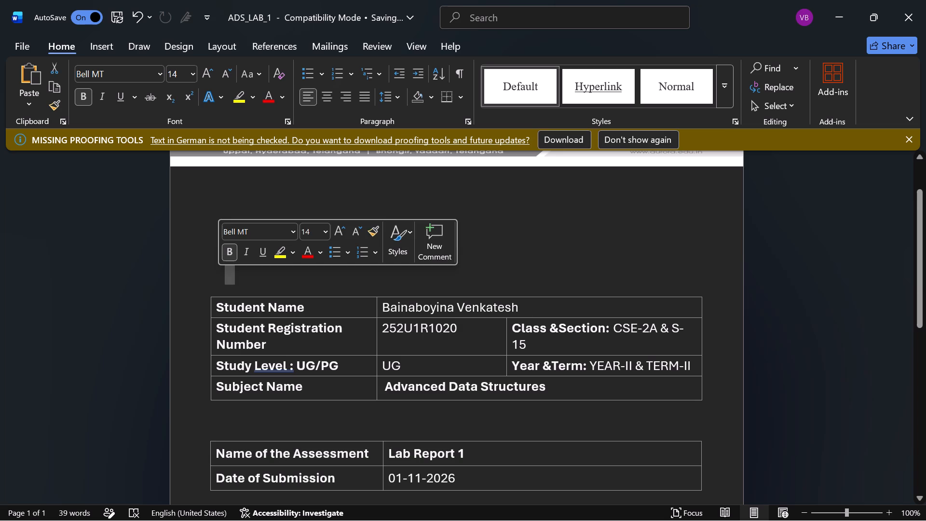
{"action": "left_click", "coordinate": [219, 276]}
{"action": "key", "text": "BackSpace"}
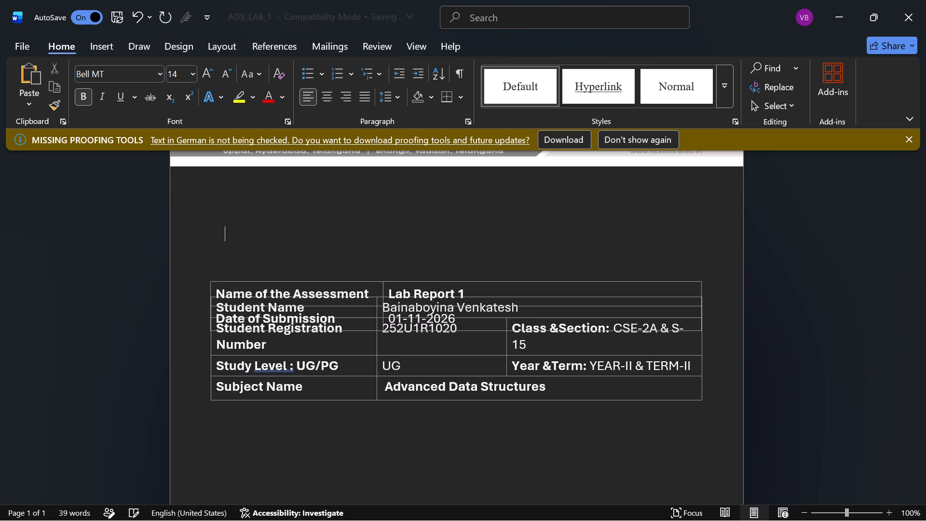
{"action": "key", "text": "BackSpace"}
{"action": "key", "text": "BackSpace"}
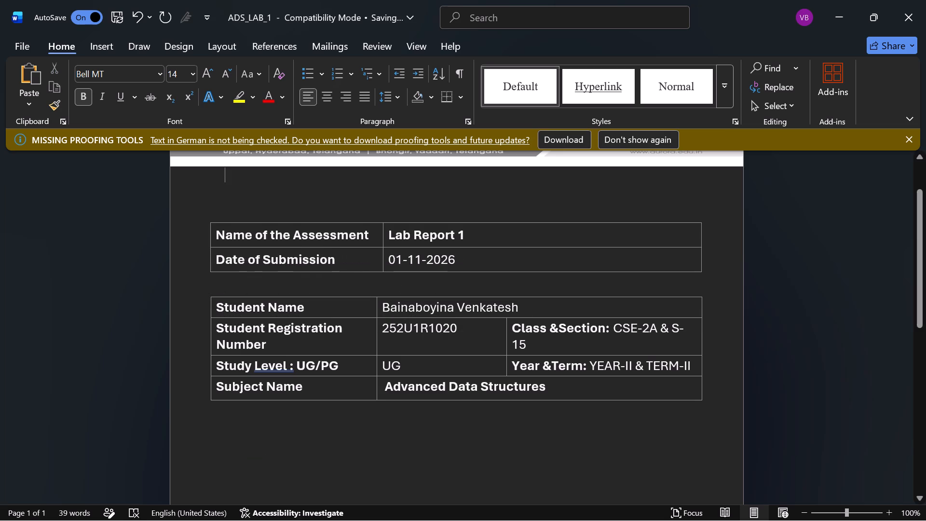
Move the table with Name of the Assessment and Date of Submission below the student details table.
{"action": "left_click_drag", "start_coordinate": [231, 318], "coordinate": [210, 305]}
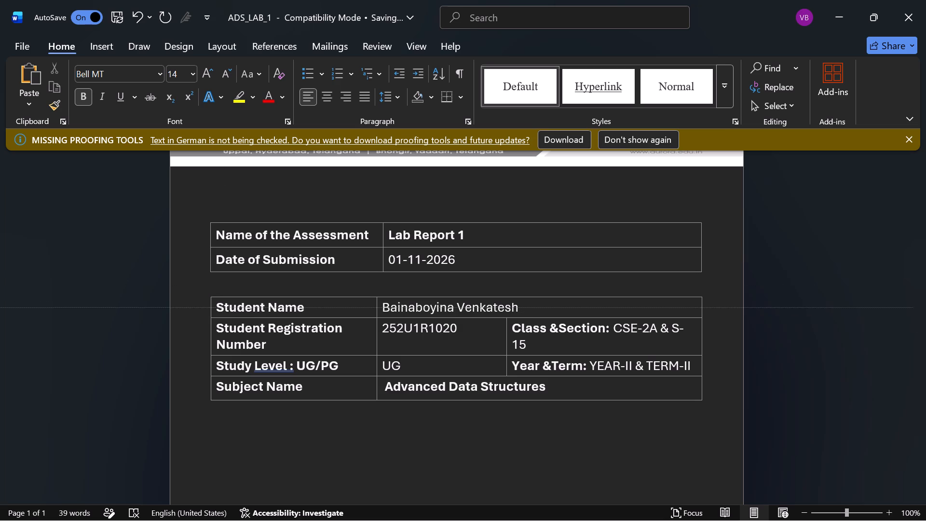
{"action": "left_click_drag", "start_coordinate": [210, 305], "coordinate": [208, 295]}
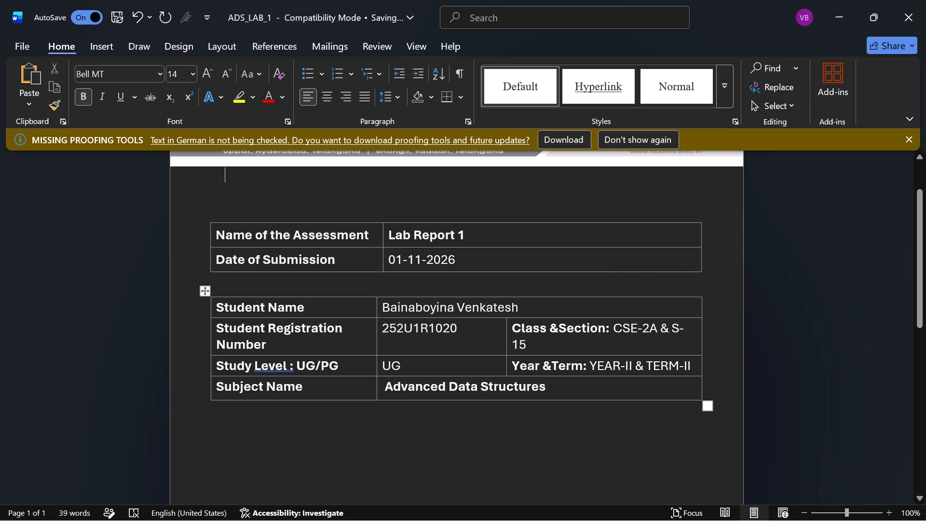
{"action": "left_click_drag", "start_coordinate": [204, 218], "coordinate": [205, 221]}
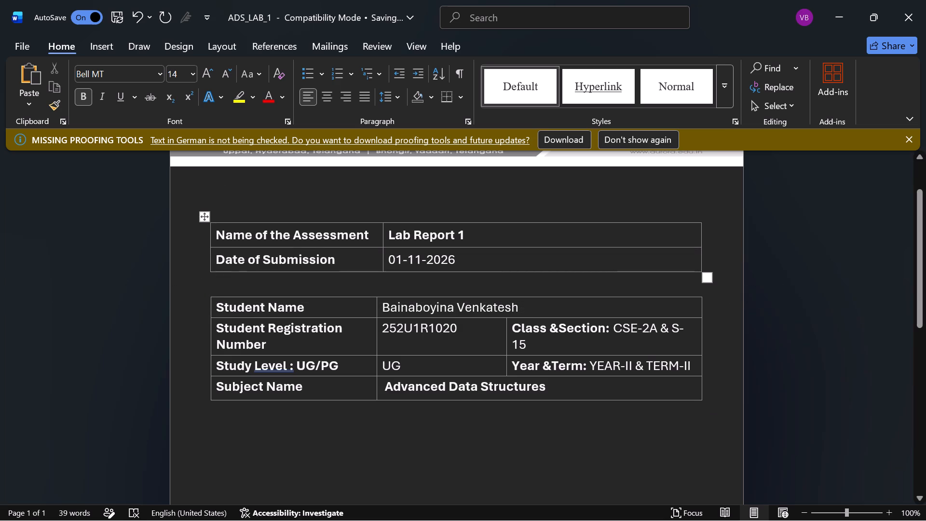
{"action": "left_click_drag", "start_coordinate": [205, 221], "coordinate": [210, 414]}
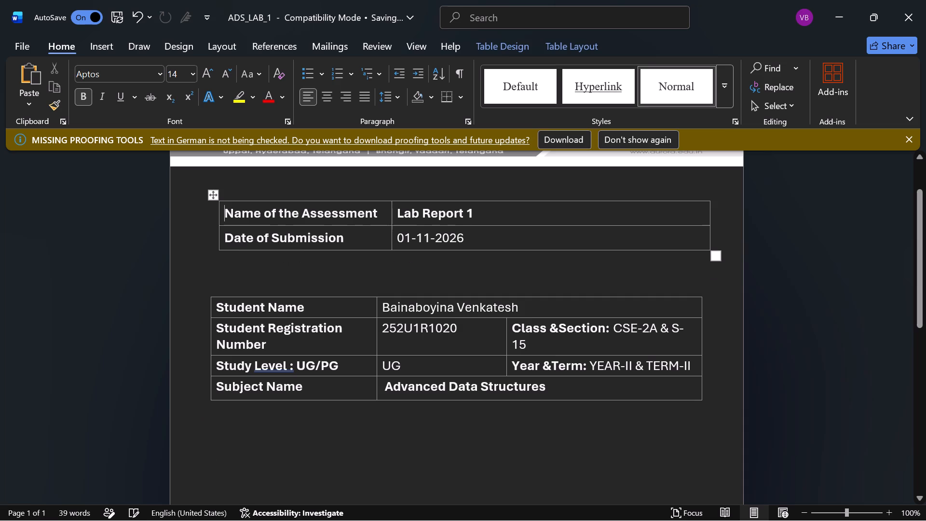
{"action": "left_click_drag", "start_coordinate": [211, 193], "coordinate": [210, 213]}
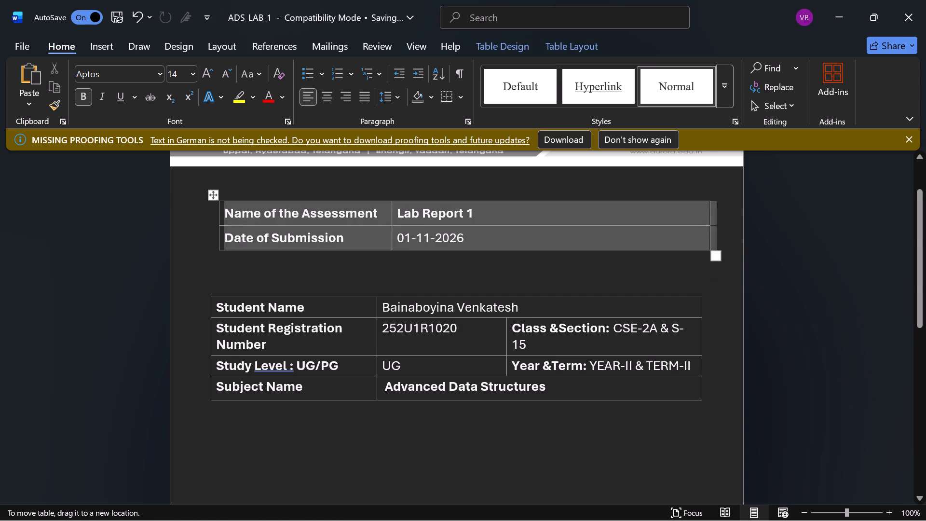
{"action": "left_click_drag", "start_coordinate": [210, 213], "coordinate": [213, 413]}
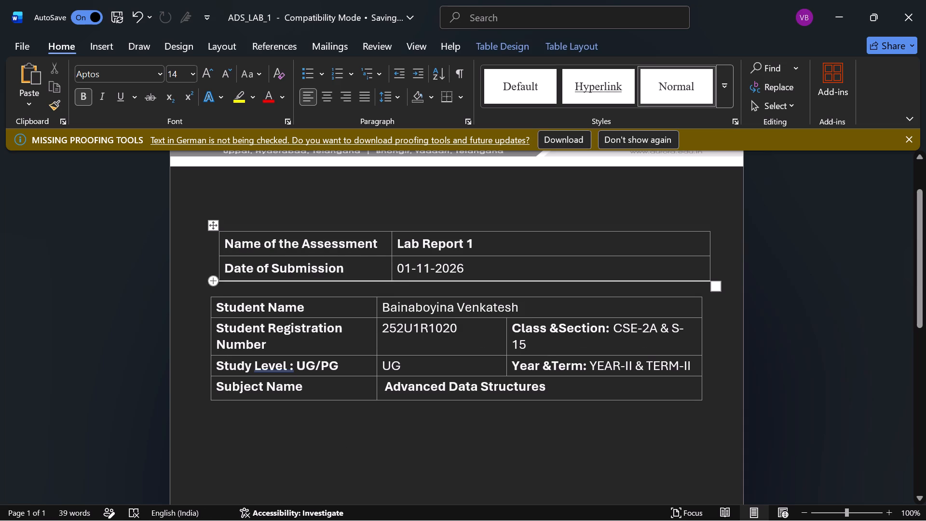
{"action": "left_click_drag", "start_coordinate": [214, 223], "coordinate": [222, 437]}
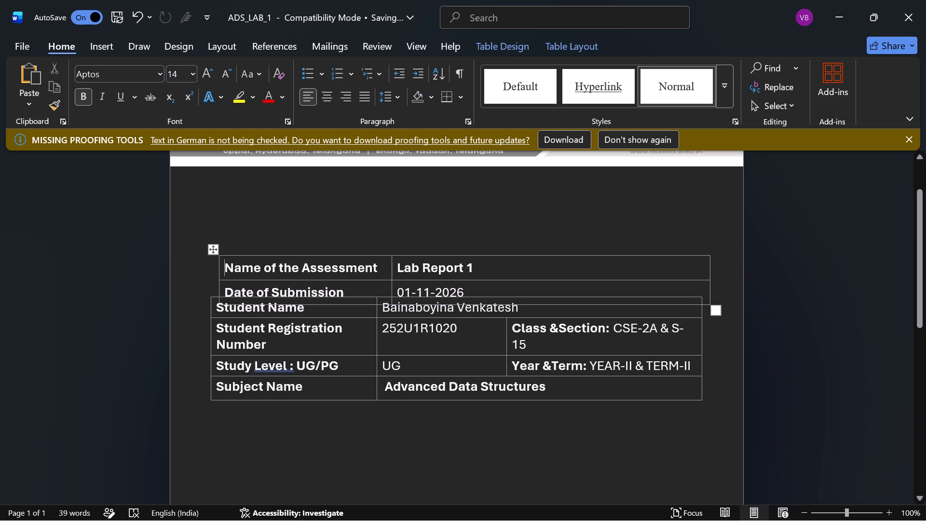
{"action": "left_click_drag", "start_coordinate": [216, 250], "coordinate": [249, 495]}
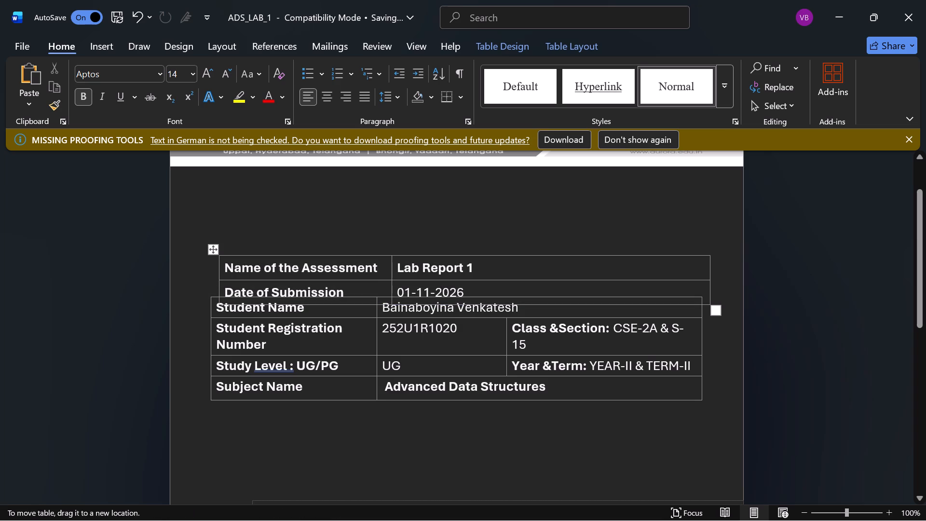
{"action": "left_click_drag", "start_coordinate": [249, 495], "coordinate": [249, 493]}
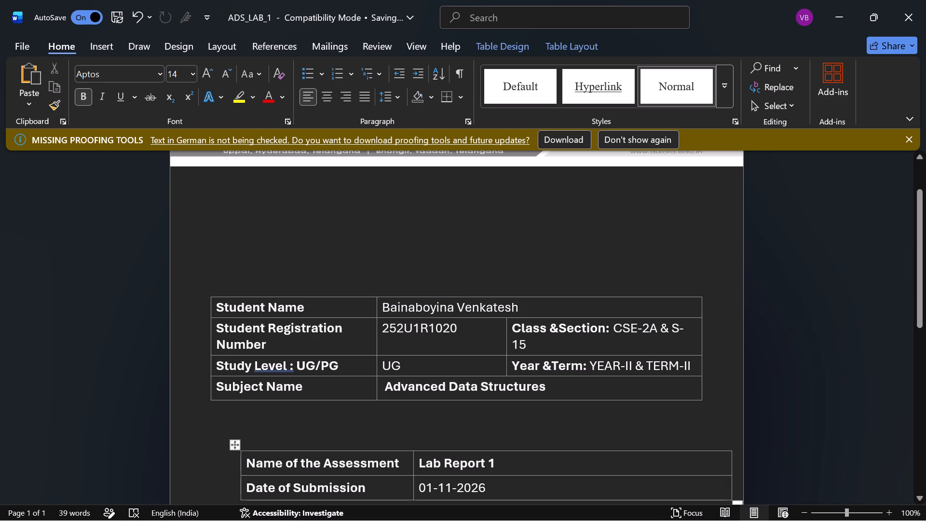
Move the student details table up the page to just beneath the header banner.
{"action": "left_click", "coordinate": [228, 343]}
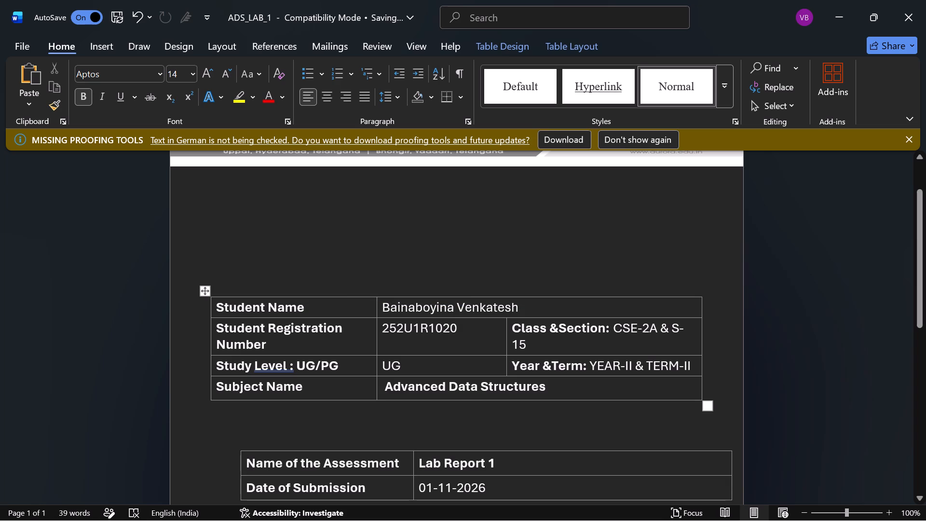
{"action": "left_click_drag", "start_coordinate": [203, 290], "coordinate": [188, 195]}
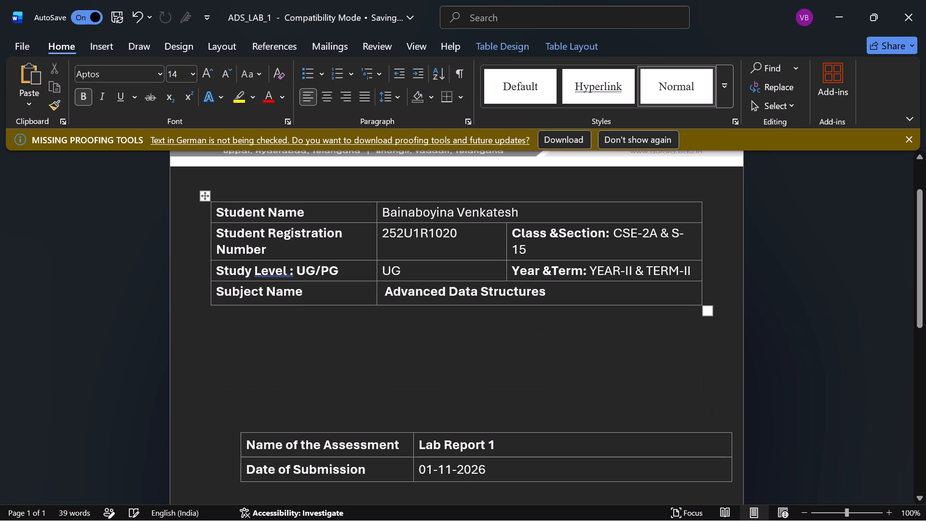
Move the table with Name of the Assessment and Date of Submission up to just below the student details table.
{"action": "left_click", "coordinate": [248, 442]}
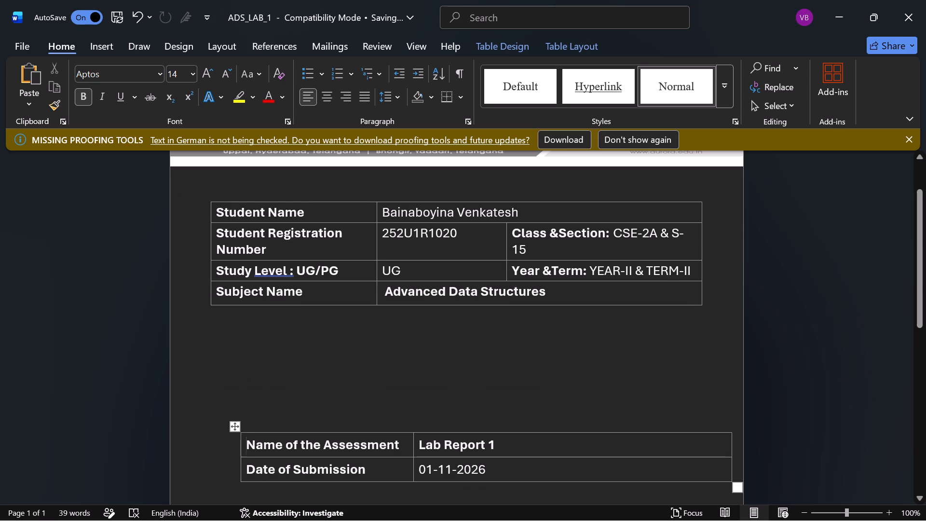
{"action": "left_click_drag", "start_coordinate": [234, 427], "coordinate": [206, 329]}
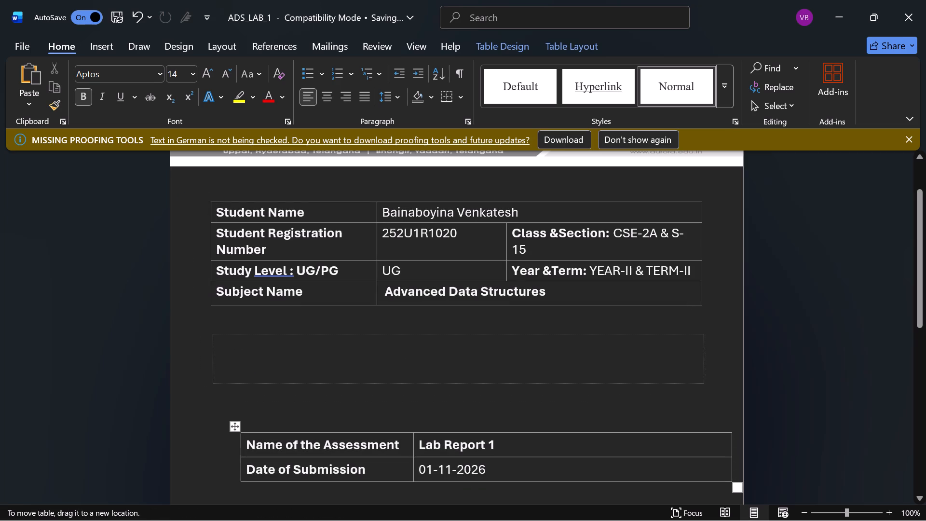
{"action": "left_click_drag", "start_coordinate": [206, 329], "coordinate": [205, 329]}
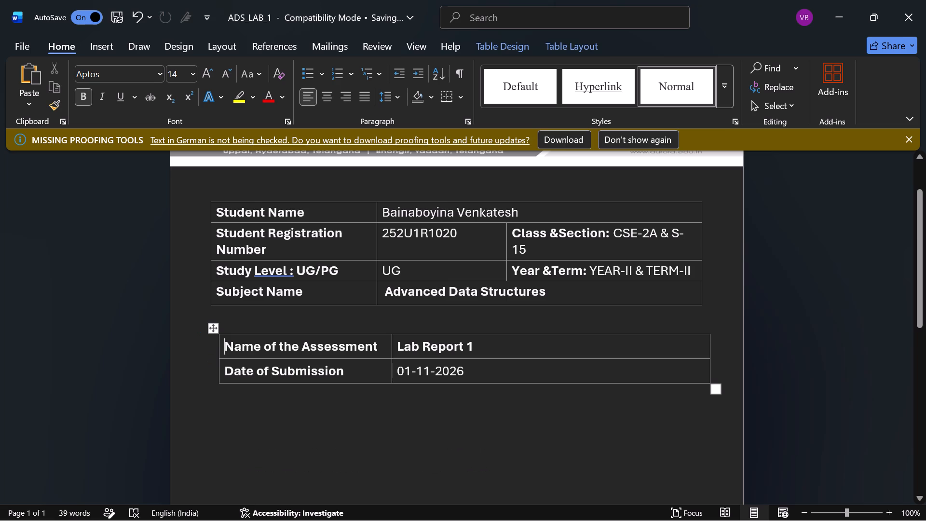
{"action": "left_click_drag", "start_coordinate": [212, 329], "coordinate": [199, 325]}
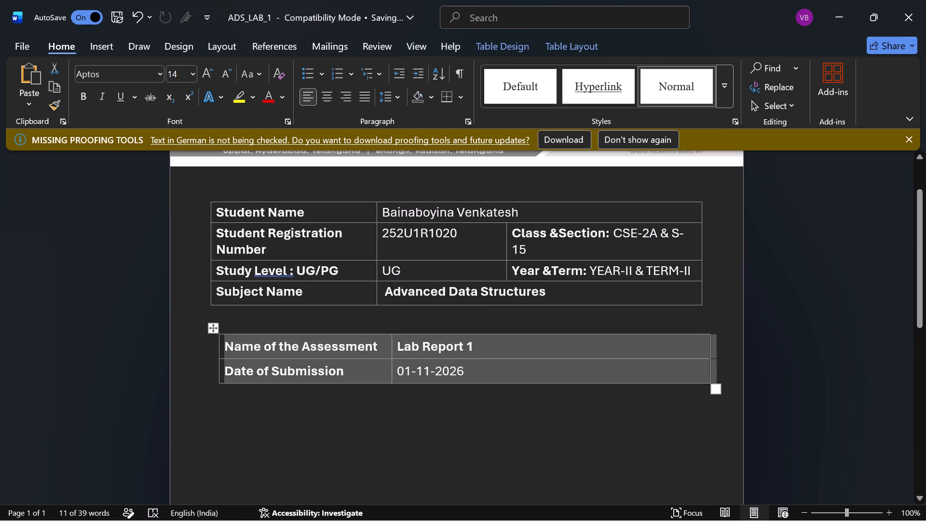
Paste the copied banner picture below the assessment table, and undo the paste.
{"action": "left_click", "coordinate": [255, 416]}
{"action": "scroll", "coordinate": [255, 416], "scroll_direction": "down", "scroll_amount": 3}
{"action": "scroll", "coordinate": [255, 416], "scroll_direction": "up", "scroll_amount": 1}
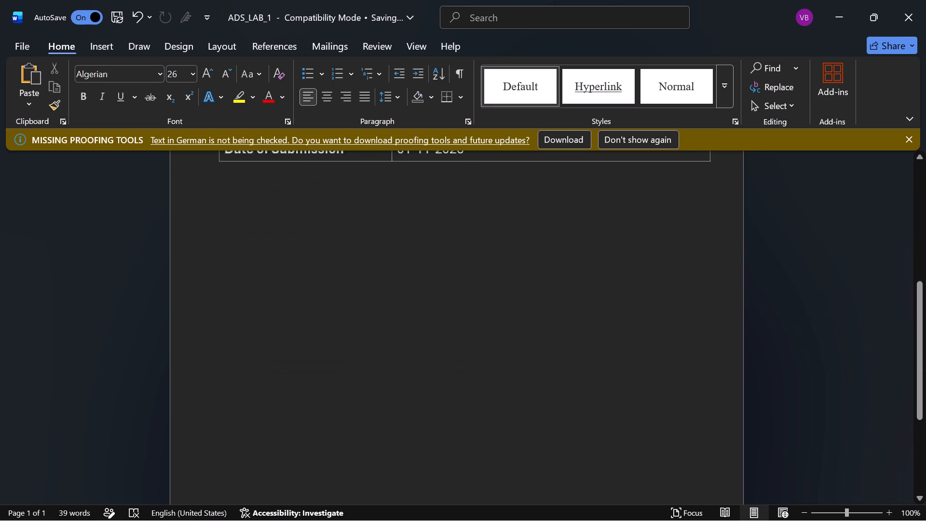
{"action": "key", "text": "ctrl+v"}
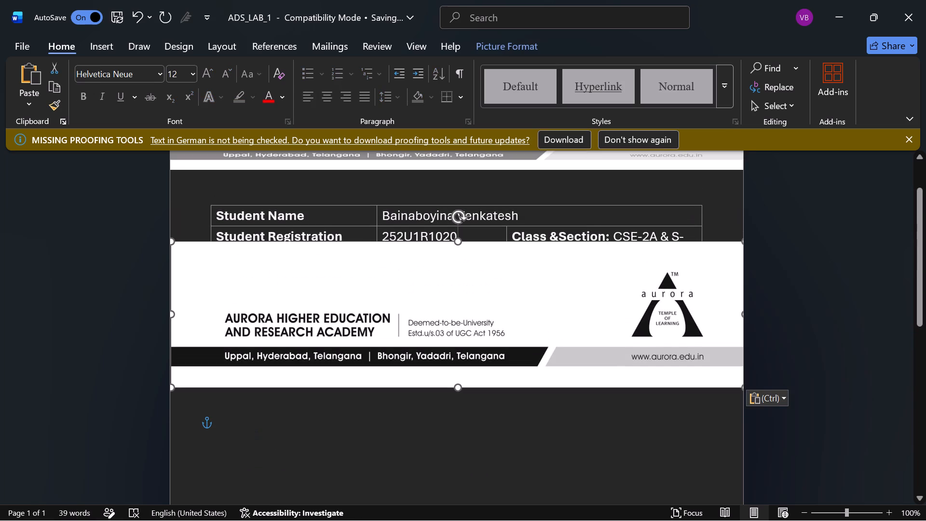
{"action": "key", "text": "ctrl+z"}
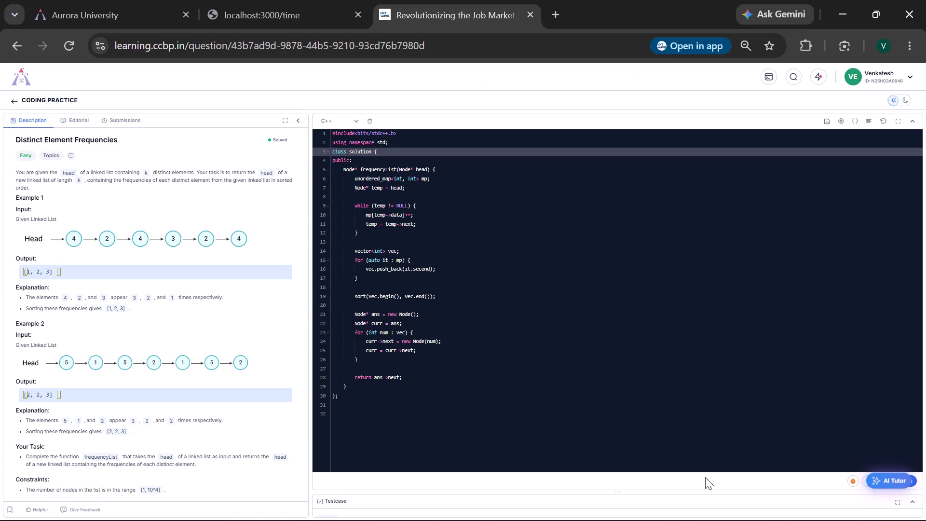
Switch to Chrome and submit the C++ solution for Distinct Element Frequencies, adjusting the test case area's height.
{"action": "left_click_drag", "start_coordinate": [730, 491], "coordinate": [703, 413]}
{"action": "left_click", "coordinate": [898, 398]}
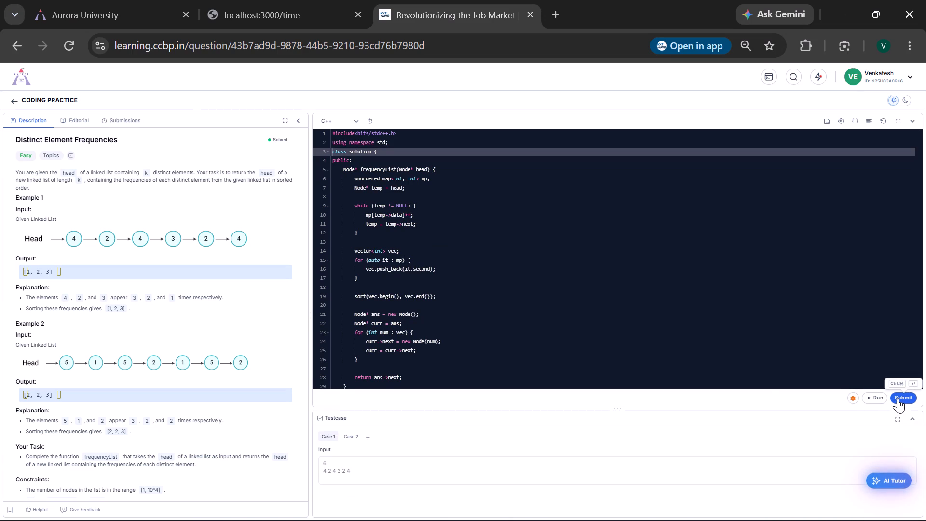
{"action": "left_click_drag", "start_coordinate": [636, 410], "coordinate": [650, 452]}
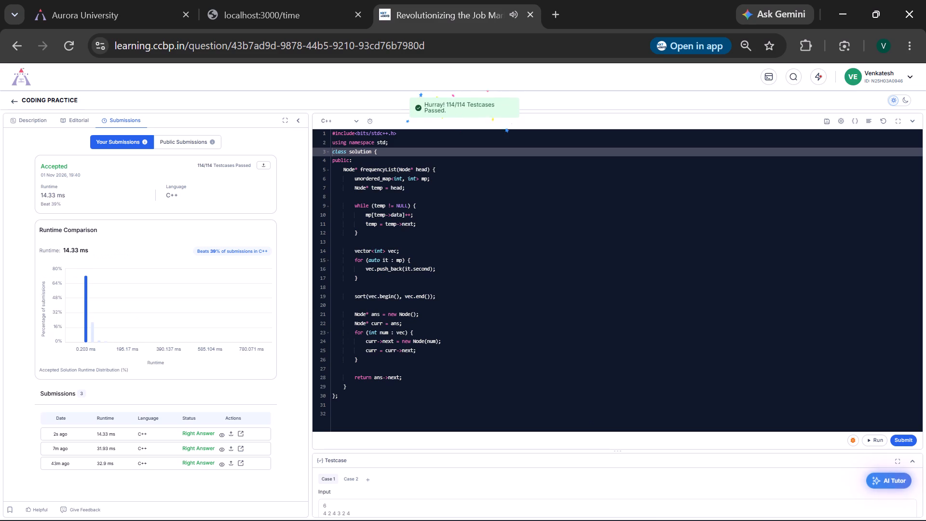
Capture a screenshot of the accepted submission with its code, and paste it into the Word report below the assessment table.
{"action": "key", "text": "Print"}
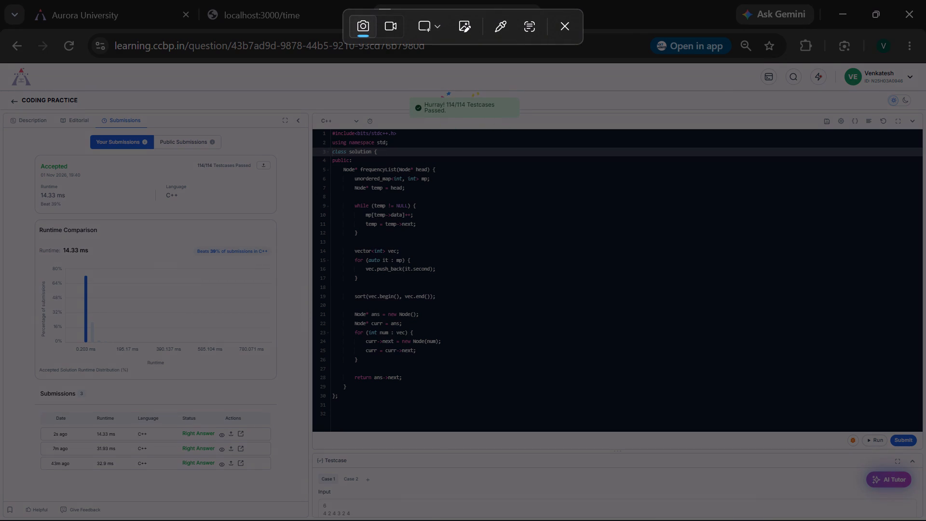
{"action": "left_click_drag", "start_coordinate": [0, 63], "coordinate": [812, 479]}
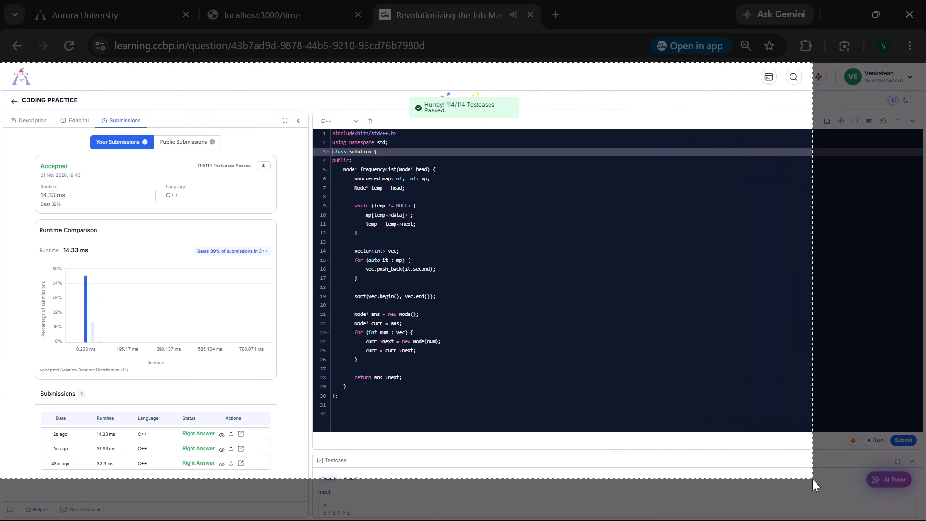
{"action": "left_click_drag", "start_coordinate": [812, 479], "coordinate": [762, 508]}
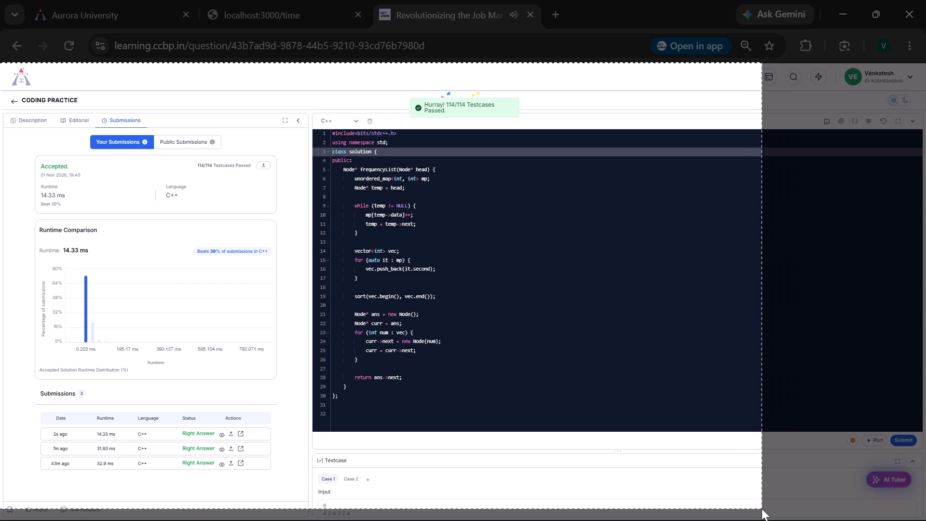
{"action": "left_click_drag", "start_coordinate": [762, 508], "coordinate": [762, 508]}
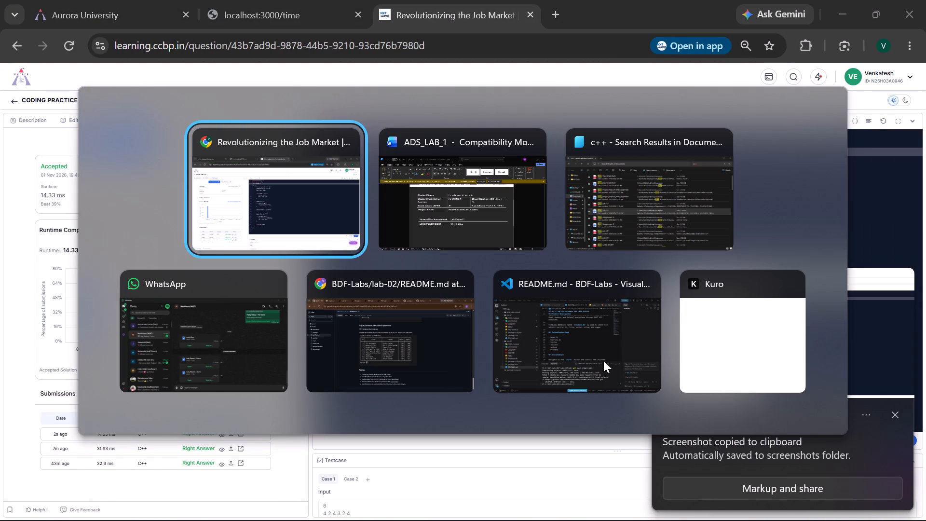
{"action": "key", "text": "ctrl+v"}
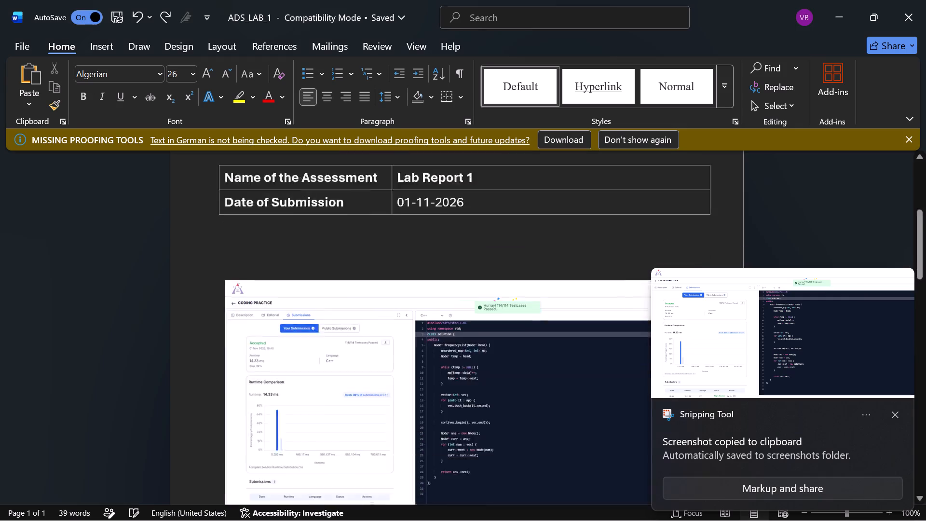
Add two blank lines above the pasted submission screenshot, between it and the student details table.
{"action": "scroll", "coordinate": [334, 423], "scroll_direction": "up", "scroll_amount": 2}
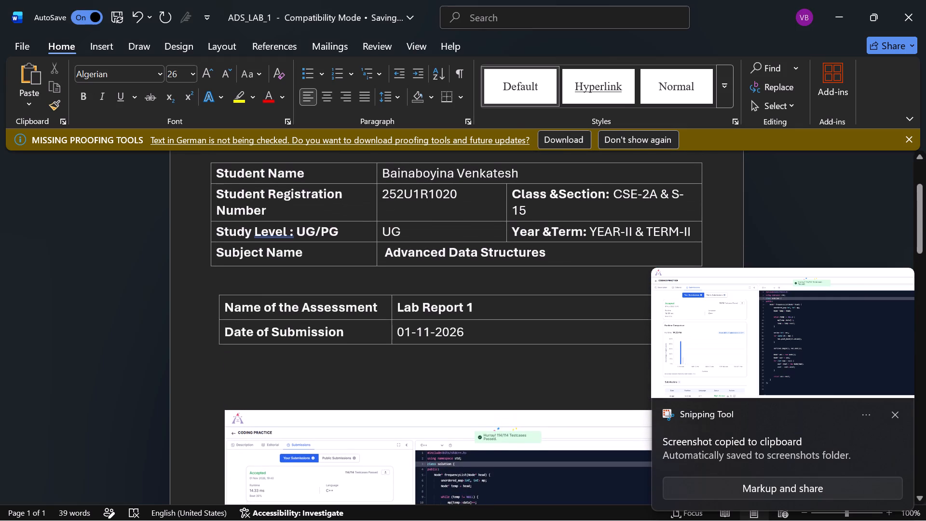
{"action": "left_click", "coordinate": [263, 371]}
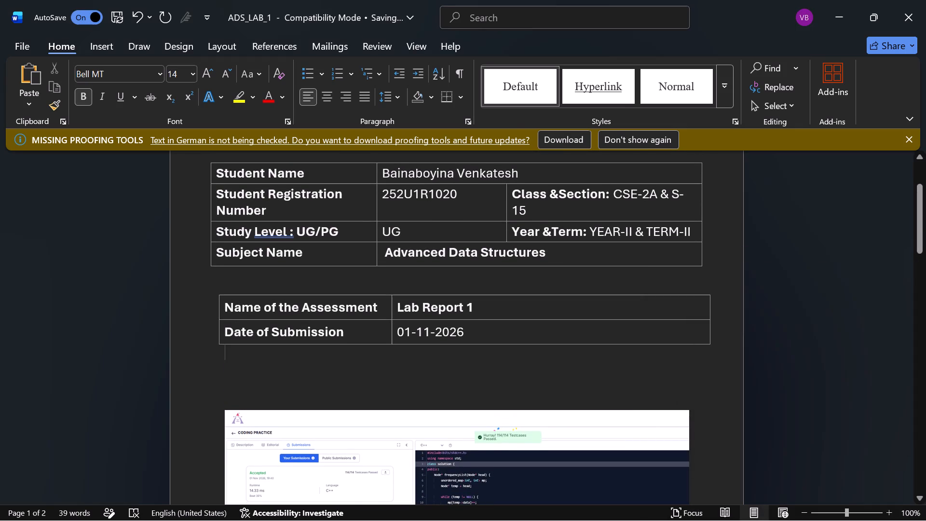
{"action": "key", "text": "Return"}
{"action": "key", "text": "Down"}
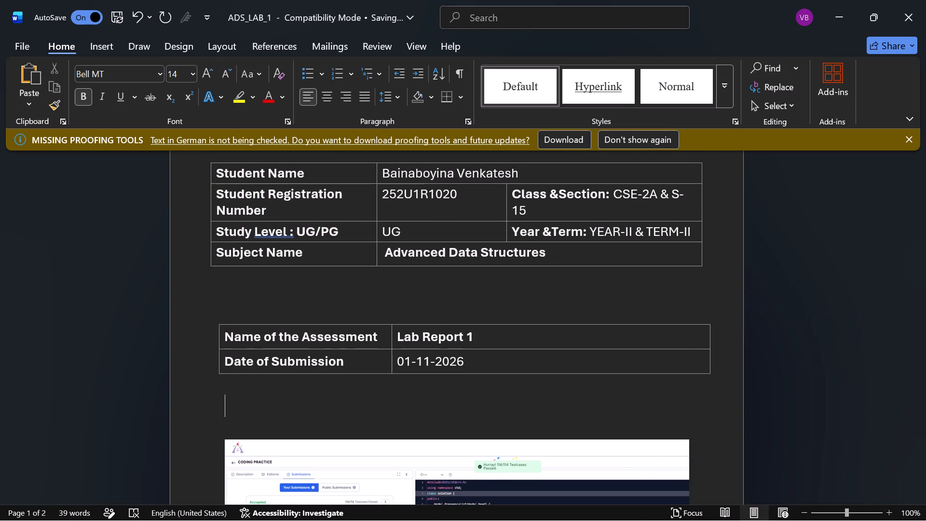
{"action": "key", "text": "Return"}
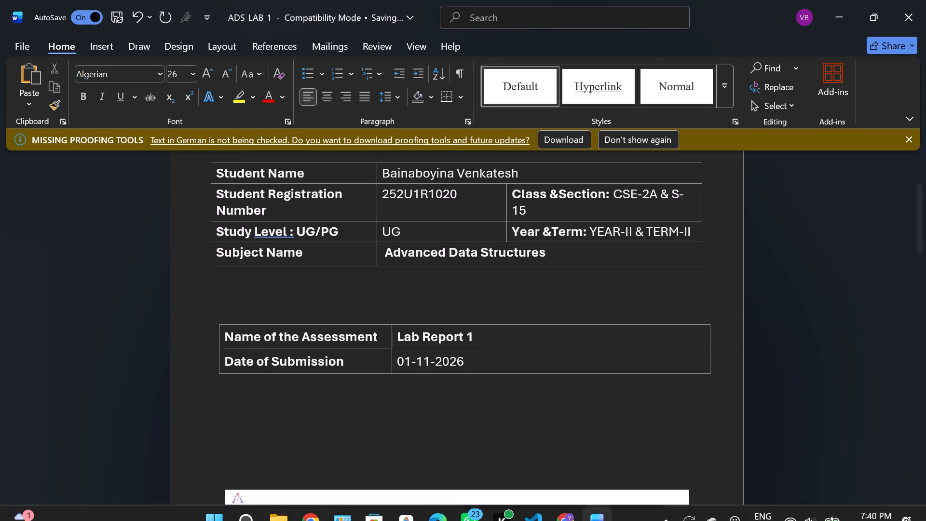
Copy the Distinct Element Frequencies problem description screenshot from the File Explorer gallery and paste it into Word above the submission screenshot.
{"action": "left_click", "coordinate": [266, 514]}
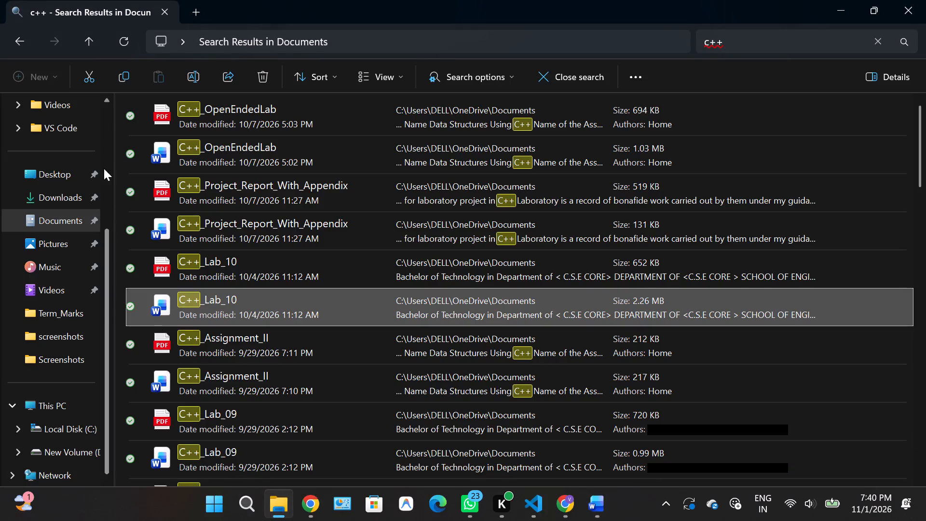
{"action": "scroll", "coordinate": [30, 152], "scroll_direction": "up", "scroll_amount": 6}
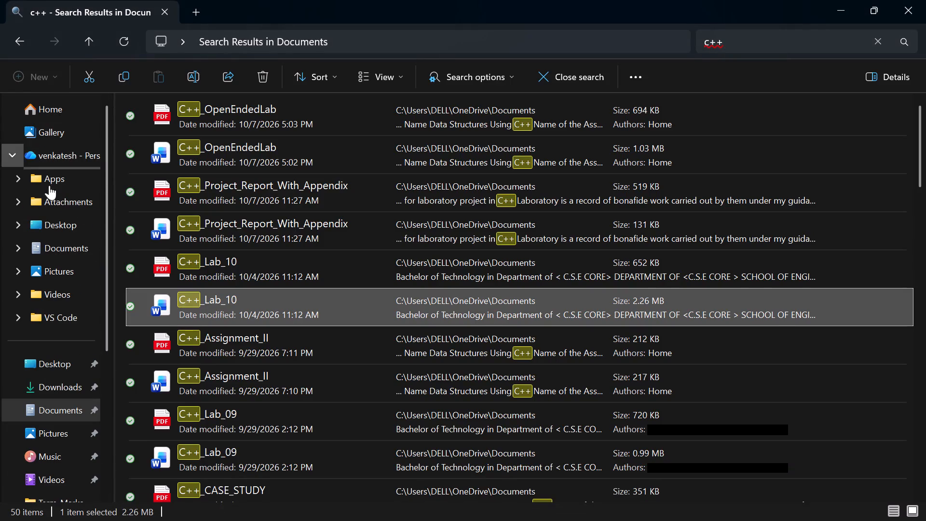
{"action": "left_click", "coordinate": [40, 134]}
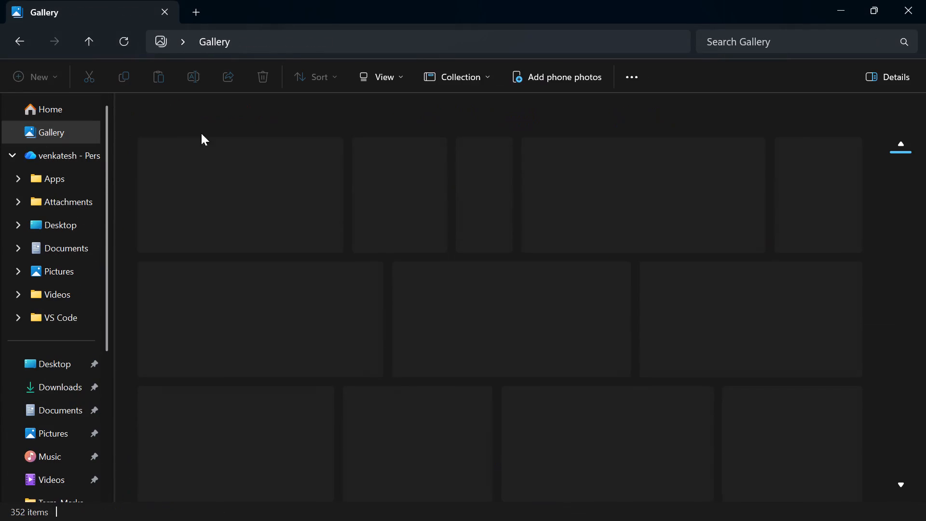
{"action": "left_click", "coordinate": [412, 193]}
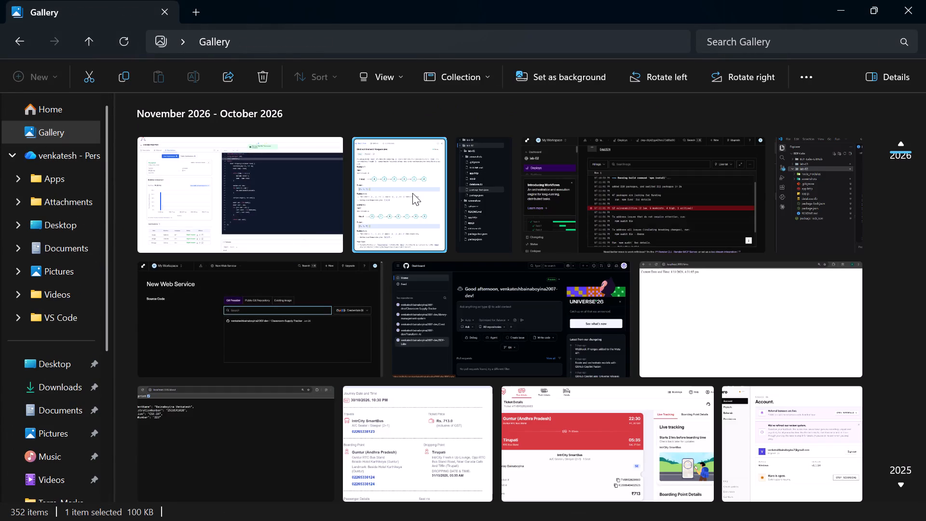
{"action": "key", "text": "ctrl+c"}
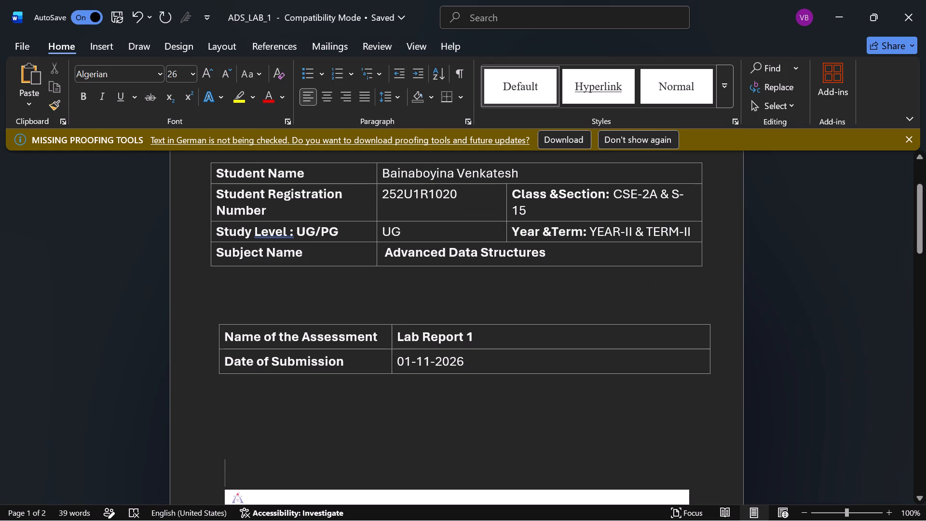
{"action": "key", "text": "ctrl+v"}
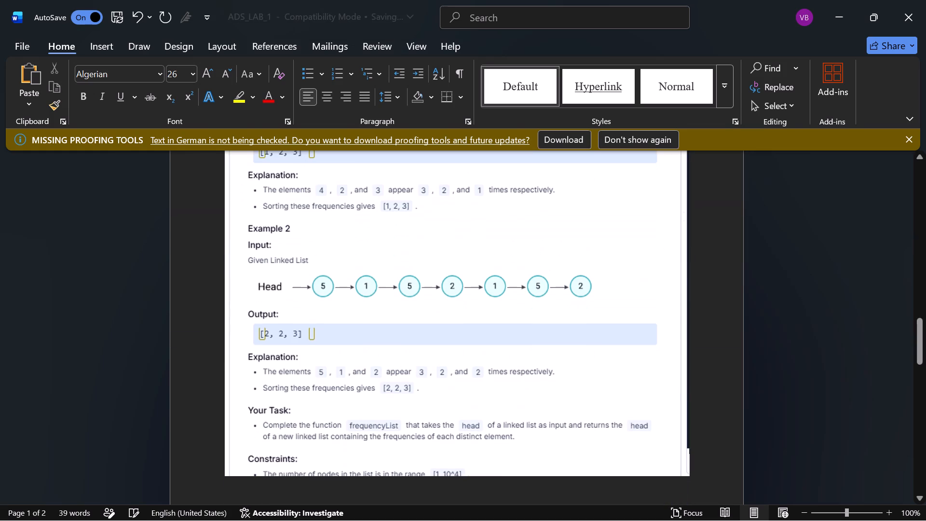
Shrink the problem description screenshot vertically to about three quarters of its height, keeping its full width.
{"action": "scroll", "coordinate": [361, 415], "scroll_direction": "up", "scroll_amount": 3}
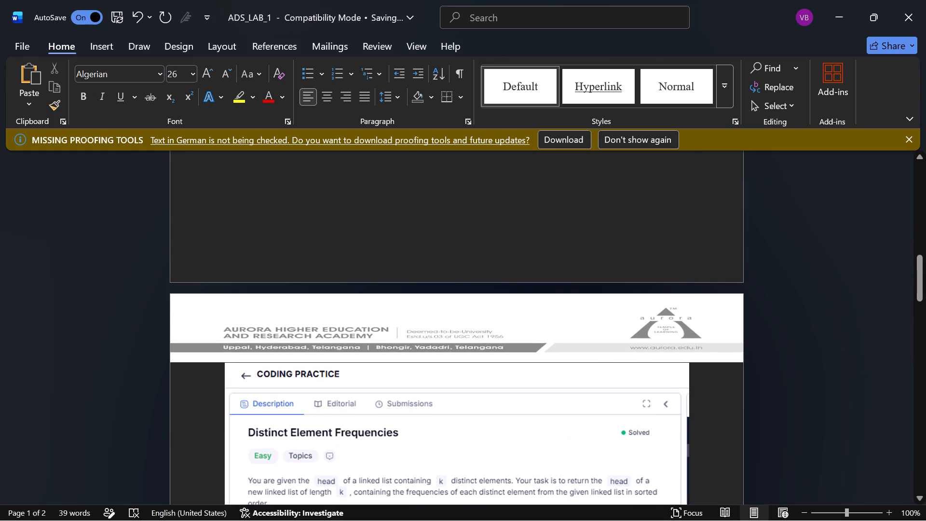
{"action": "scroll", "coordinate": [361, 415], "scroll_direction": "up", "scroll_amount": 2}
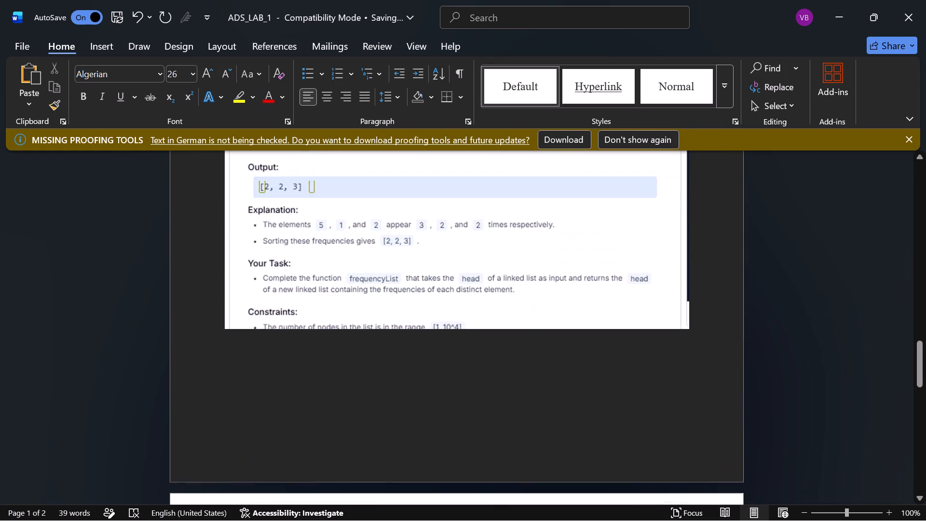
{"action": "scroll", "coordinate": [361, 415], "scroll_direction": "up", "scroll_amount": 1}
{"action": "left_click", "coordinate": [354, 405]}
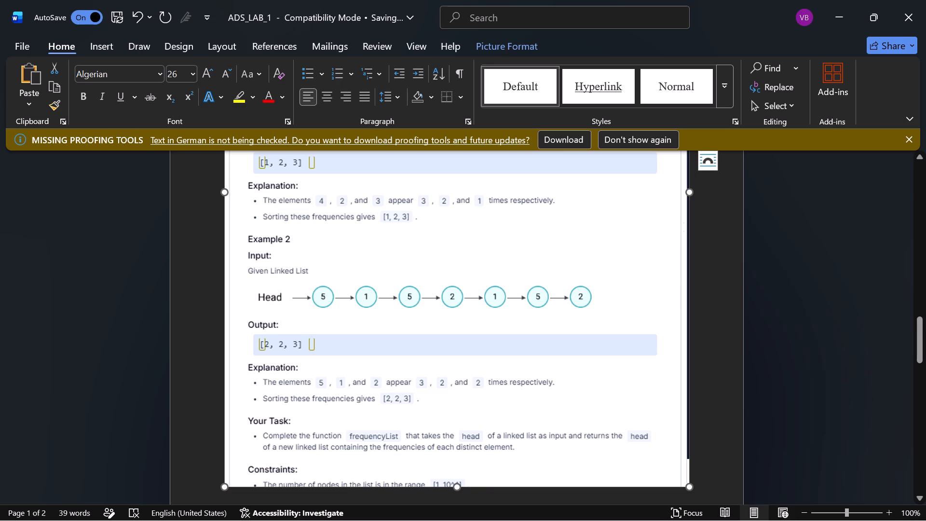
{"action": "left_click_drag", "start_coordinate": [458, 488], "coordinate": [452, 461]}
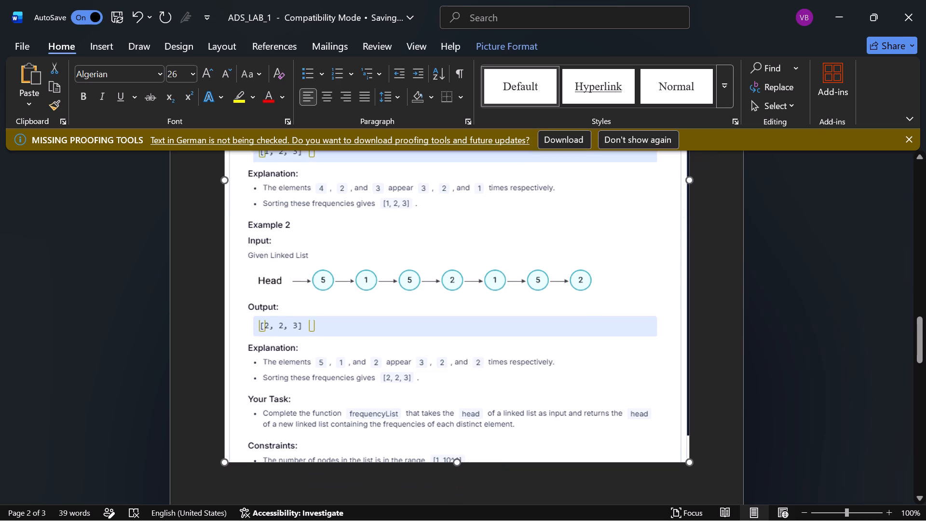
{"action": "left_click_drag", "start_coordinate": [452, 461], "coordinate": [436, 351]}
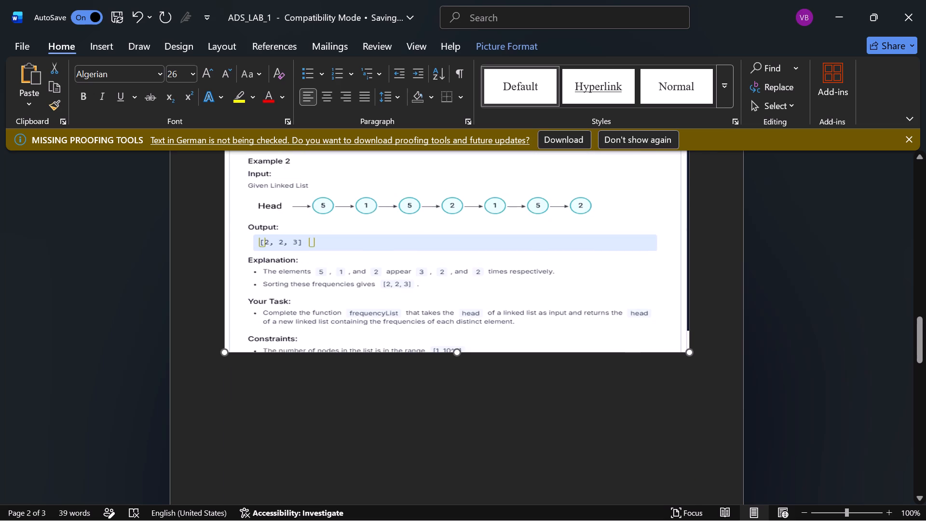
{"action": "left_click_drag", "start_coordinate": [436, 351], "coordinate": [436, 349]}
Shrink the Distinct Element Frequencies description screenshot vertically to just over half its height, keeping its width, so the submission screenshot follows on the same page.
{"action": "scroll", "coordinate": [426, 411], "scroll_direction": "up", "scroll_amount": 1}
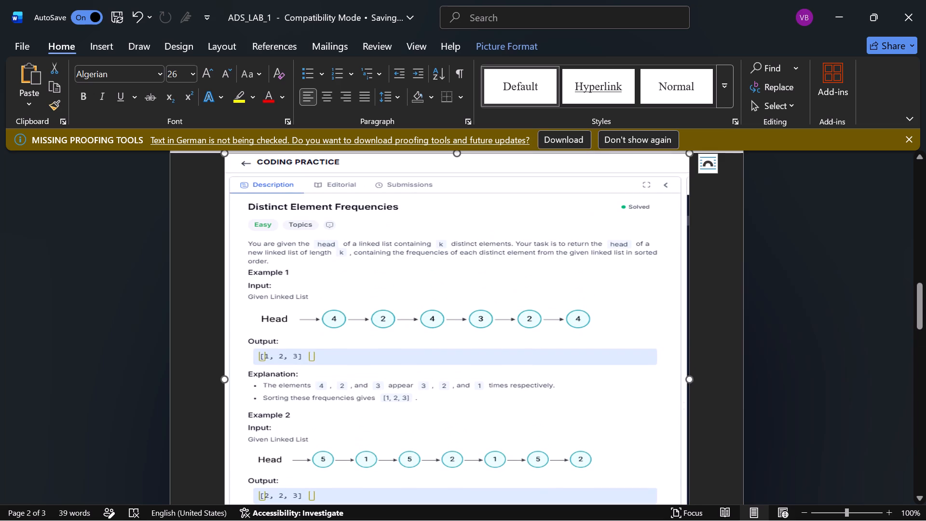
{"action": "scroll", "coordinate": [220, 333], "scroll_direction": "up", "scroll_amount": 3}
{"action": "scroll", "coordinate": [191, 325], "scroll_direction": "down", "scroll_amount": 1}
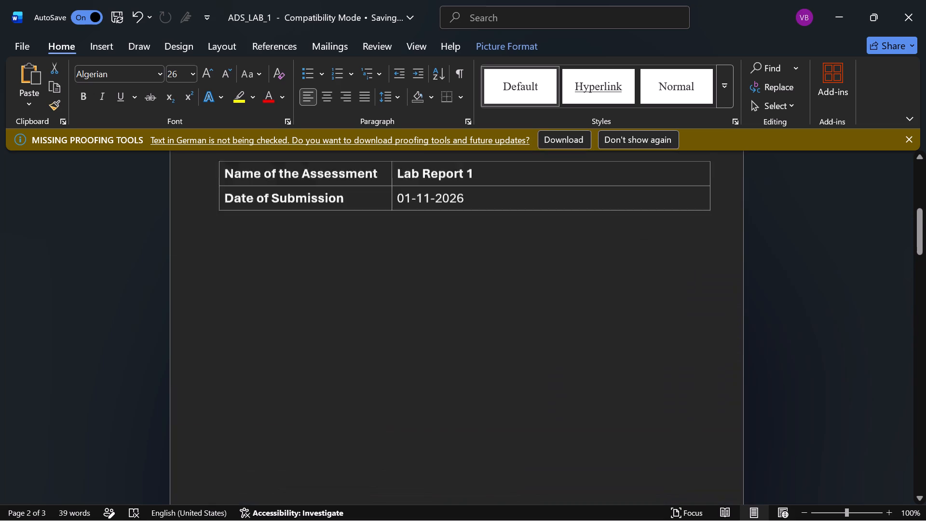
{"action": "scroll", "coordinate": [191, 325], "scroll_direction": "down", "scroll_amount": 1}
{"action": "scroll", "coordinate": [191, 325], "scroll_direction": "up", "scroll_amount": 1}
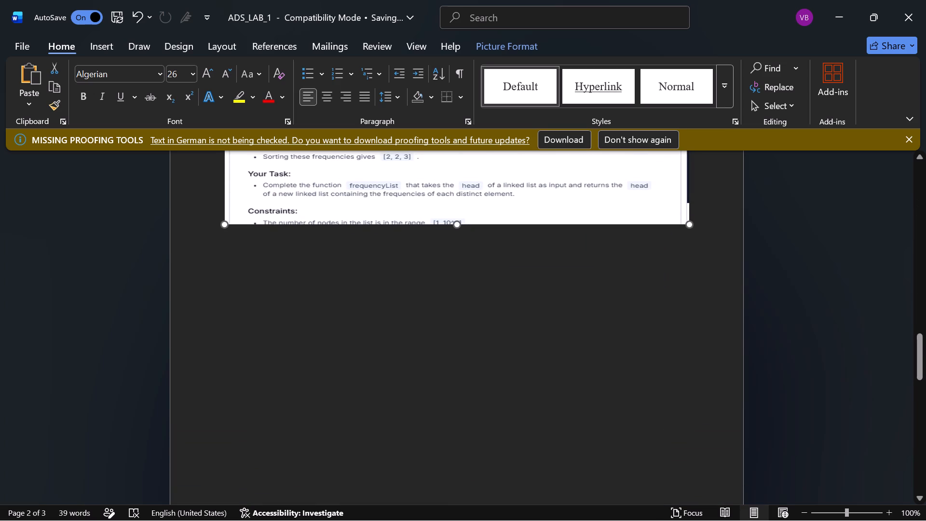
{"action": "left_click_drag", "start_coordinate": [458, 227], "coordinate": [452, 203]}
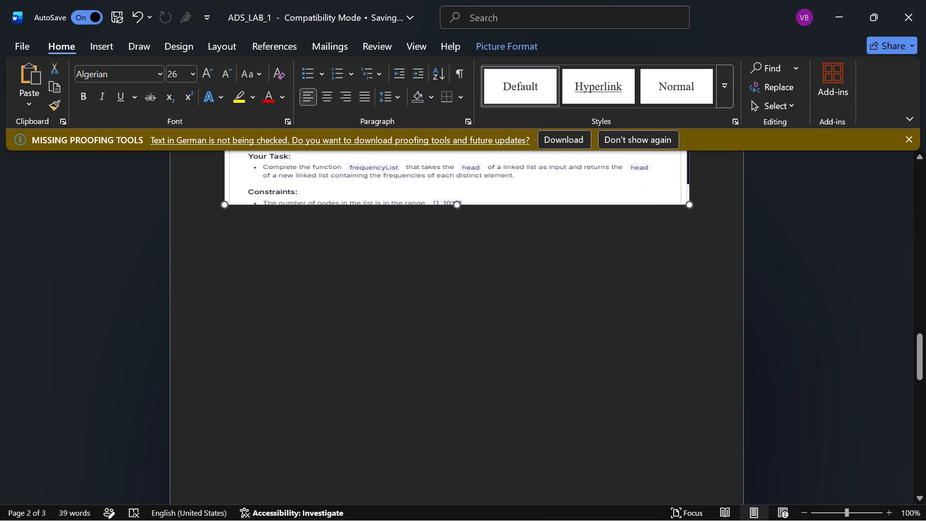
{"action": "left_click_drag", "start_coordinate": [452, 203], "coordinate": [428, 145]}
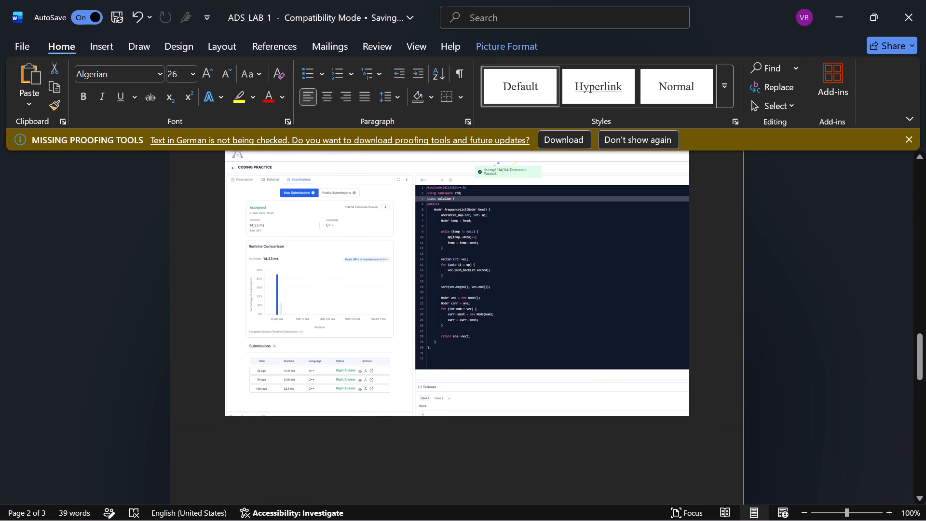
{"action": "left_click_drag", "start_coordinate": [428, 145], "coordinate": [417, 15]}
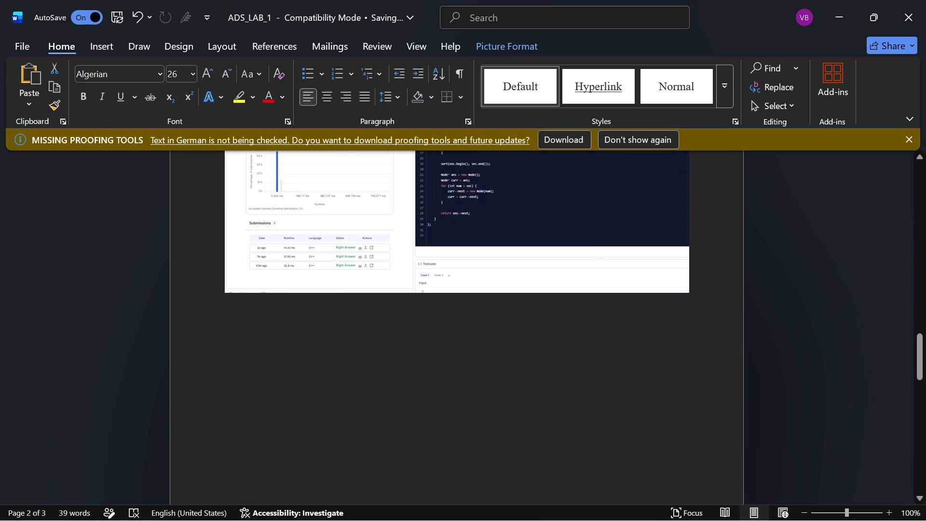
{"action": "left_click_drag", "start_coordinate": [417, 15], "coordinate": [422, 30]}
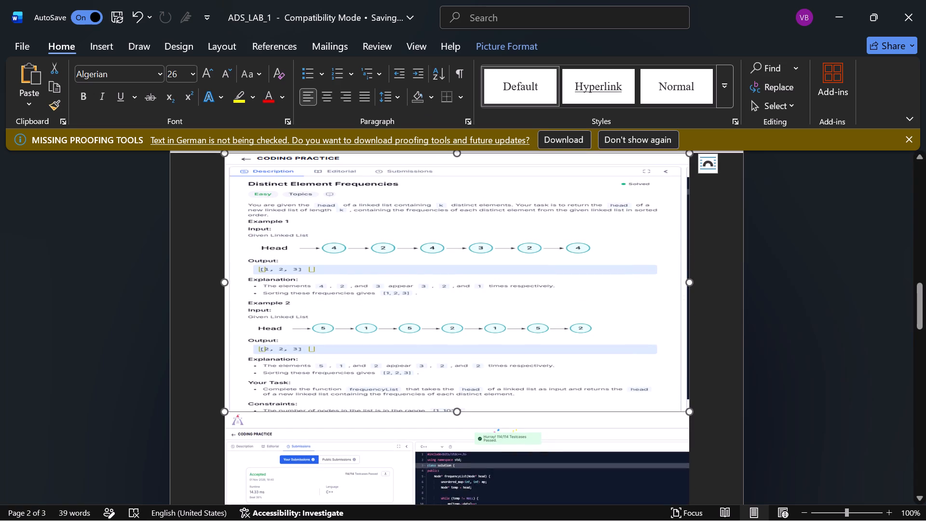
Insert a line break after the Distinct Element Frequencies description screenshot, and place the insertion point below the submission screenshot.
{"action": "left_click", "coordinate": [713, 409]}
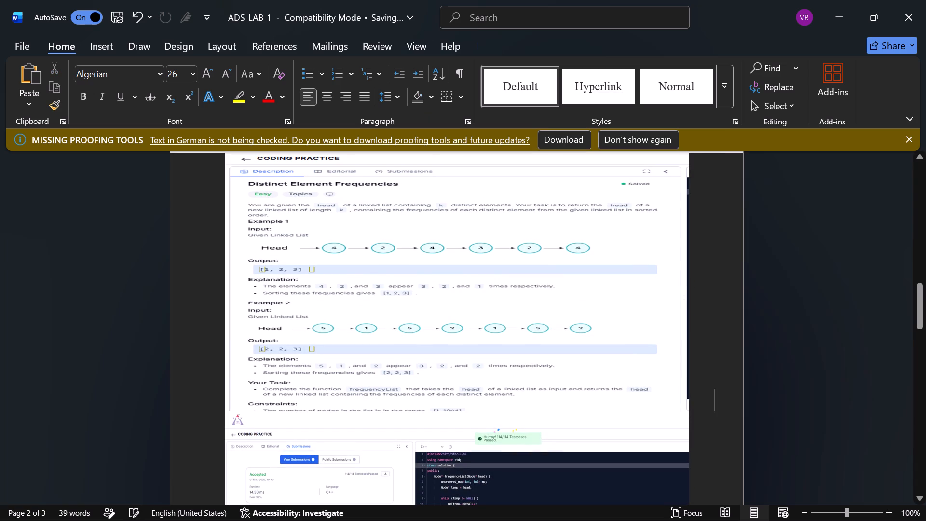
{"action": "key", "text": "Return"}
{"action": "scroll", "coordinate": [556, 406], "scroll_direction": "up", "scroll_amount": 1}
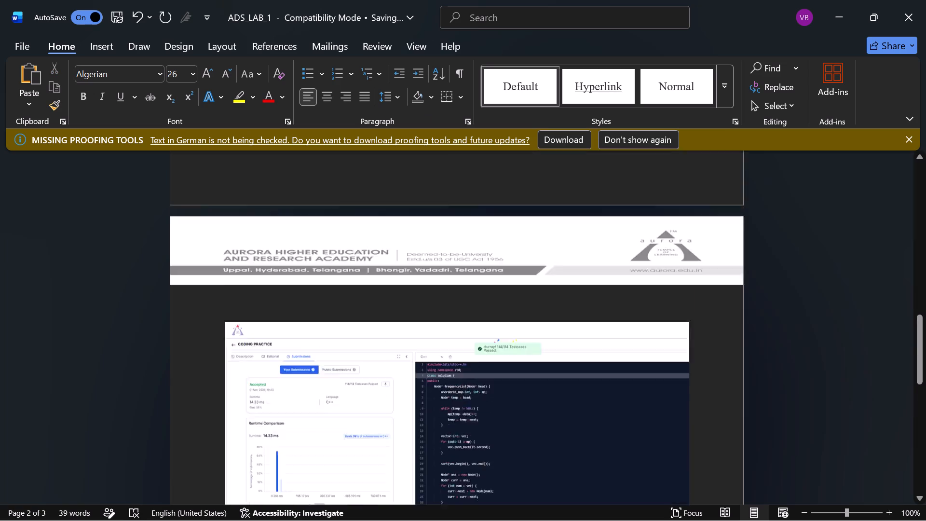
{"action": "scroll", "coordinate": [556, 406], "scroll_direction": "up", "scroll_amount": 2}
{"action": "scroll", "coordinate": [556, 406], "scroll_direction": "down", "scroll_amount": 1}
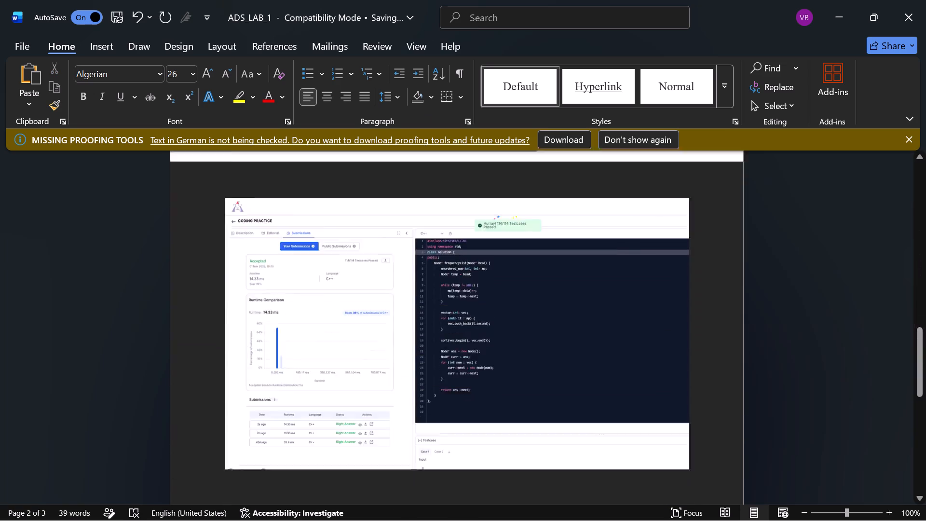
{"action": "left_click", "coordinate": [448, 466]}
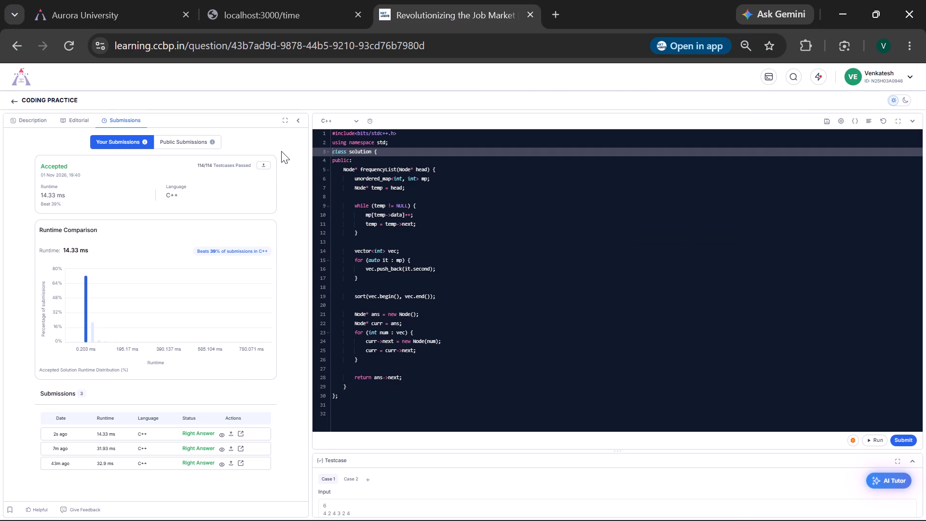
In Chrome, leave the current problem and open Minimum Window Substring from the Module I coding practice that follows the Largest Subarray Sum MCQ practice.
{"action": "left_click", "coordinate": [12, 101]}
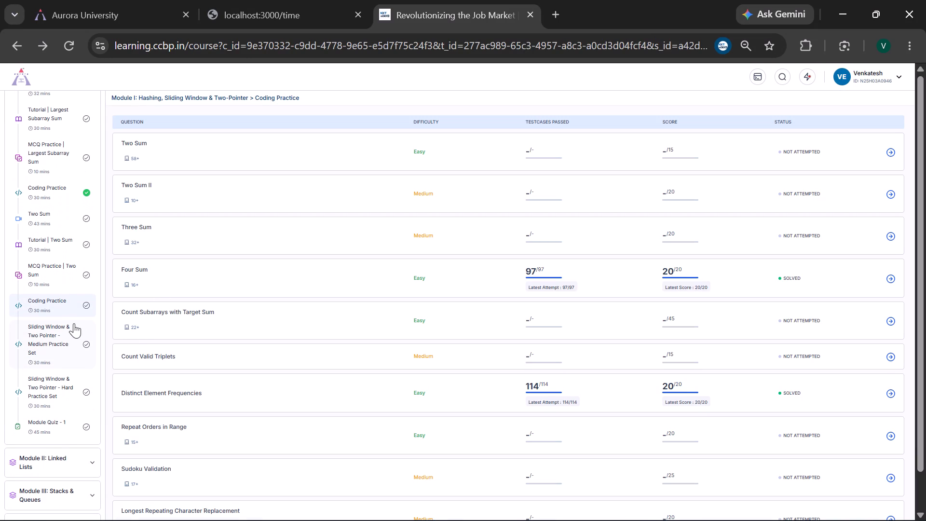
{"action": "scroll", "coordinate": [58, 314], "scroll_direction": "up", "scroll_amount": 1}
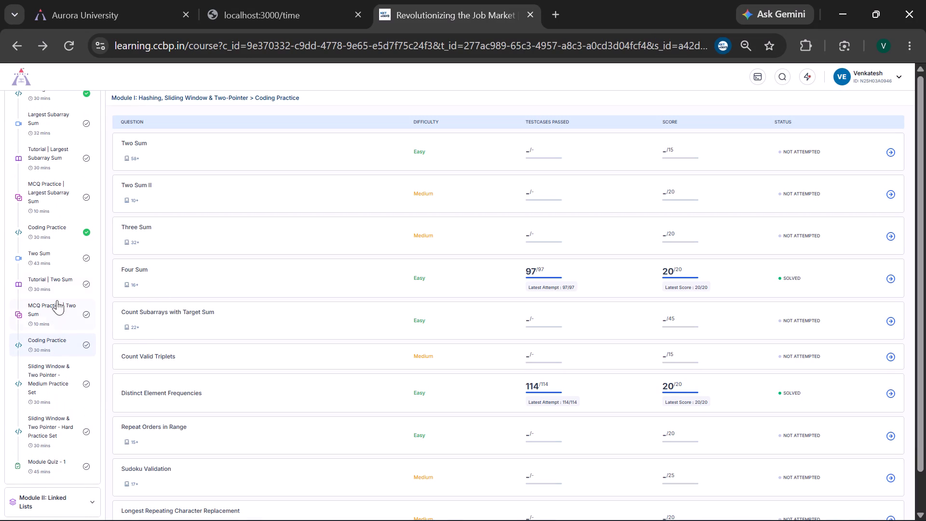
{"action": "left_click", "coordinate": [42, 233]}
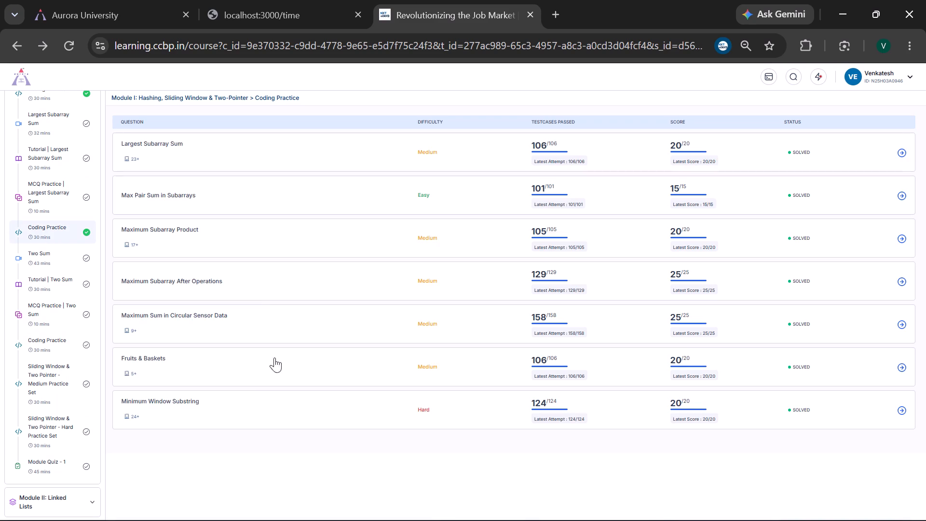
{"action": "left_click", "coordinate": [259, 408]}
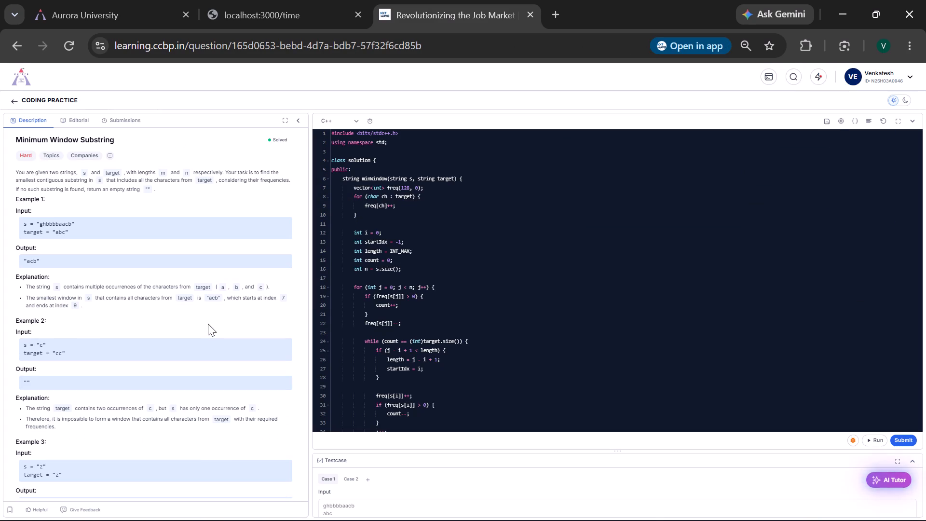
Capture the Minimum Window Substring description pane as a screenshot and paste it into the Word report below the Distinct Element Frequencies submission.
{"action": "key", "text": "Print"}
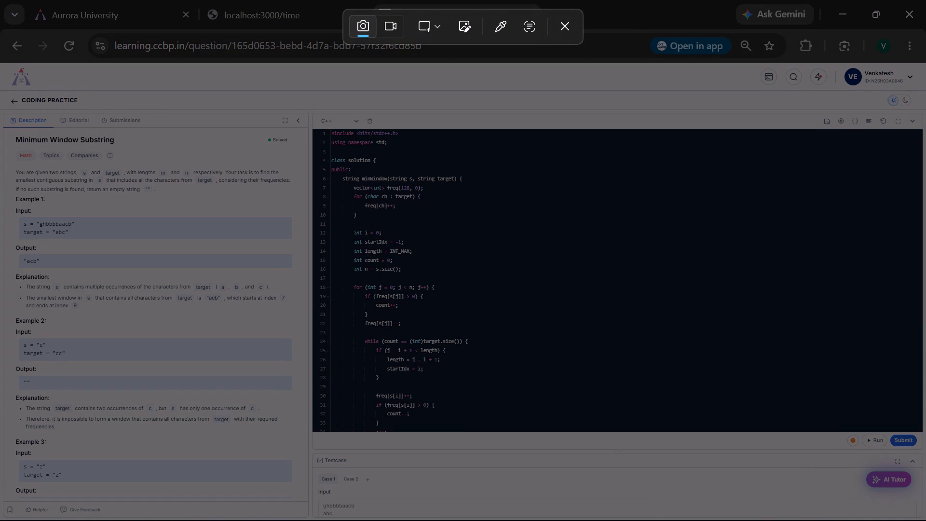
{"action": "left_click_drag", "start_coordinate": [0, 89], "coordinate": [301, 494]}
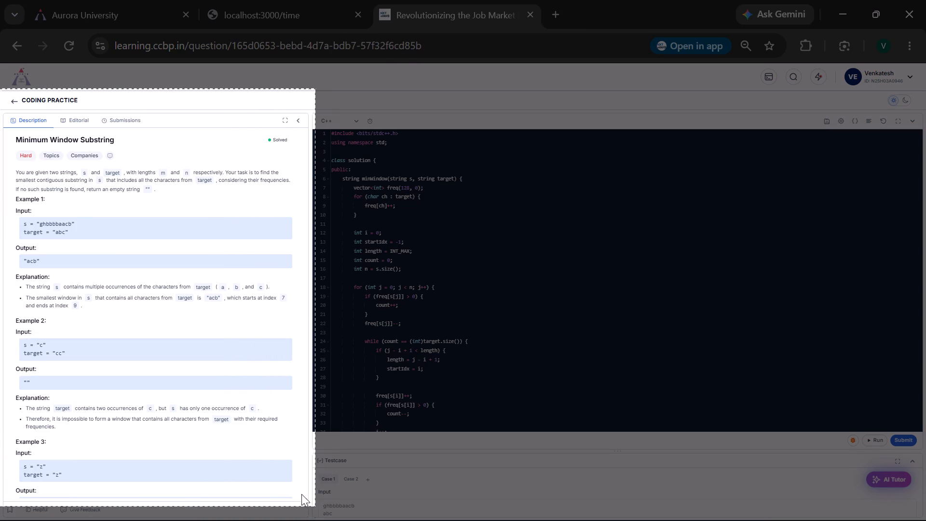
{"action": "left_click_drag", "start_coordinate": [301, 494], "coordinate": [304, 494]}
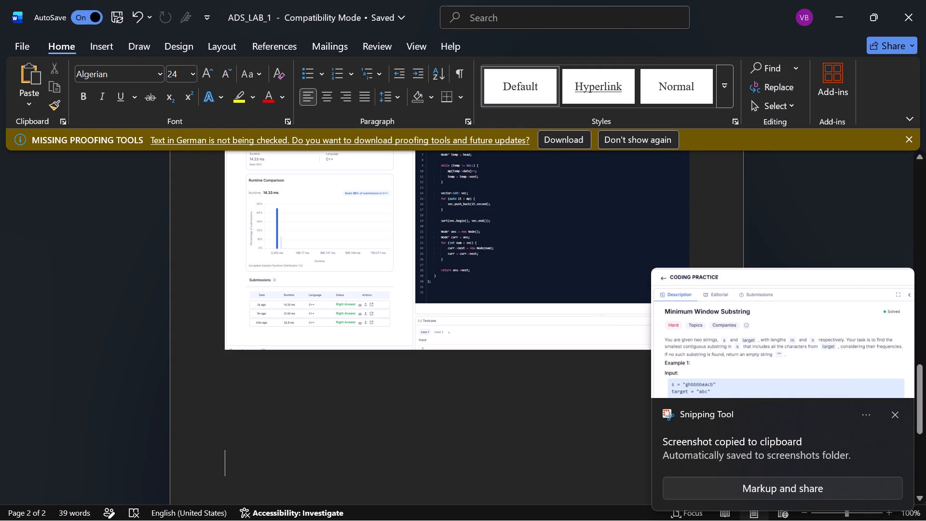
{"action": "key", "text": "ctrl+v"}
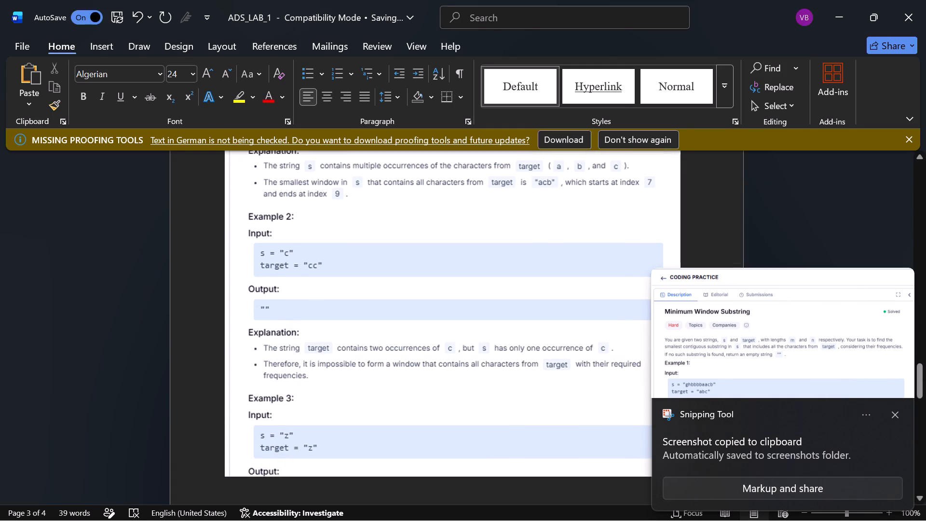
Shrink the pasted Minimum Window Substring description screenshot vertically to a little under half its height, keeping its full width.
{"action": "left_click", "coordinate": [419, 411]}
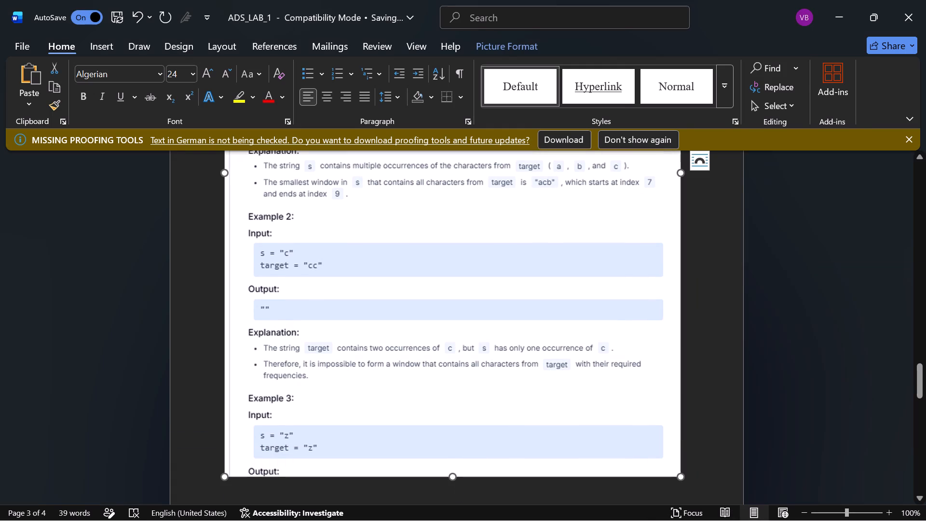
{"action": "left_click_drag", "start_coordinate": [453, 475], "coordinate": [395, 188]}
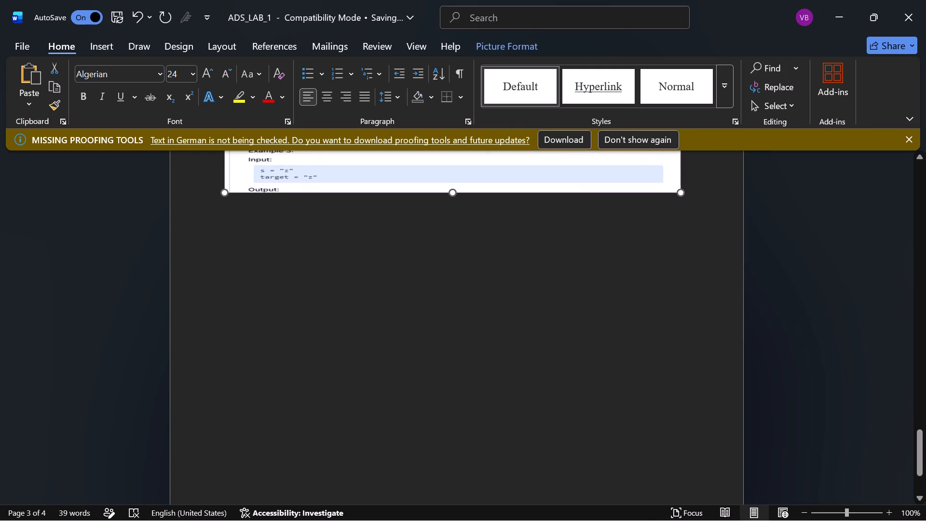
{"action": "left_click_drag", "start_coordinate": [395, 188], "coordinate": [396, 140]}
{"action": "scroll", "coordinate": [401, 343], "scroll_direction": "up", "scroll_amount": 2}
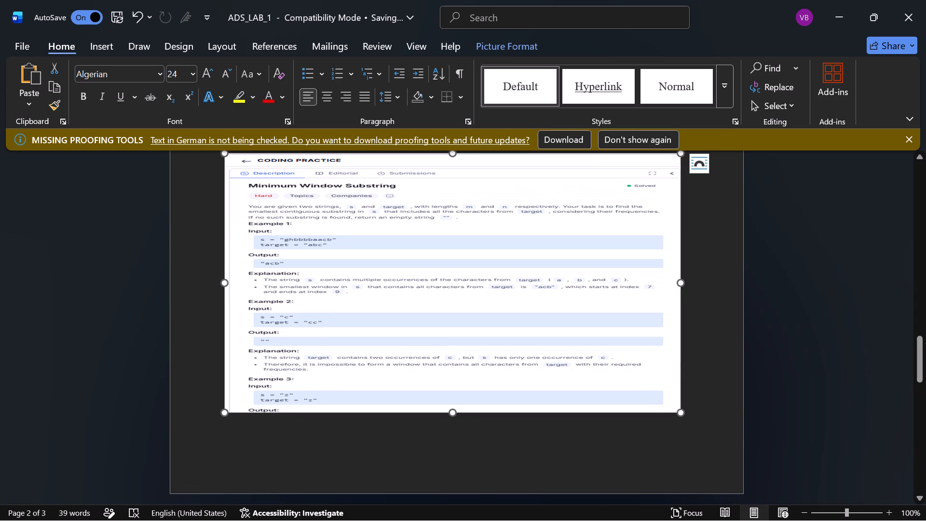
{"action": "scroll", "coordinate": [192, 333], "scroll_direction": "up", "scroll_amount": 2}
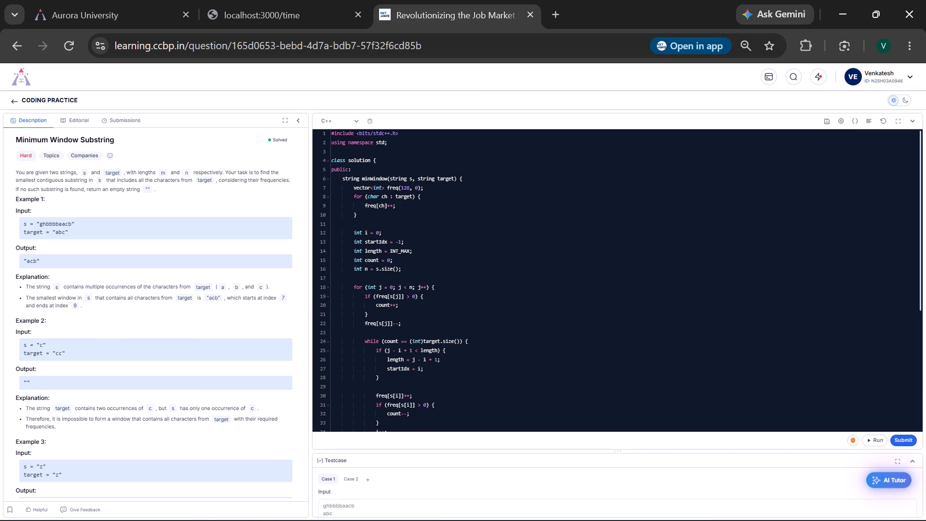
In Chrome, submit the Minimum Window Substring solution and capture a screenshot of the accepted submission together with its code.
{"action": "left_click", "coordinate": [907, 437]}
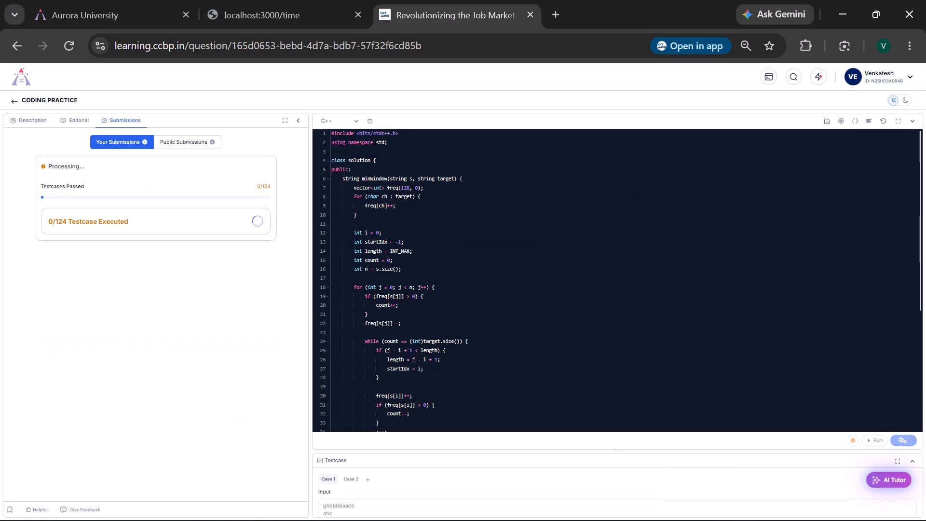
{"action": "key", "text": "Print"}
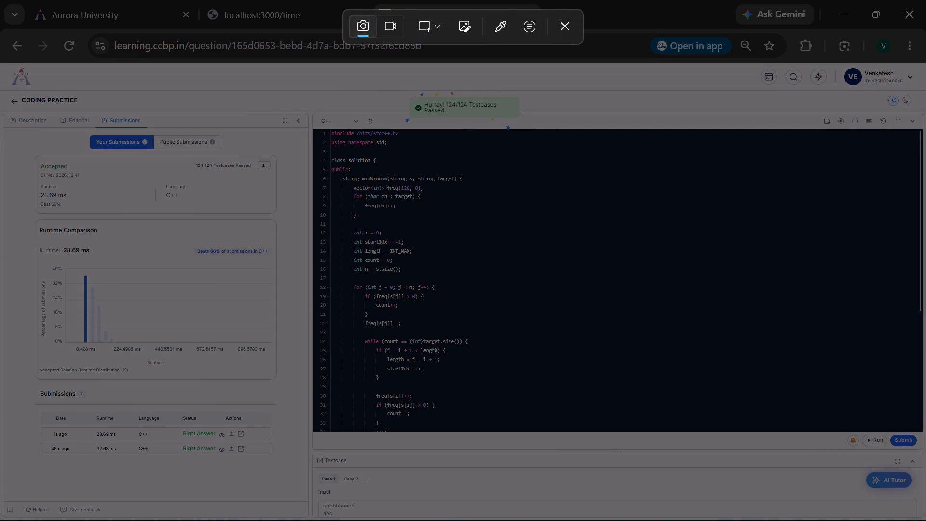
{"action": "left_click_drag", "start_coordinate": [0, 62], "coordinate": [661, 419]}
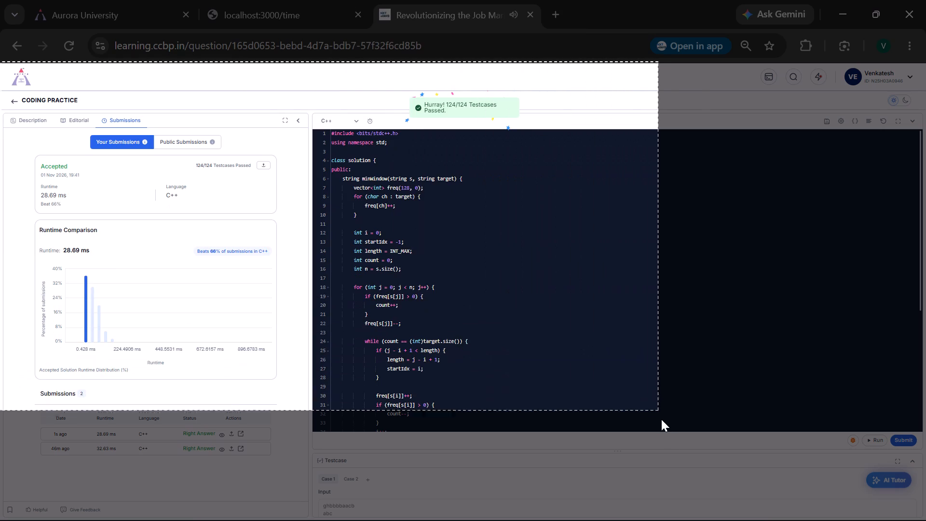
{"action": "left_click_drag", "start_coordinate": [661, 419], "coordinate": [722, 512]}
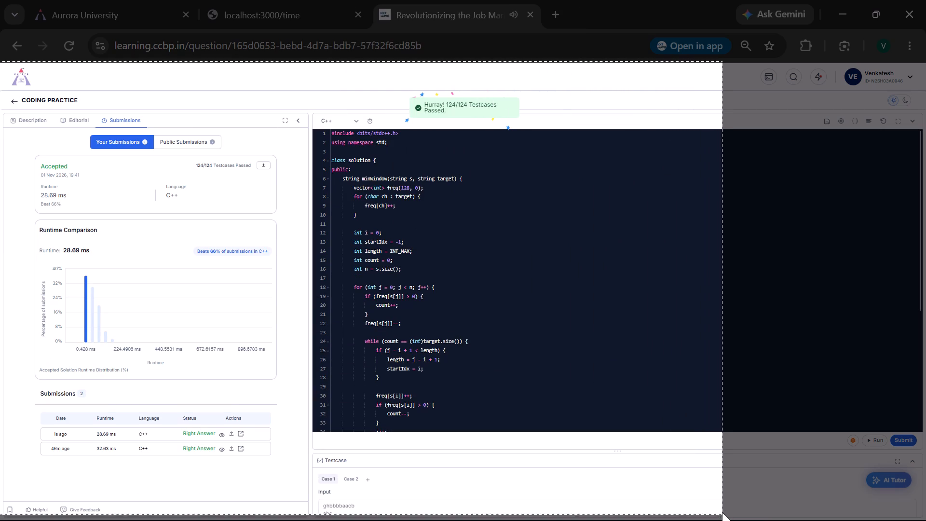
{"action": "left_click_drag", "start_coordinate": [722, 512], "coordinate": [709, 468]}
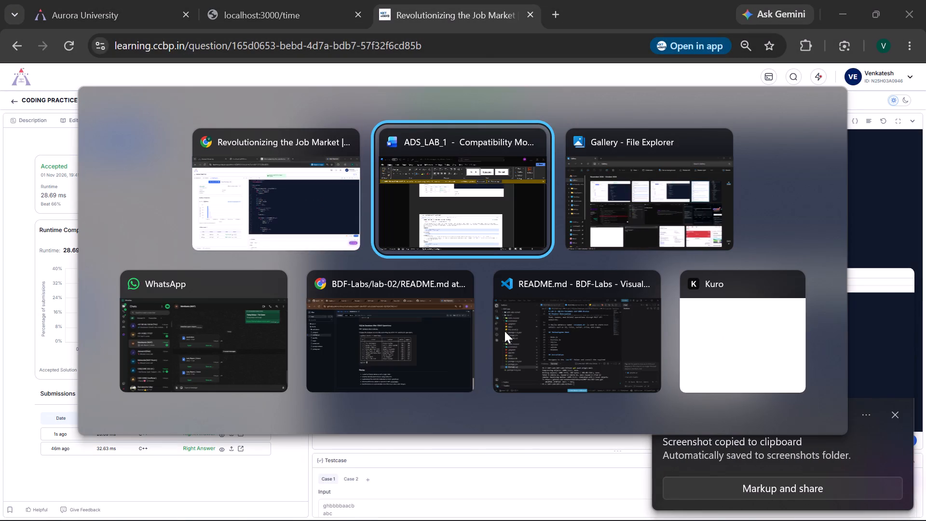
In the Word report, start a new line directly after the Minimum Window Substring description screenshot.
{"action": "scroll", "coordinate": [354, 403], "scroll_direction": "down", "scroll_amount": 1}
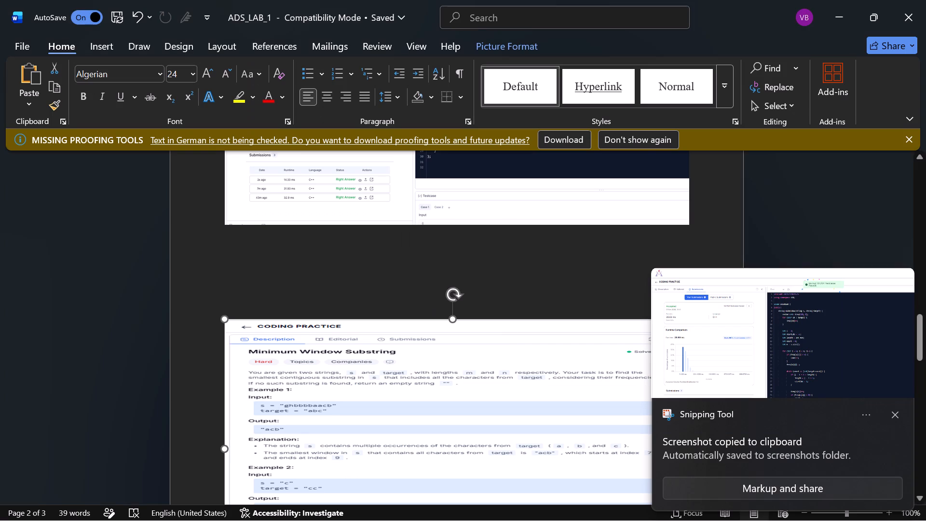
{"action": "scroll", "coordinate": [325, 269], "scroll_direction": "down", "scroll_amount": 1}
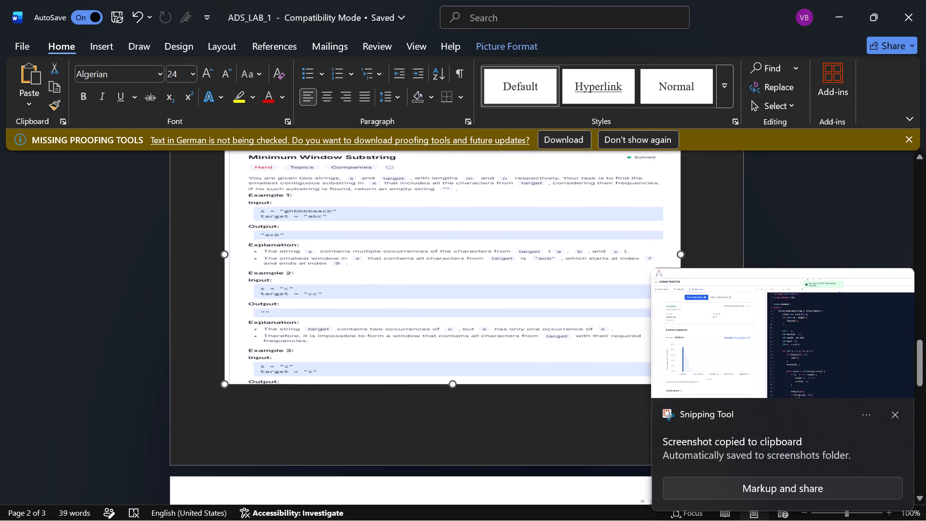
{"action": "scroll", "coordinate": [315, 435], "scroll_direction": "down", "scroll_amount": 1}
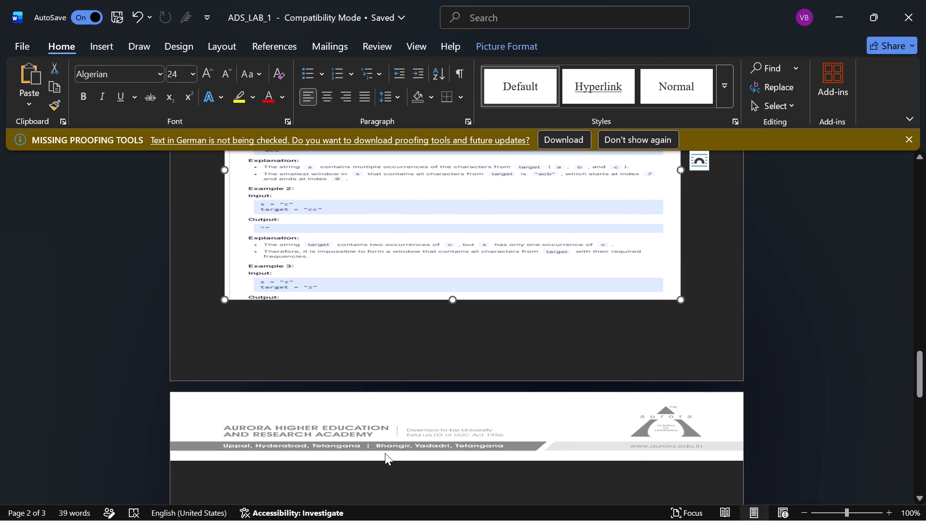
{"action": "left_click", "coordinate": [306, 337]}
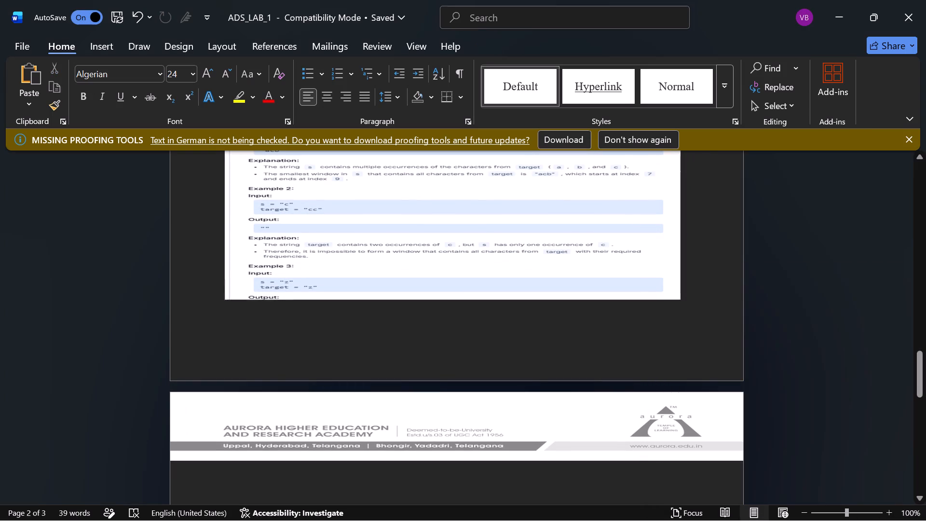
{"action": "double_click", "coordinate": [266, 343]}
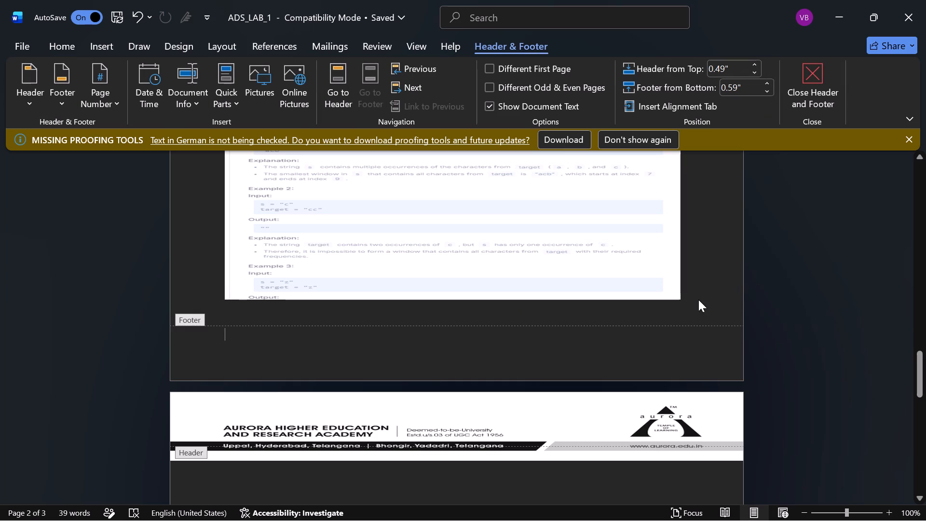
{"action": "left_click", "coordinate": [698, 300]}
{"action": "double_click", "coordinate": [698, 300]}
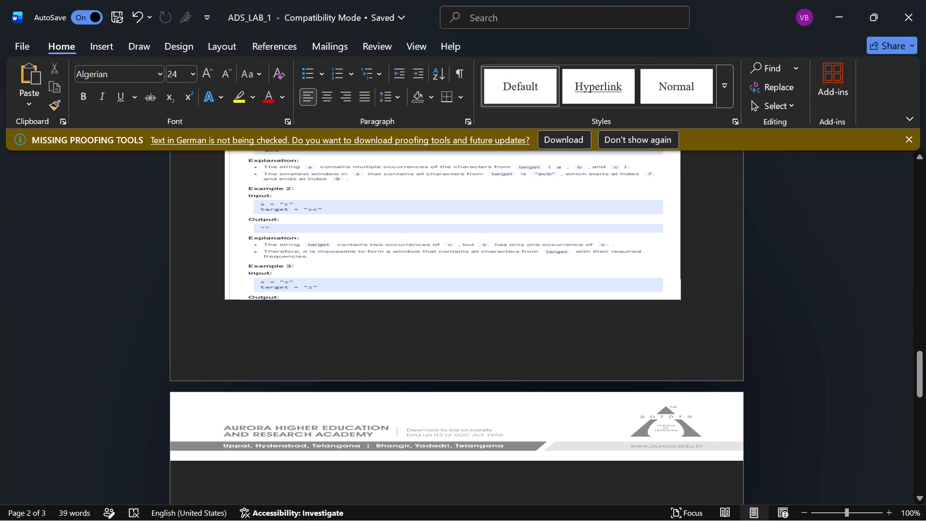
{"action": "key", "text": "Return"}
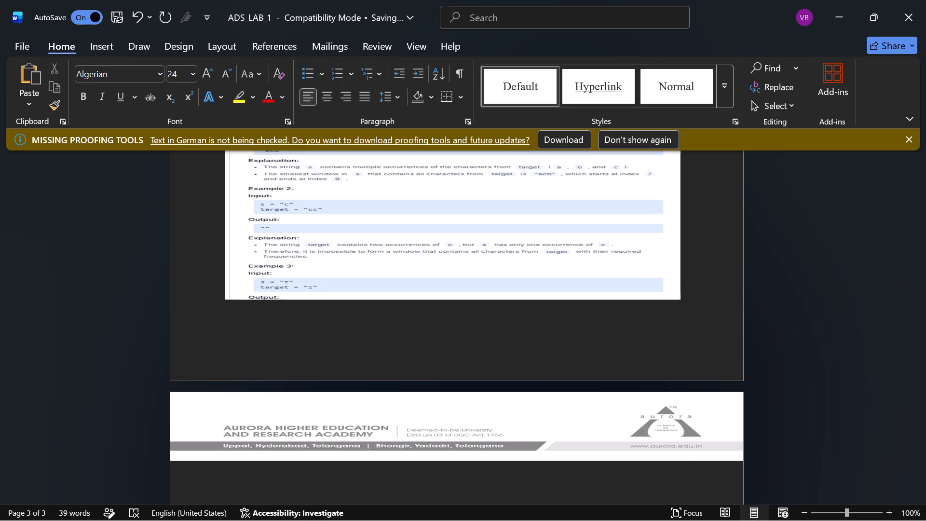
Paste the captured Minimum Window Substring accepted submission below its description screenshot in the Word report.
{"action": "key", "text": "ctrl+v"}
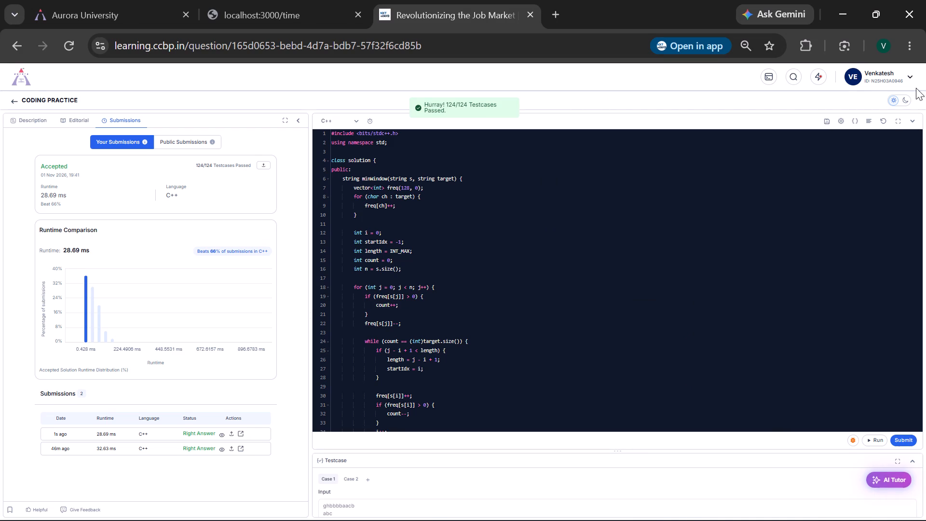
In Chrome, return to the course and open Max Points From Cards from the coding practice after Longest Subarray with Sum K.
{"action": "left_click", "coordinate": [14, 100]}
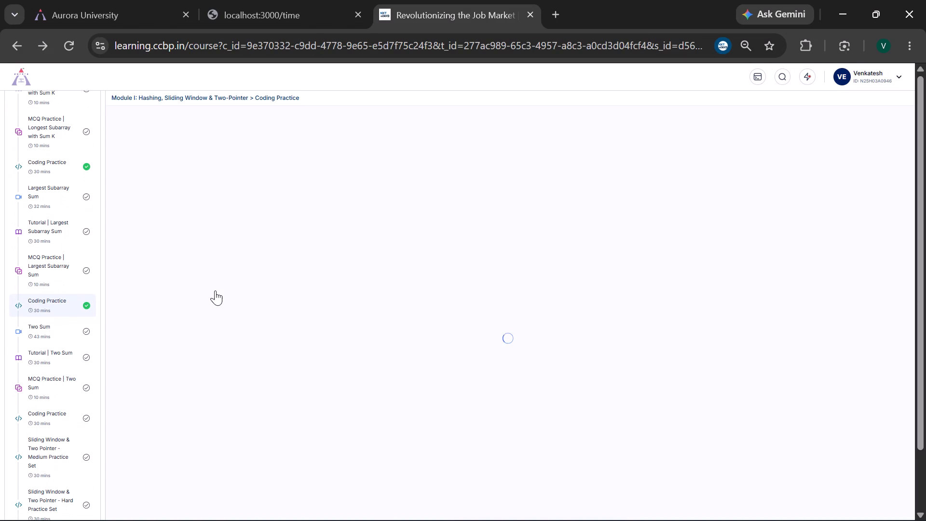
{"action": "scroll", "coordinate": [46, 292], "scroll_direction": "up", "scroll_amount": 1}
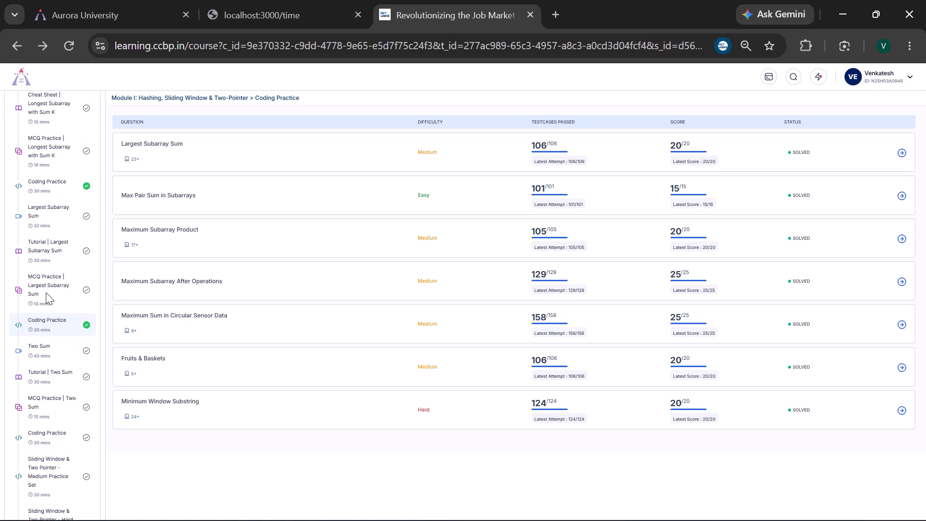
{"action": "scroll", "coordinate": [46, 292], "scroll_direction": "up", "scroll_amount": 1}
{"action": "left_click", "coordinate": [32, 199]}
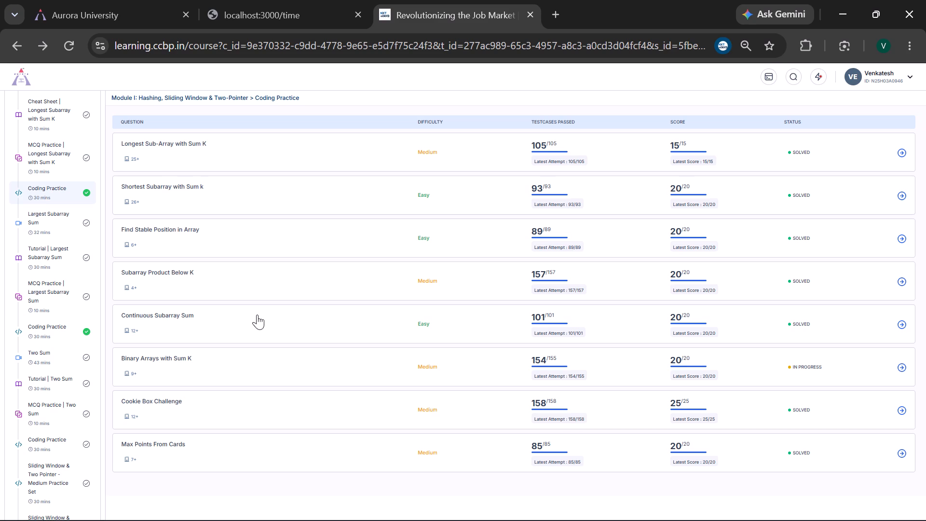
{"action": "left_click", "coordinate": [272, 451]}
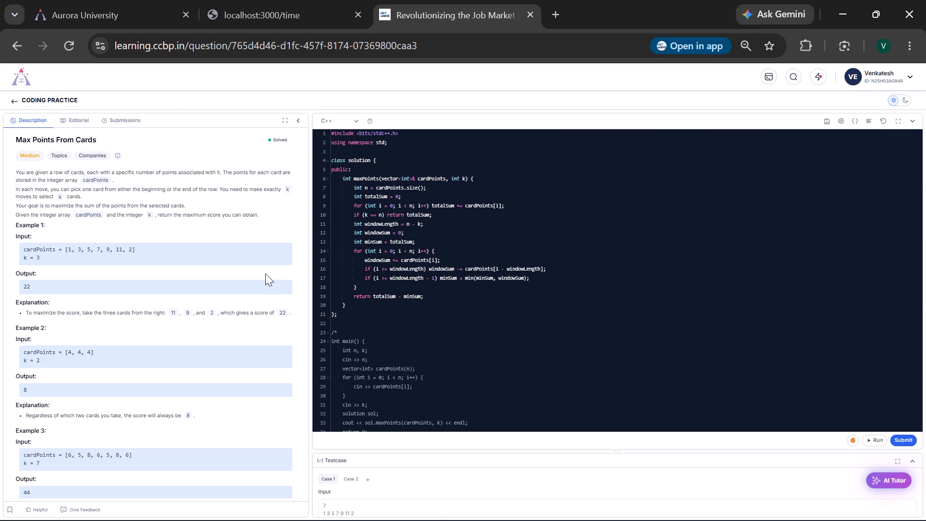
Capture the Max Points From Cards description pane as a screenshot and paste it into the Word report below the Minimum Window Substring submission.
{"action": "key", "text": "Print"}
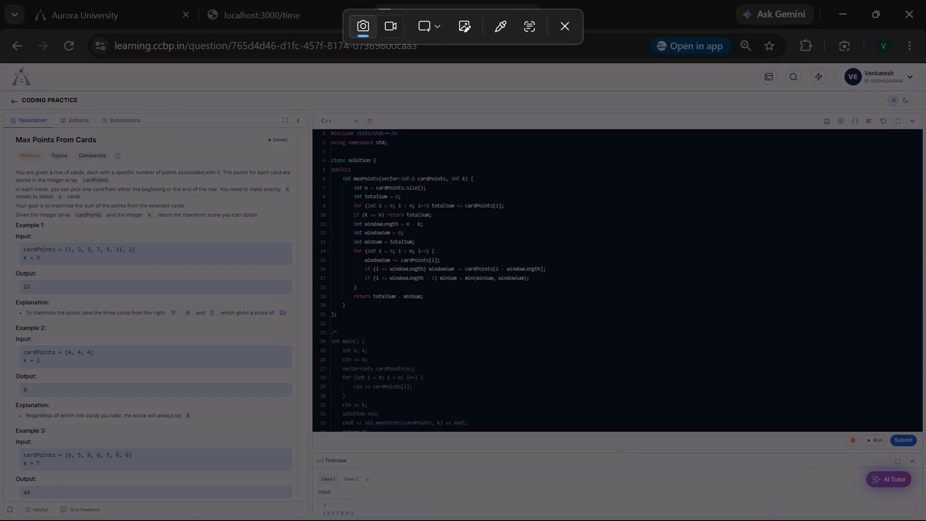
{"action": "left_click_drag", "start_coordinate": [0, 89], "coordinate": [310, 516]}
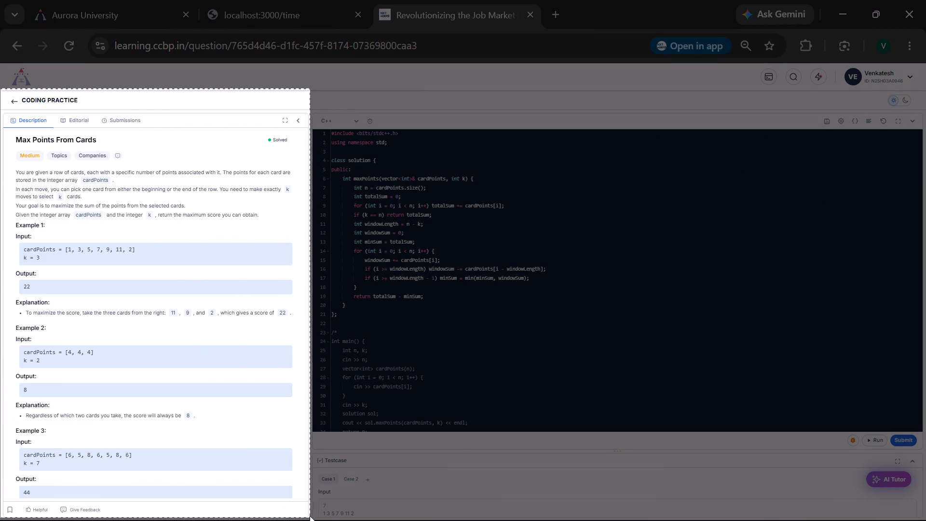
{"action": "left_click_drag", "start_coordinate": [310, 516], "coordinate": [307, 500]}
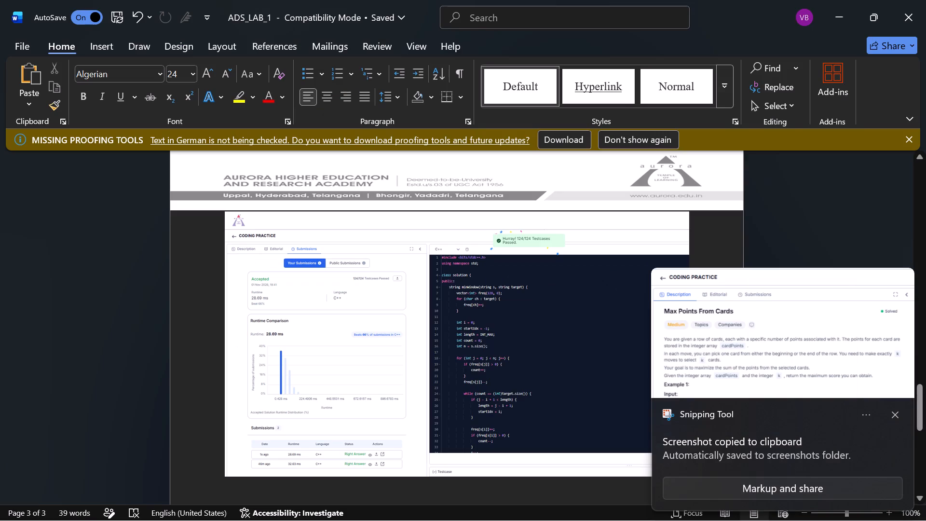
{"action": "scroll", "coordinate": [256, 412], "scroll_direction": "down", "scroll_amount": 1}
{"action": "left_click", "coordinate": [236, 323]}
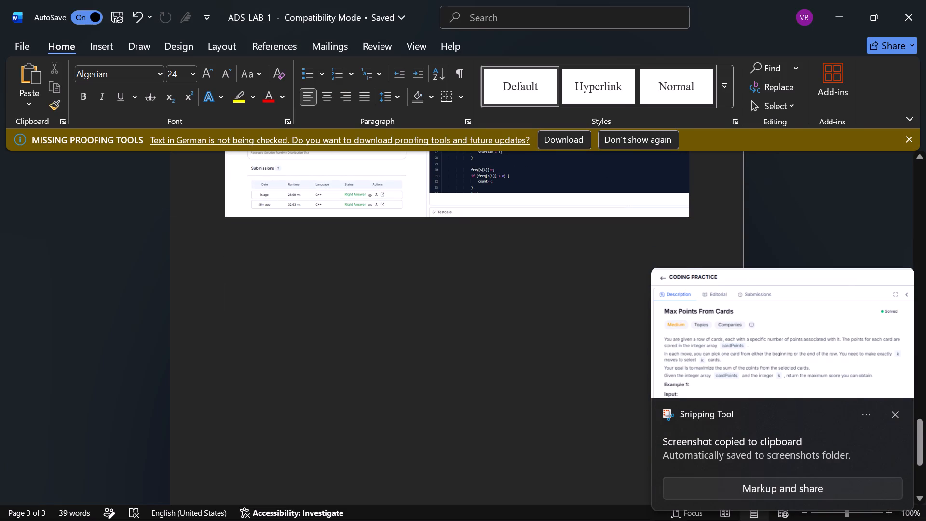
{"action": "key", "text": "ctrl+v"}
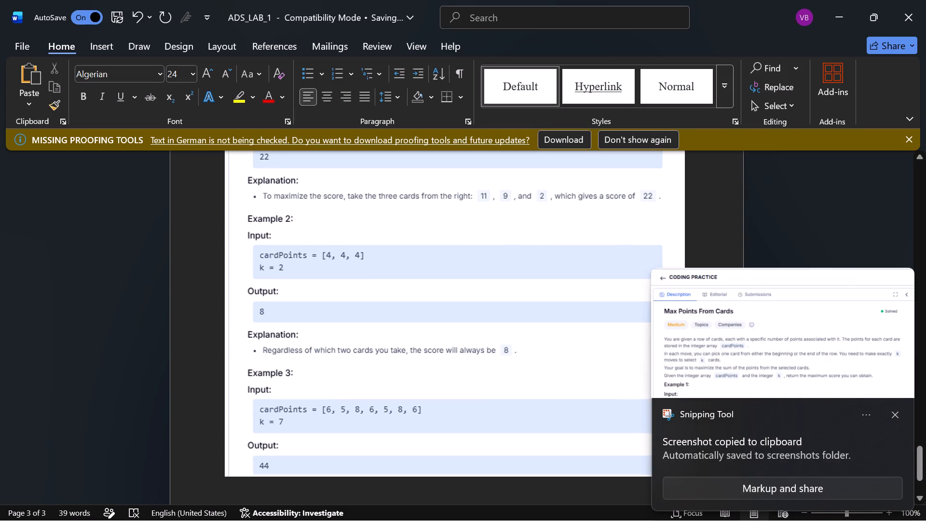
Shrink the pasted Max Points From Cards description screenshot vertically to a little over half its height, keeping its full width.
{"action": "left_click", "coordinate": [322, 347]}
{"action": "left_click_drag", "start_coordinate": [457, 480], "coordinate": [414, 184]}
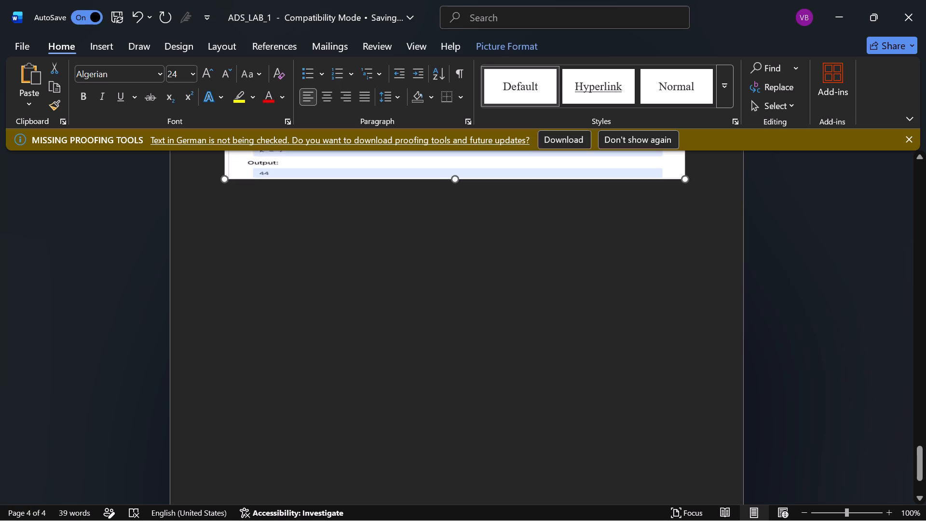
{"action": "left_click_drag", "start_coordinate": [414, 184], "coordinate": [406, 149]}
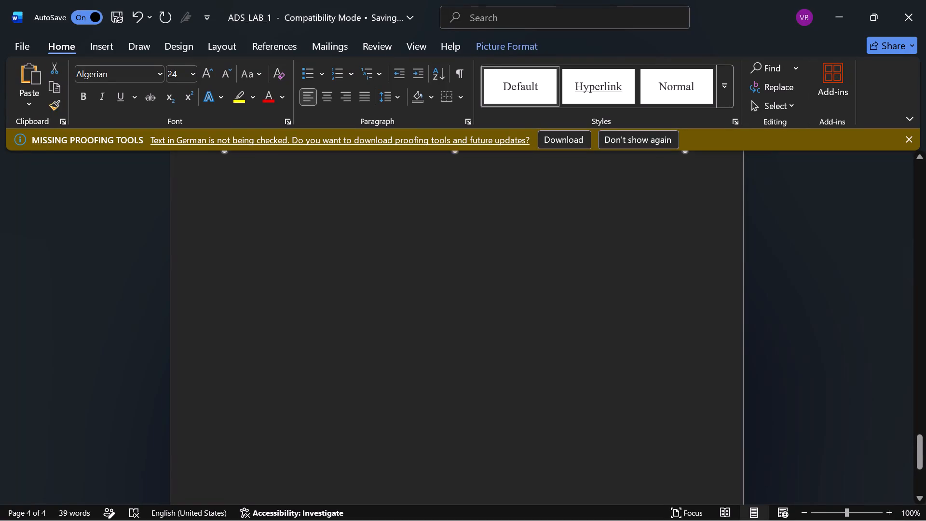
{"action": "left_click_drag", "start_coordinate": [406, 149], "coordinate": [420, 172]}
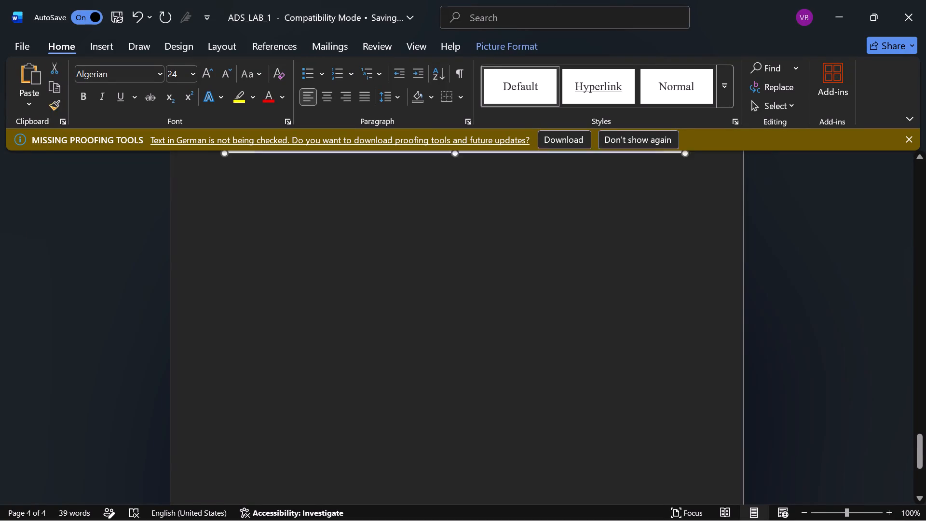
{"action": "left_click_drag", "start_coordinate": [420, 172], "coordinate": [438, 339]}
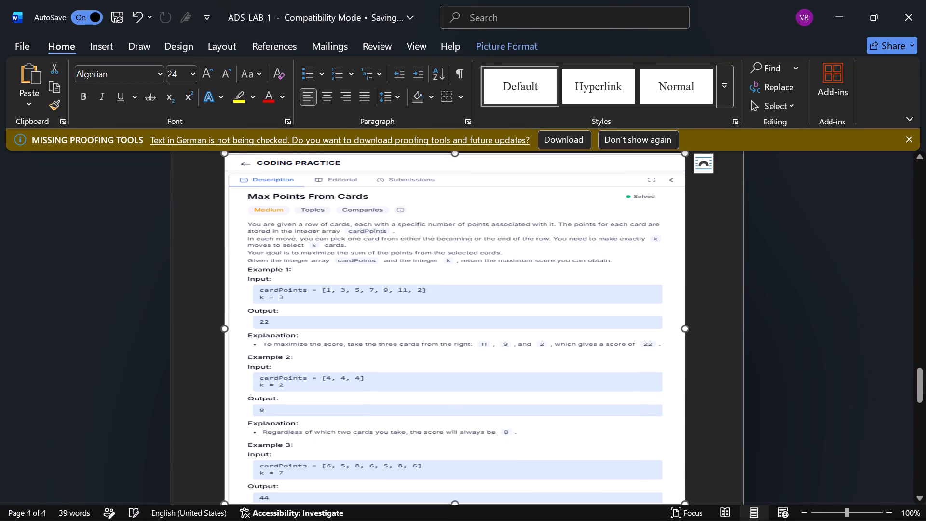
{"action": "scroll", "coordinate": [329, 354], "scroll_direction": "up", "scroll_amount": 2}
{"action": "scroll", "coordinate": [174, 310], "scroll_direction": "up", "scroll_amount": 3}
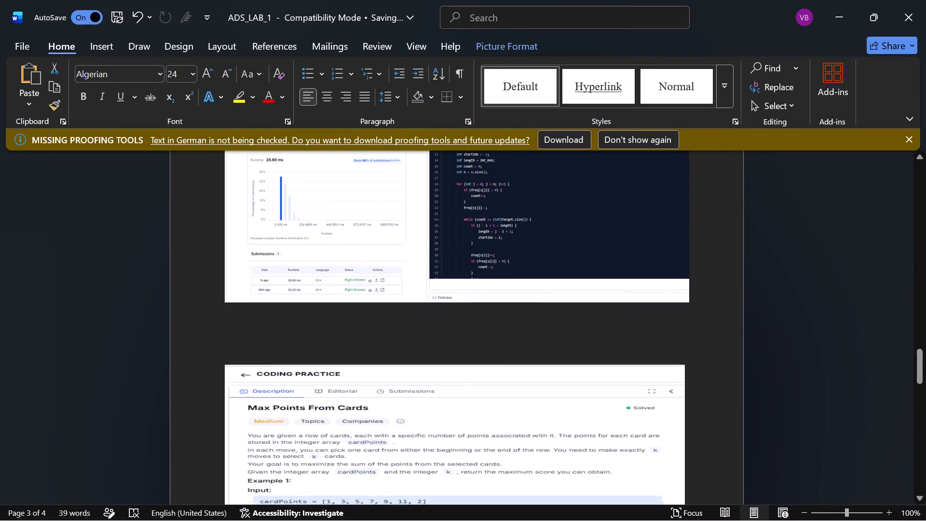
{"action": "scroll", "coordinate": [174, 310], "scroll_direction": "up", "scroll_amount": 2}
{"action": "scroll", "coordinate": [174, 310], "scroll_direction": "down", "scroll_amount": 4}
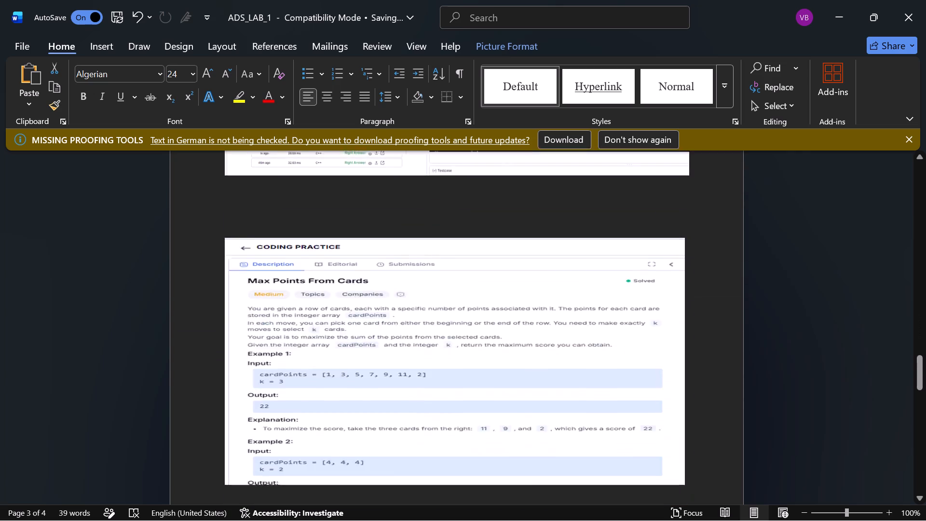
{"action": "scroll", "coordinate": [174, 310], "scroll_direction": "down", "scroll_amount": 1}
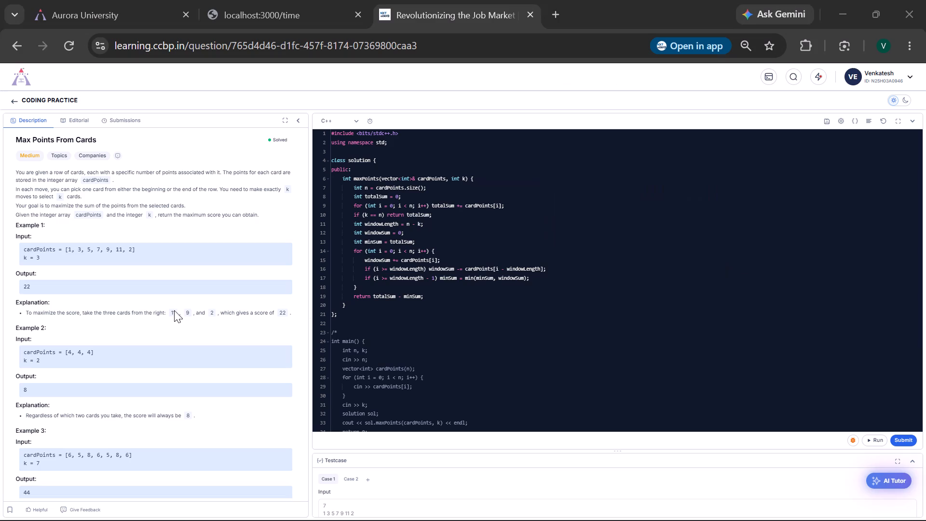
In Chrome, submit the Max Points From Cards solution and capture a screenshot of the accepted submission together with its code.
{"action": "left_click", "coordinate": [908, 442]}
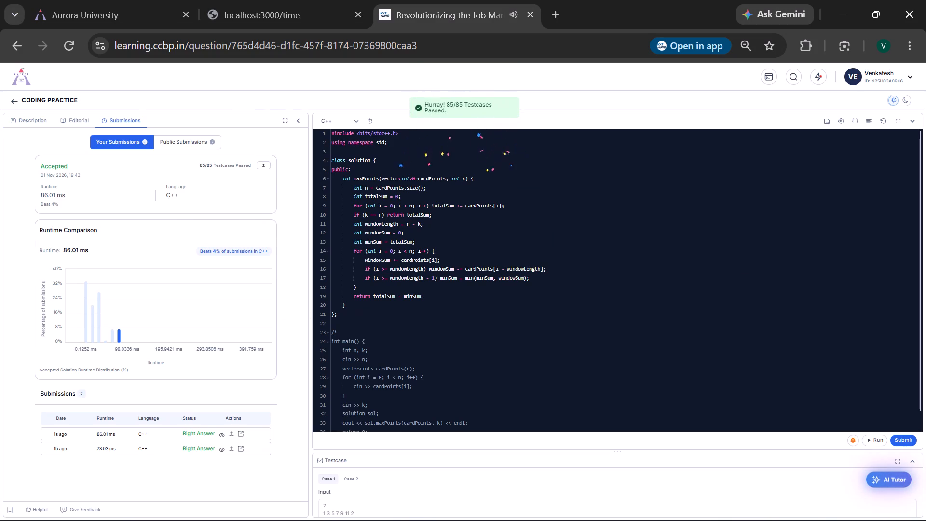
{"action": "key", "text": "Print"}
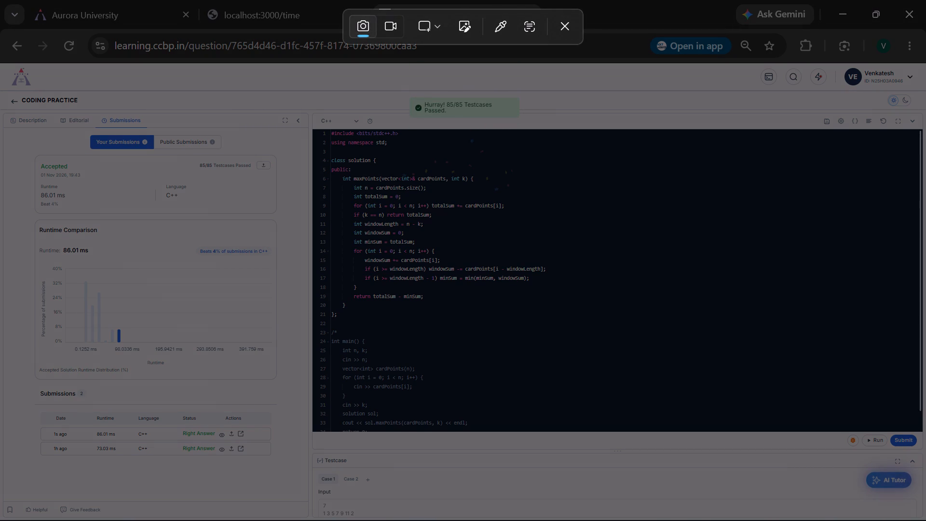
{"action": "left_click_drag", "start_coordinate": [0, 63], "coordinate": [721, 480]}
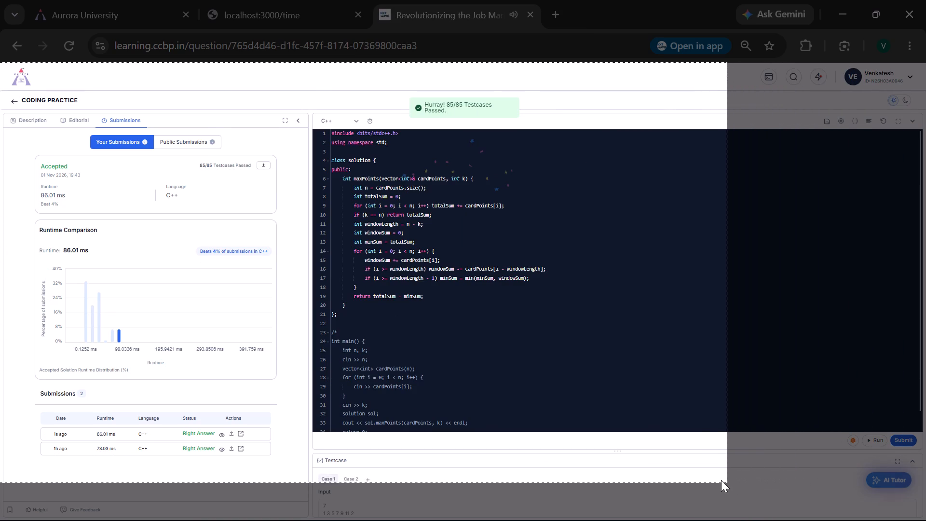
{"action": "left_click_drag", "start_coordinate": [721, 480], "coordinate": [716, 466]}
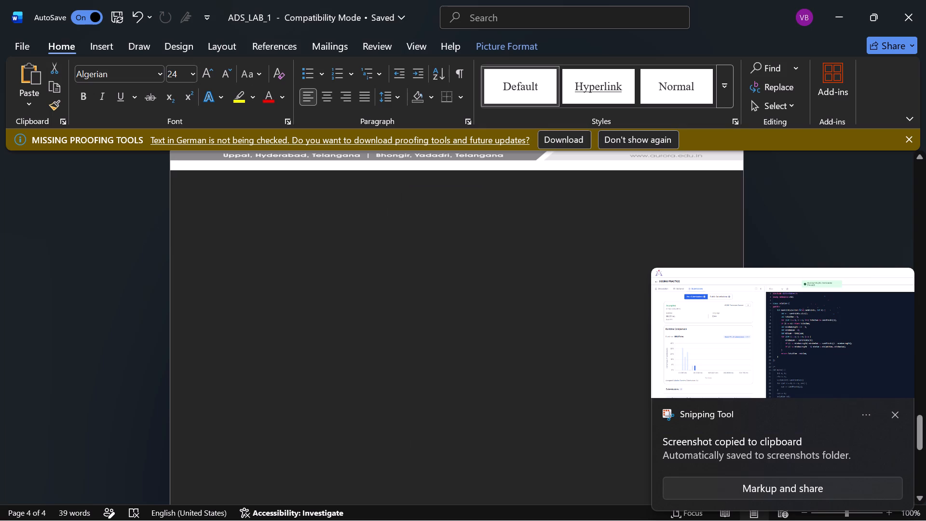
Paste the Max Points From Cards submission screenshot on the page after its description in the Word report.
{"action": "left_click", "coordinate": [418, 278]}
{"action": "key", "text": "ctrl+v"}
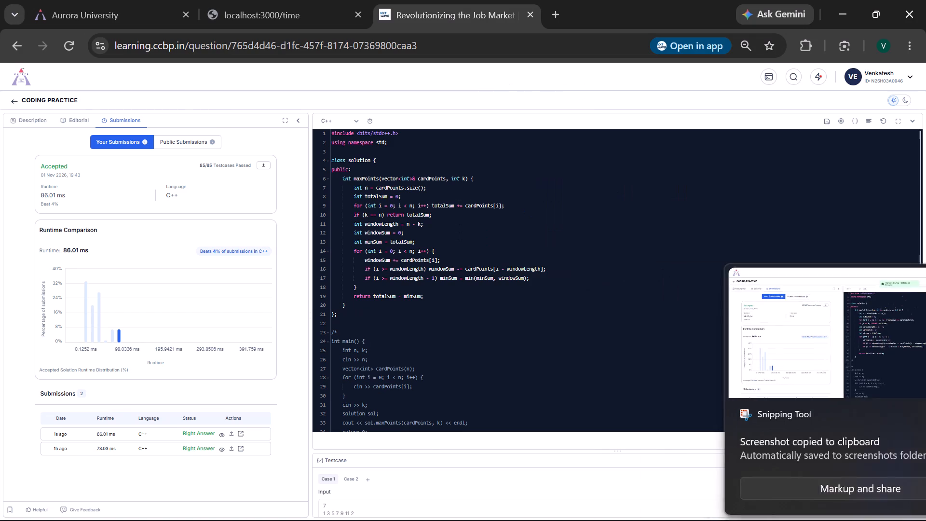
In Chrome, return to the course and open Substrings with All Three Characters from the coding practice before Longest Subarray with Sum K.
{"action": "left_click", "coordinate": [11, 99]}
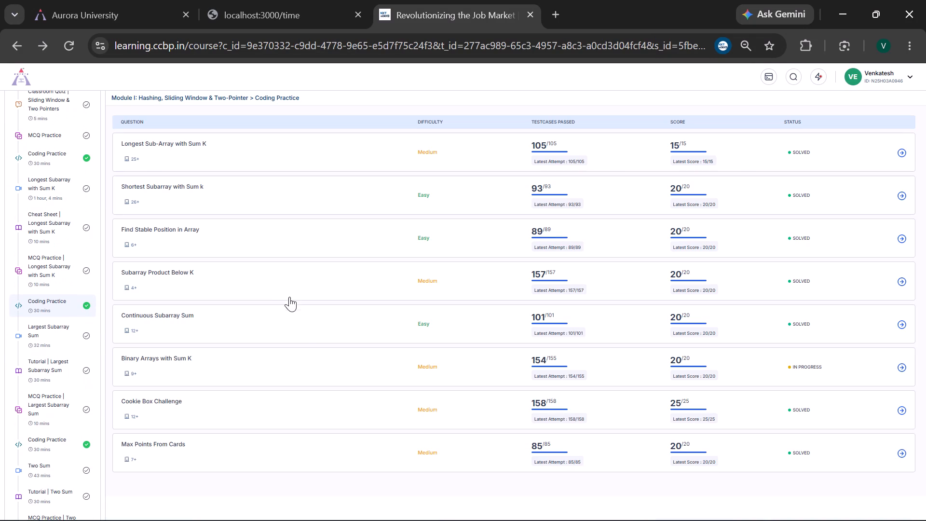
{"action": "scroll", "coordinate": [59, 280], "scroll_direction": "up", "scroll_amount": 1}
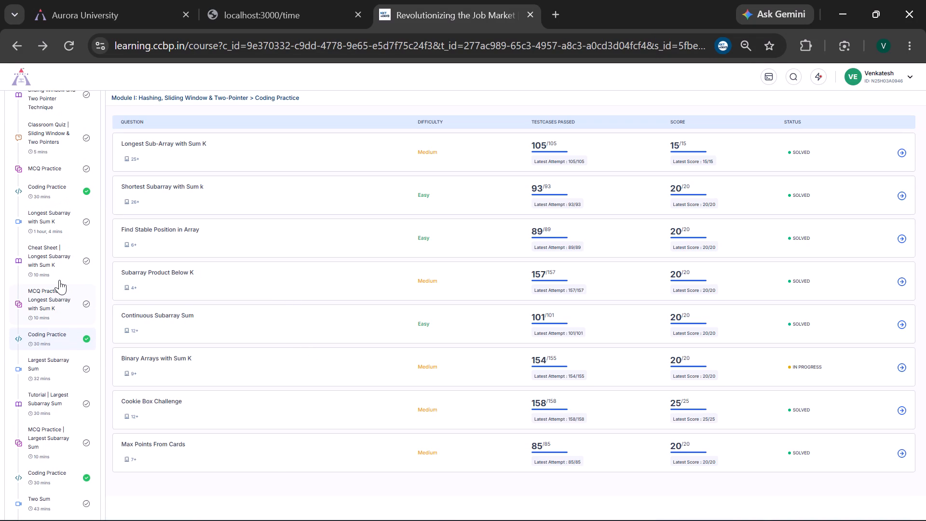
{"action": "left_click", "coordinate": [34, 197]}
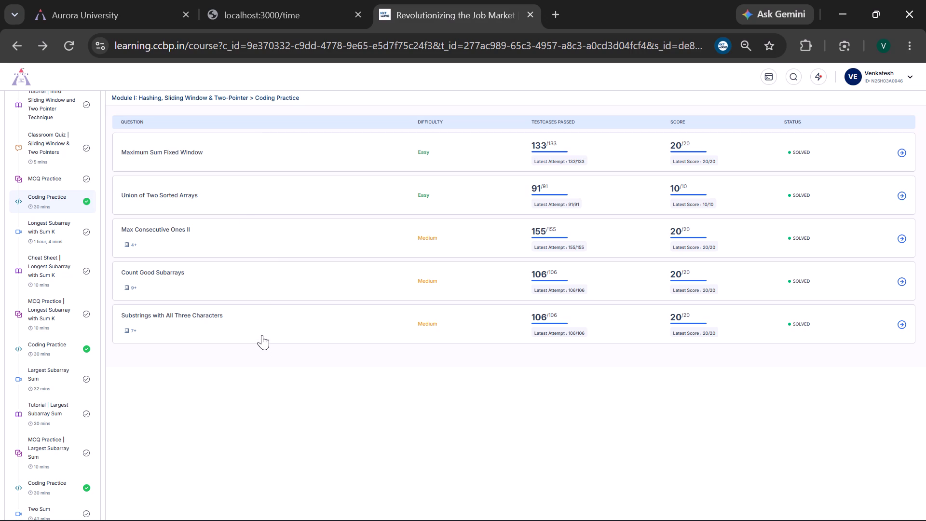
{"action": "double_click", "coordinate": [259, 328]}
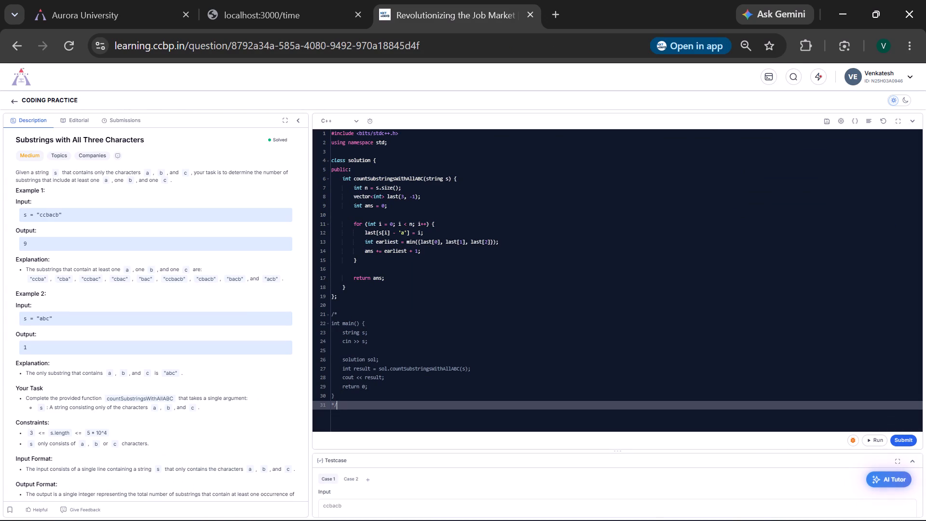
Capture the Substrings with All Three Characters description as a screenshot and paste it into the Word report below the Max Points From Cards submission.
{"action": "key", "text": "Print"}
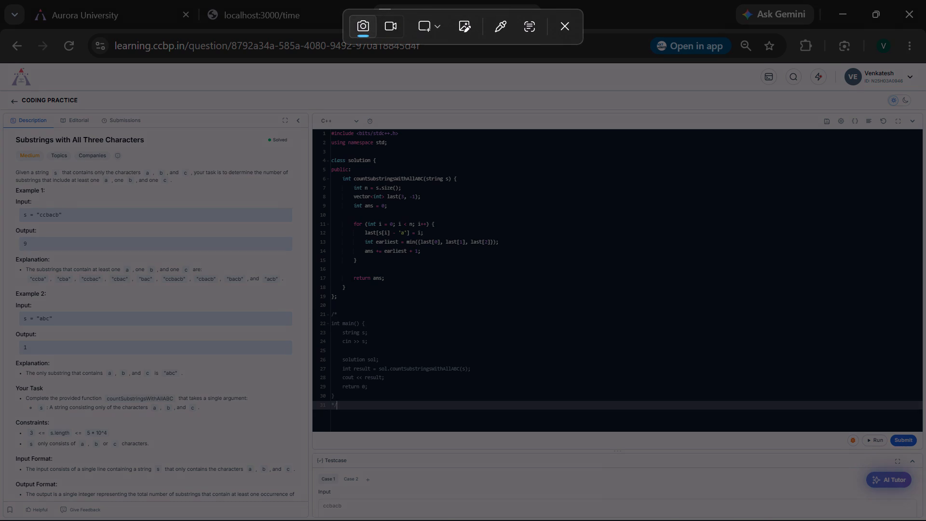
{"action": "left_click_drag", "start_coordinate": [0, 88], "coordinate": [246, 346]}
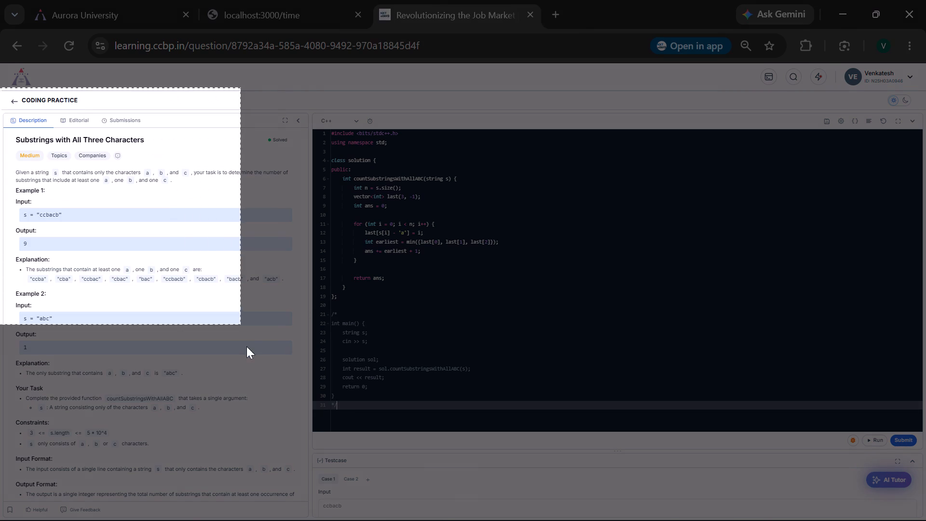
{"action": "left_click_drag", "start_coordinate": [246, 346], "coordinate": [327, 419]}
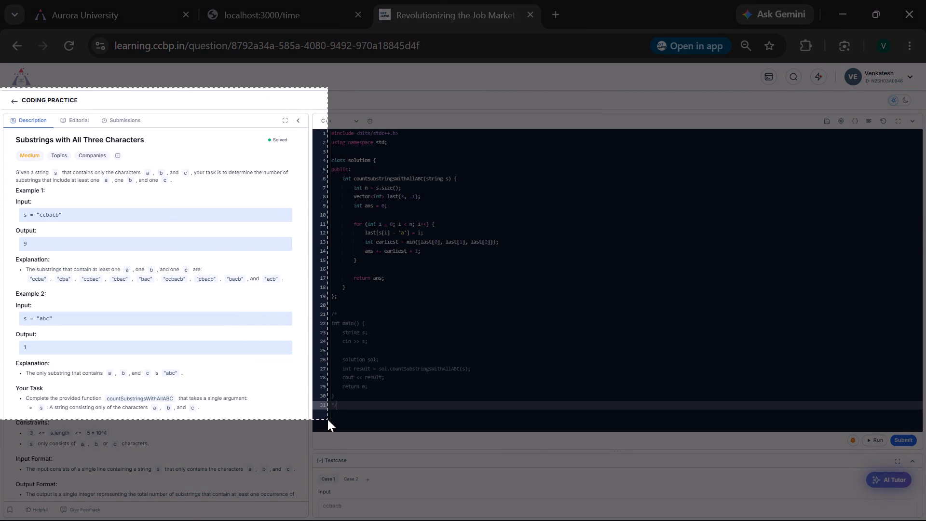
{"action": "left_click_drag", "start_coordinate": [327, 419], "coordinate": [312, 362]}
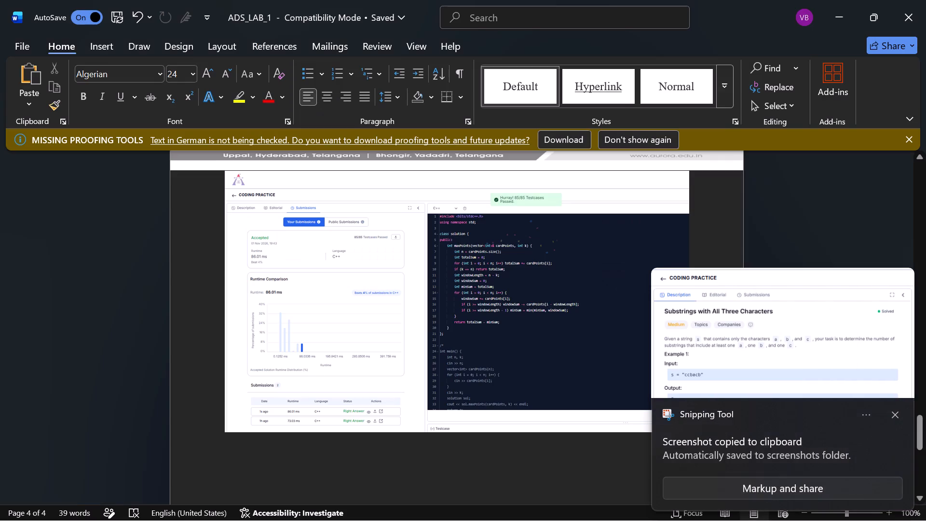
{"action": "left_click", "coordinate": [266, 484]}
{"action": "double_click", "coordinate": [266, 484]}
{"action": "key", "text": "ctrl+v"}
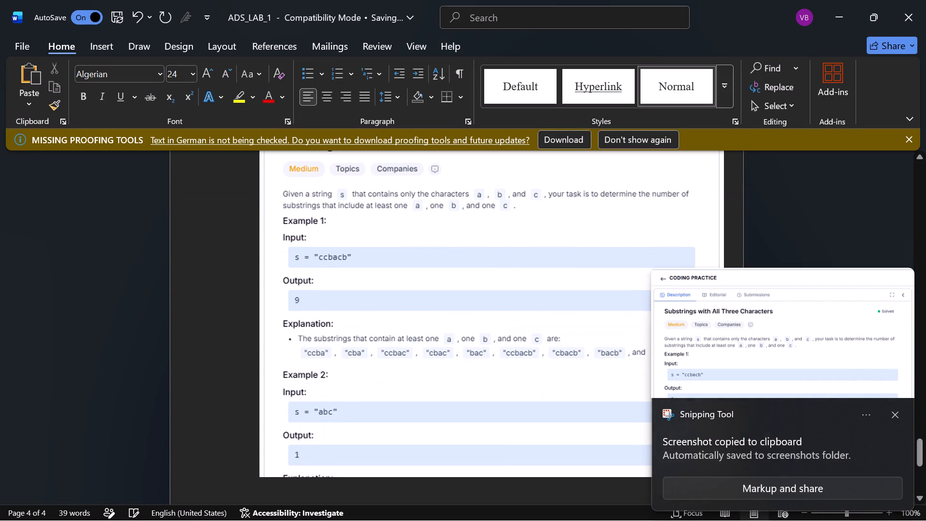
Shrink the pasted Substrings with All Three Characters description screenshot vertically to a little over half its height, keeping its full width.
{"action": "left_click", "coordinate": [436, 443]}
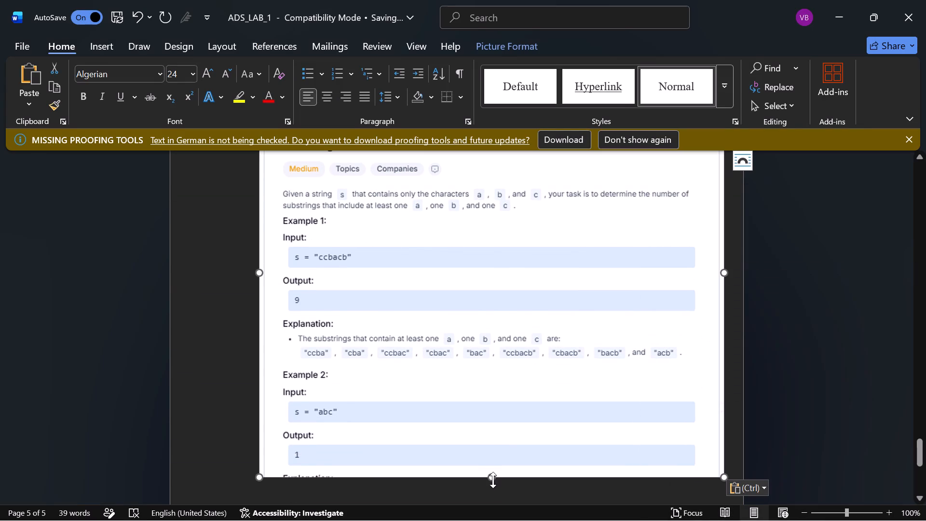
{"action": "left_click_drag", "start_coordinate": [493, 479], "coordinate": [426, 143]}
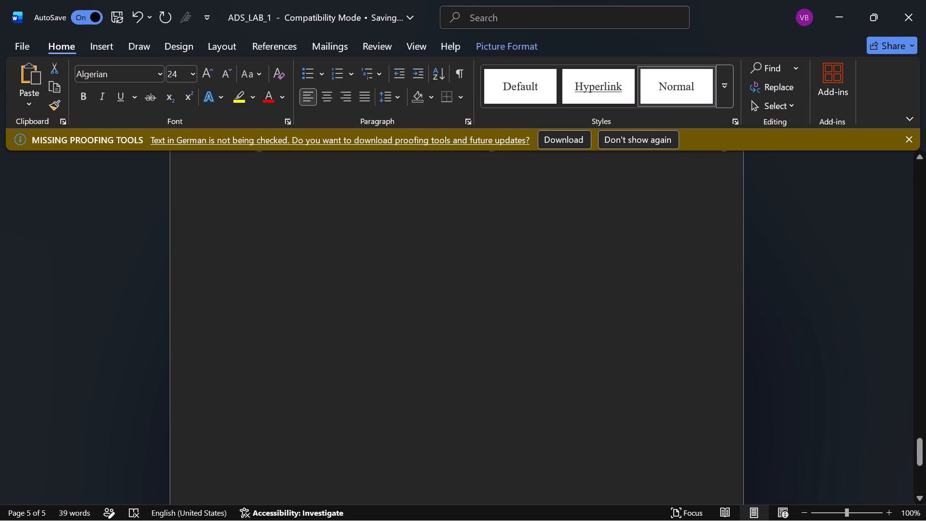
{"action": "left_click_drag", "start_coordinate": [426, 143], "coordinate": [474, 323]}
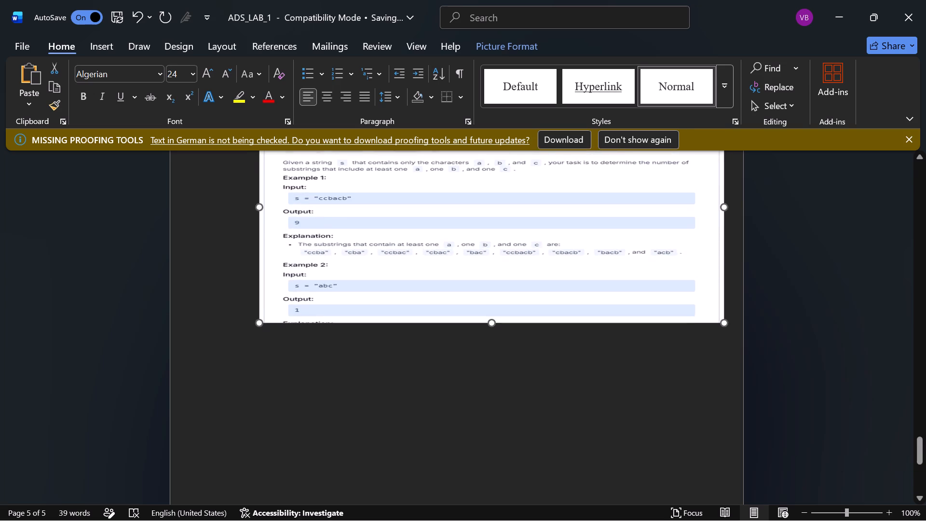
Insert a blank line between the Max Points From Cards submission and the Substrings with All Three Characters description in the Word report.
{"action": "left_click_drag", "start_coordinate": [474, 323], "coordinate": [475, 323]}
{"action": "scroll", "coordinate": [475, 323], "scroll_direction": "up", "scroll_amount": 2}
{"action": "scroll", "coordinate": [264, 323], "scroll_direction": "up", "scroll_amount": 3}
{"action": "scroll", "coordinate": [191, 331], "scroll_direction": "up", "scroll_amount": 1}
{"action": "scroll", "coordinate": [191, 331], "scroll_direction": "down", "scroll_amount": 1}
{"action": "scroll", "coordinate": [225, 370], "scroll_direction": "up", "scroll_amount": 1}
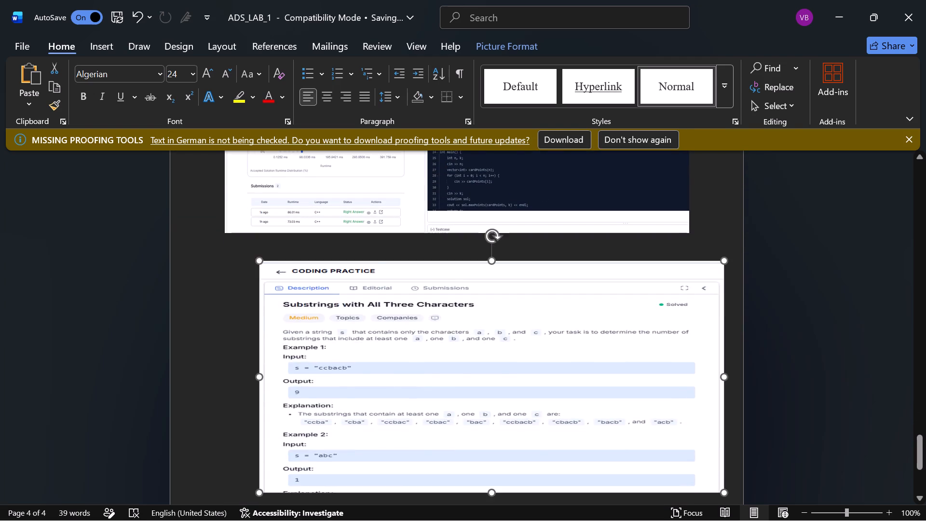
{"action": "scroll", "coordinate": [225, 370], "scroll_direction": "up", "scroll_amount": 1}
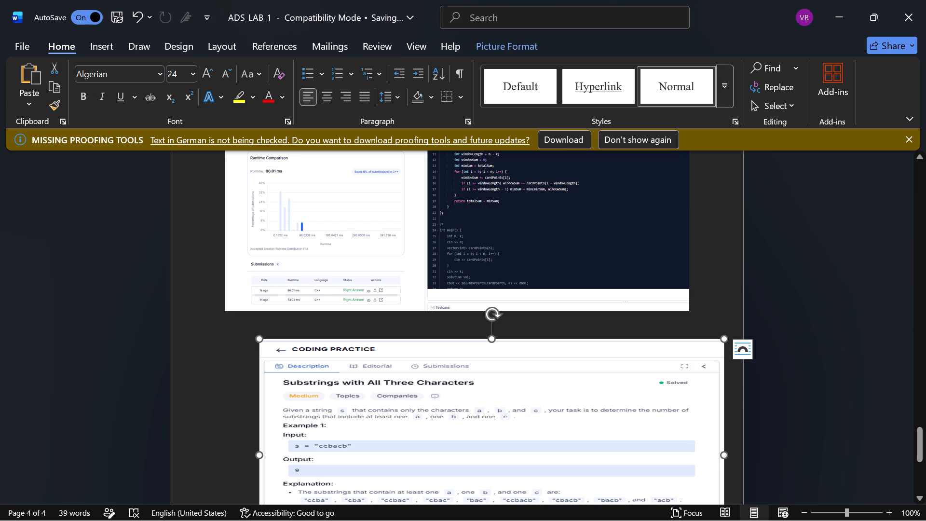
{"action": "left_click", "coordinate": [698, 308]}
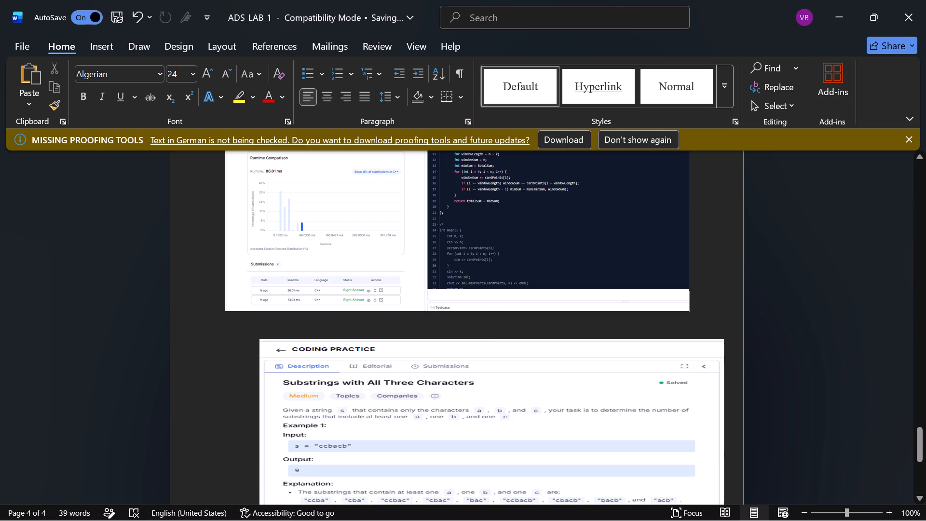
{"action": "double_click", "coordinate": [698, 308]}
{"action": "left_click", "coordinate": [698, 308]}
{"action": "key", "text": "Return"}
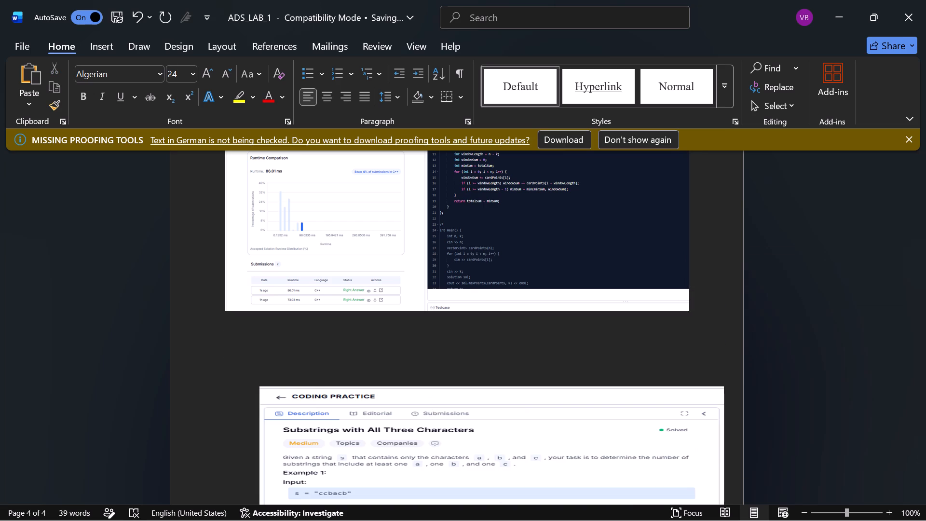
{"action": "scroll", "coordinate": [698, 308], "scroll_direction": "down", "scroll_amount": 2}
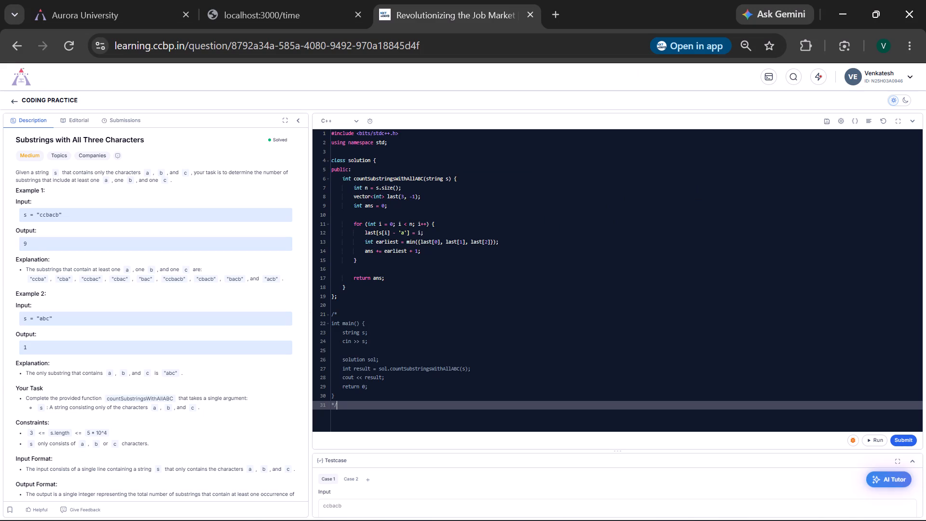
In Chrome, submit the Substrings with All Three Characters solution and capture the accepted submission with its code as a screenshot.
{"action": "left_click", "coordinate": [908, 437]}
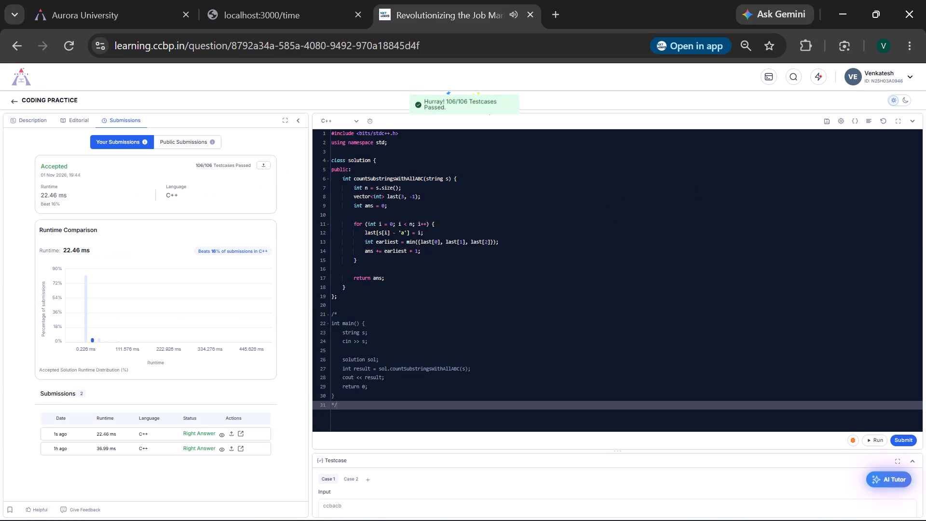
{"action": "key", "text": "Print"}
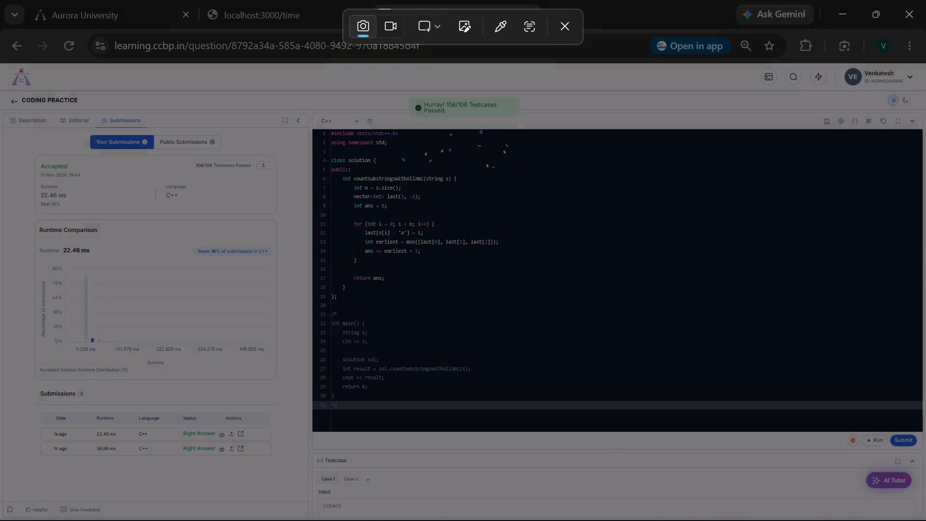
{"action": "left_click_drag", "start_coordinate": [0, 62], "coordinate": [630, 454]}
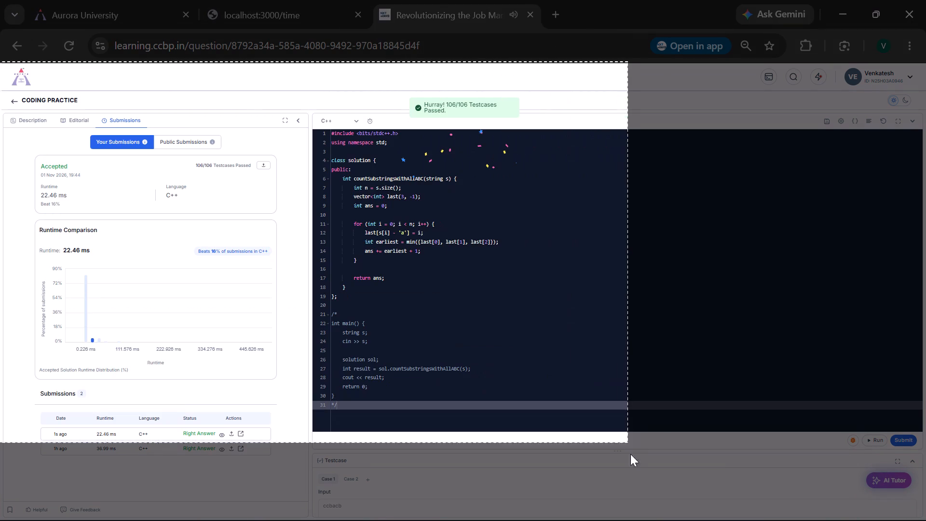
{"action": "left_click_drag", "start_coordinate": [630, 454], "coordinate": [678, 472]}
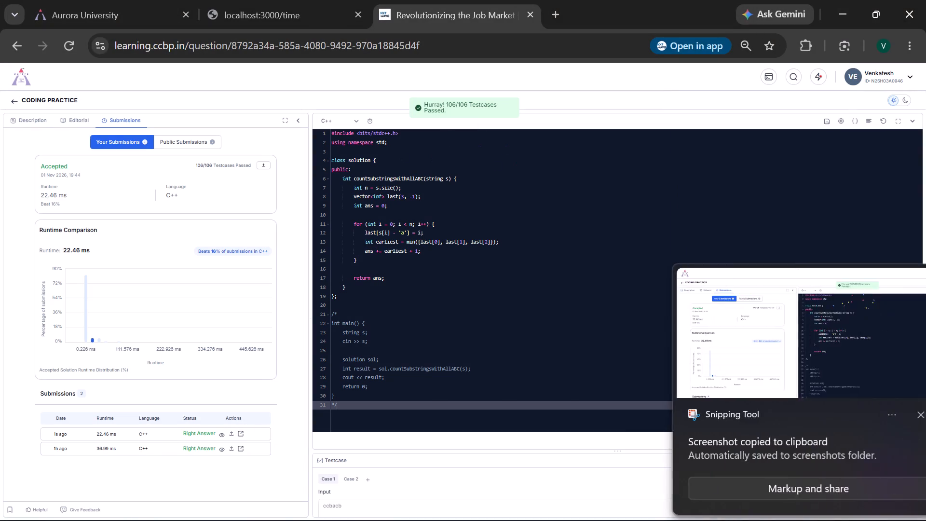
Paste the Substrings with All Three Characters submission screenshot on a new page after its description in the Word report.
{"action": "scroll", "coordinate": [301, 365], "scroll_direction": "down", "scroll_amount": 1}
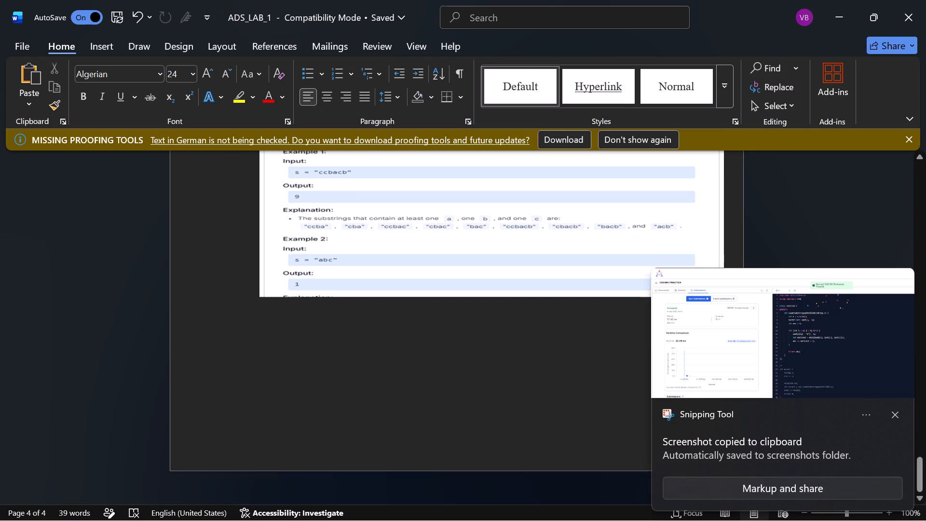
{"action": "scroll", "coordinate": [301, 365], "scroll_direction": "down", "scroll_amount": 1}
{"action": "left_click", "coordinate": [245, 367]}
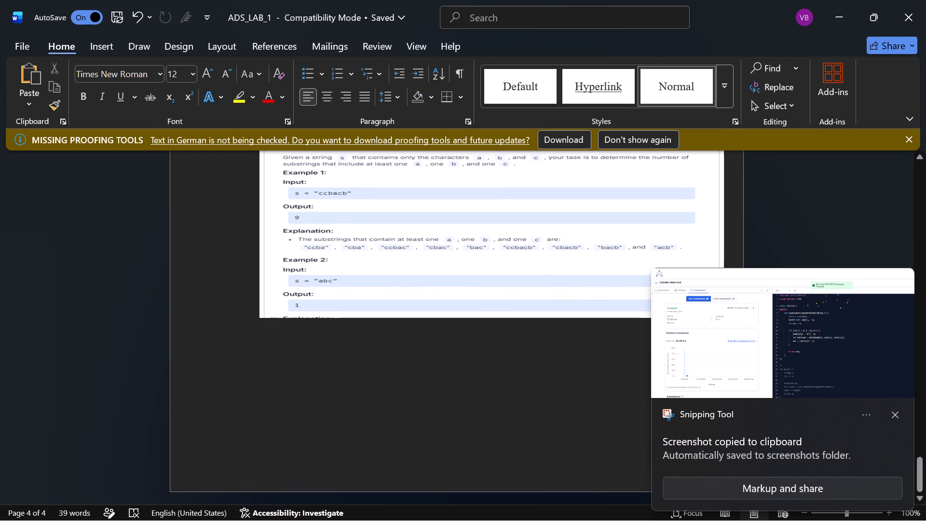
{"action": "key", "text": "Return"}
{"action": "key", "text": "Return"}
{"action": "key", "text": "Return"}
{"action": "key", "text": "ctrl+v"}
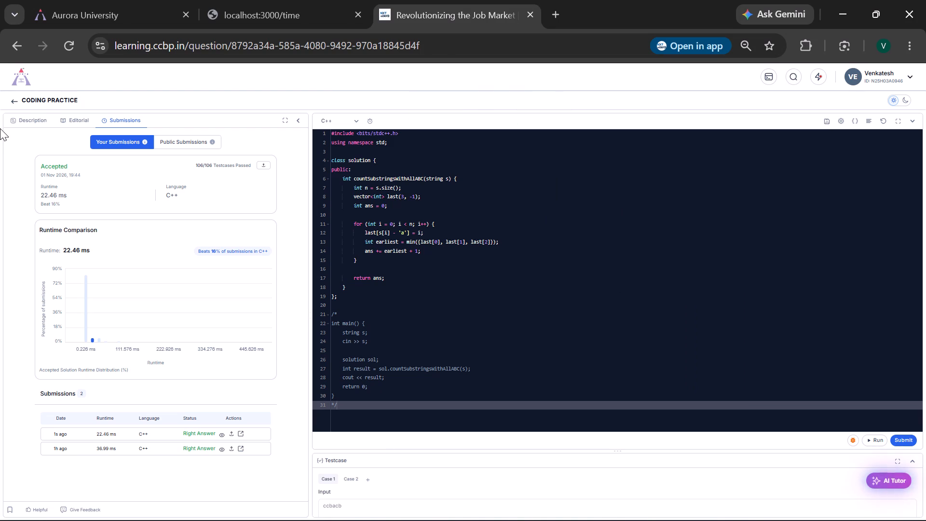
In Chrome, return to the course and open Largest Subarray With Zero Sum from the coding practice that follows the Prefix Sum lessons.
{"action": "left_click", "coordinate": [12, 103]}
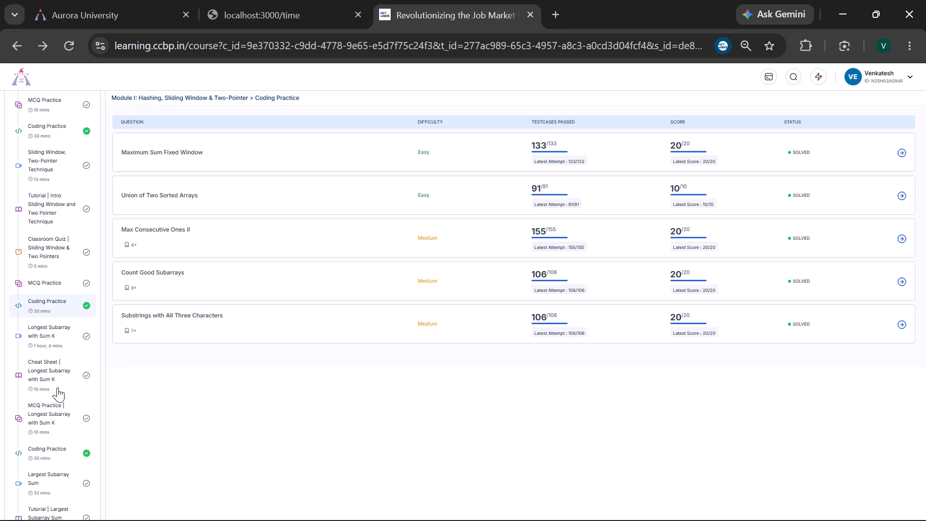
{"action": "scroll", "coordinate": [54, 443], "scroll_direction": "down", "scroll_amount": 2}
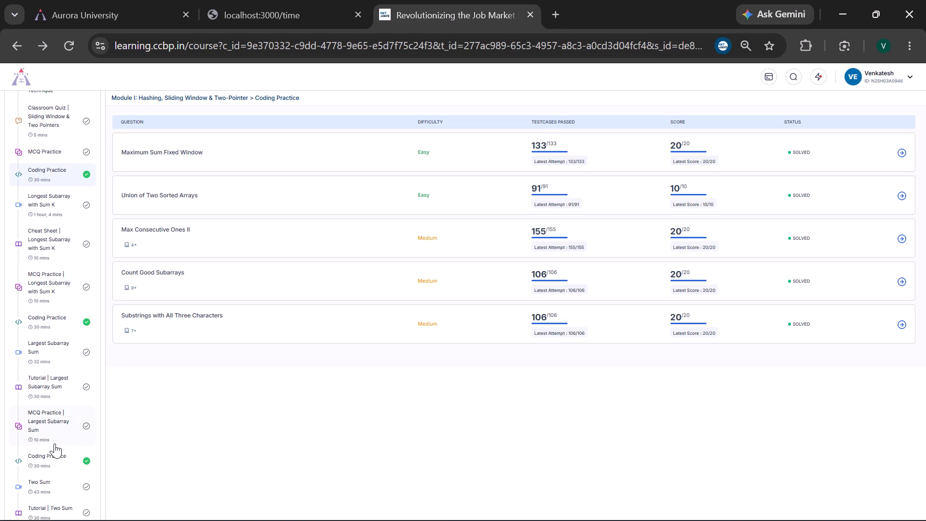
{"action": "scroll", "coordinate": [54, 443], "scroll_direction": "down", "scroll_amount": 3}
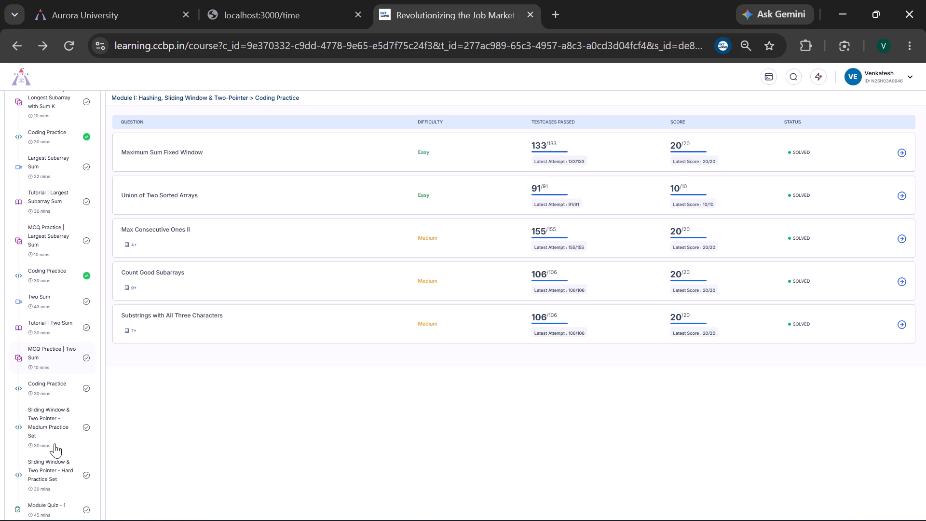
{"action": "scroll", "coordinate": [54, 443], "scroll_direction": "down", "scroll_amount": 1}
{"action": "scroll", "coordinate": [54, 443], "scroll_direction": "up", "scroll_amount": 3}
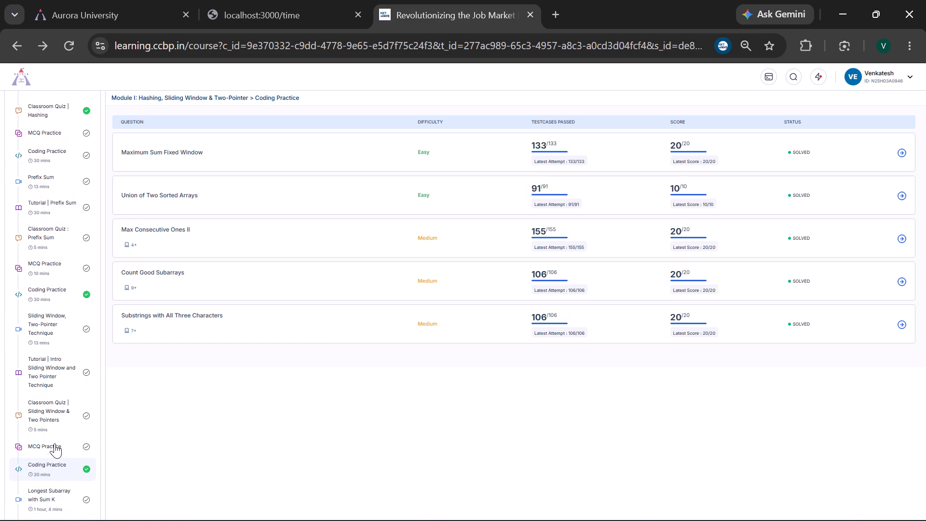
{"action": "left_click", "coordinate": [39, 298]}
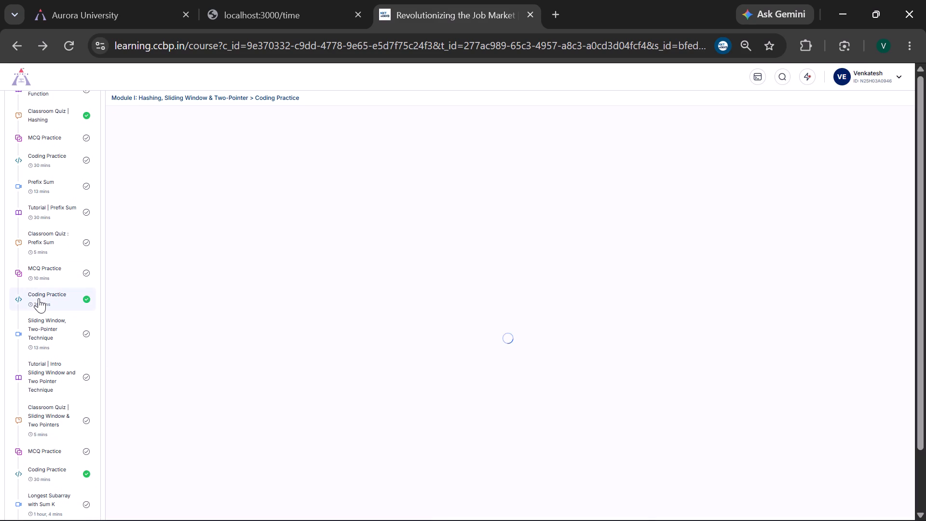
{"action": "scroll", "coordinate": [38, 268], "scroll_direction": "up", "scroll_amount": 2}
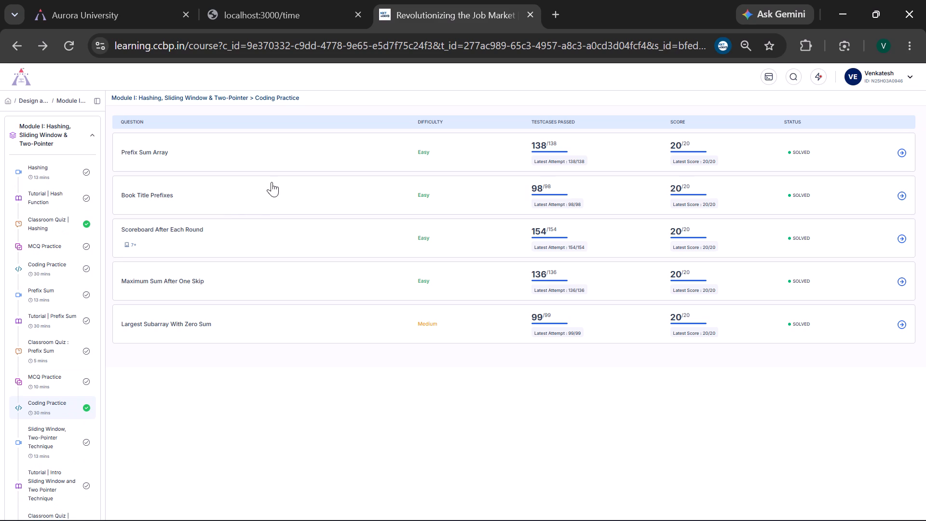
{"action": "left_click", "coordinate": [287, 323]}
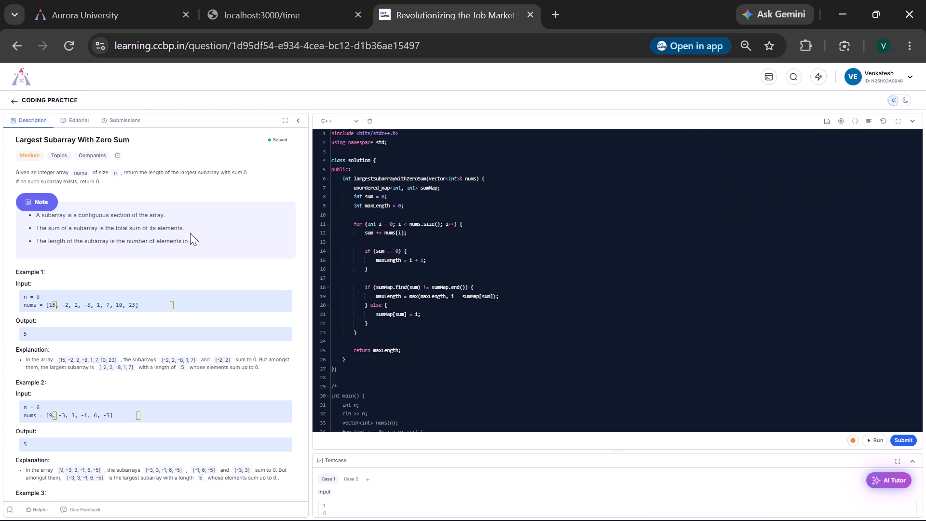
Capture the Largest Subarray With Zero Sum description through Example 1 and paste it into the Word report below the Substrings submission.
{"action": "key", "text": "Print"}
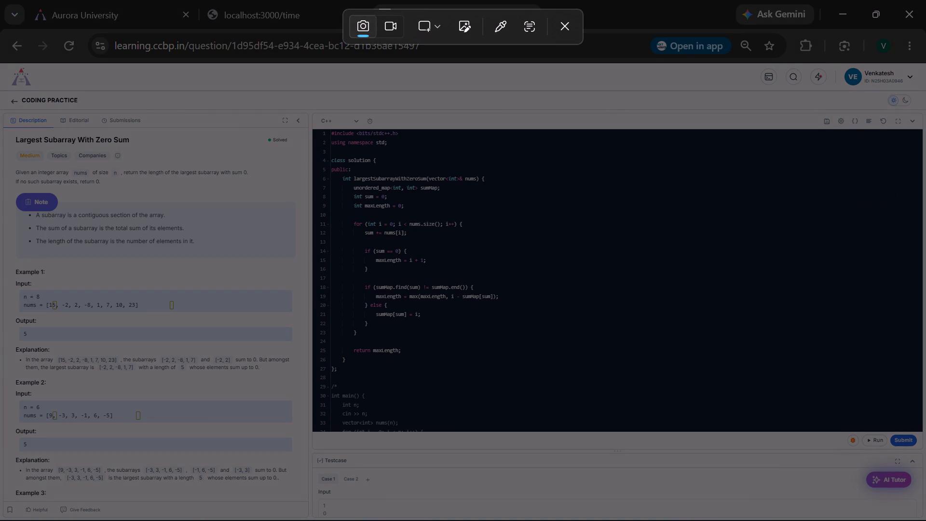
{"action": "left_click_drag", "start_coordinate": [0, 91], "coordinate": [299, 444]}
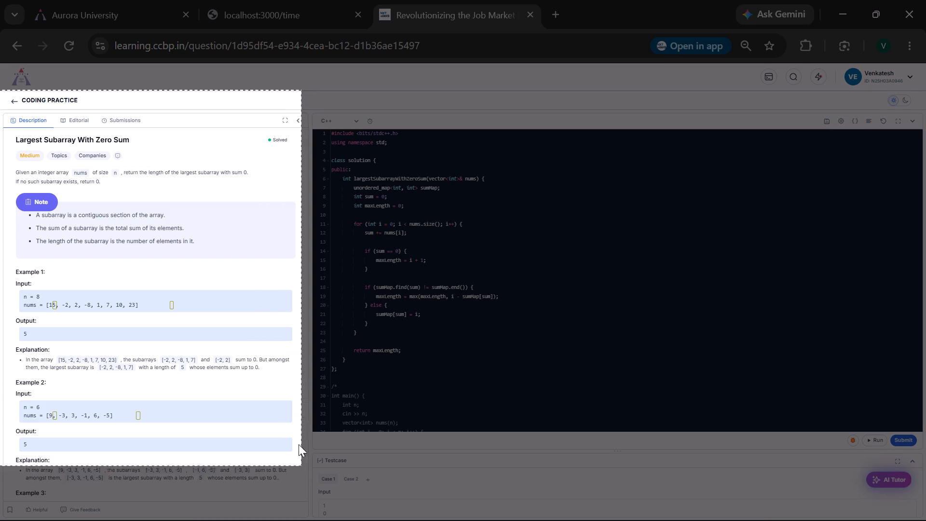
{"action": "left_click_drag", "start_coordinate": [299, 444], "coordinate": [318, 379]}
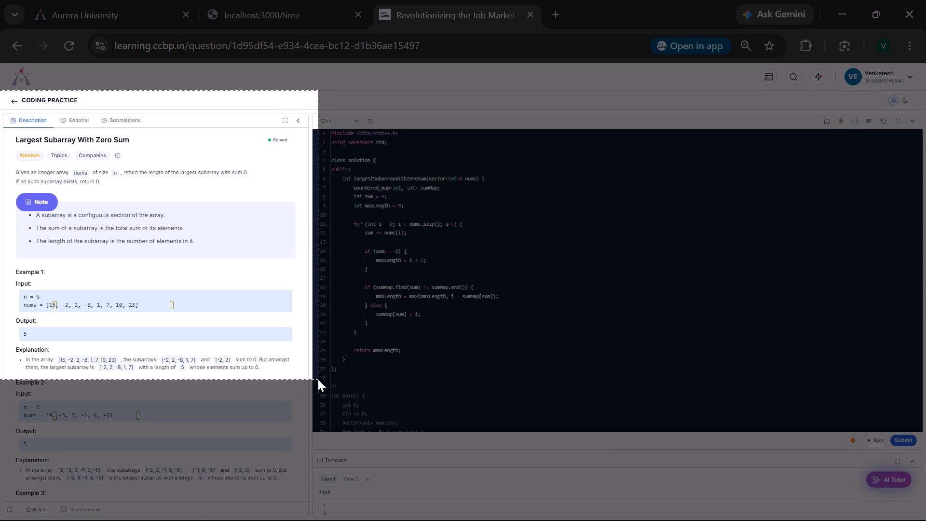
{"action": "left_click_drag", "start_coordinate": [318, 379], "coordinate": [318, 380]}
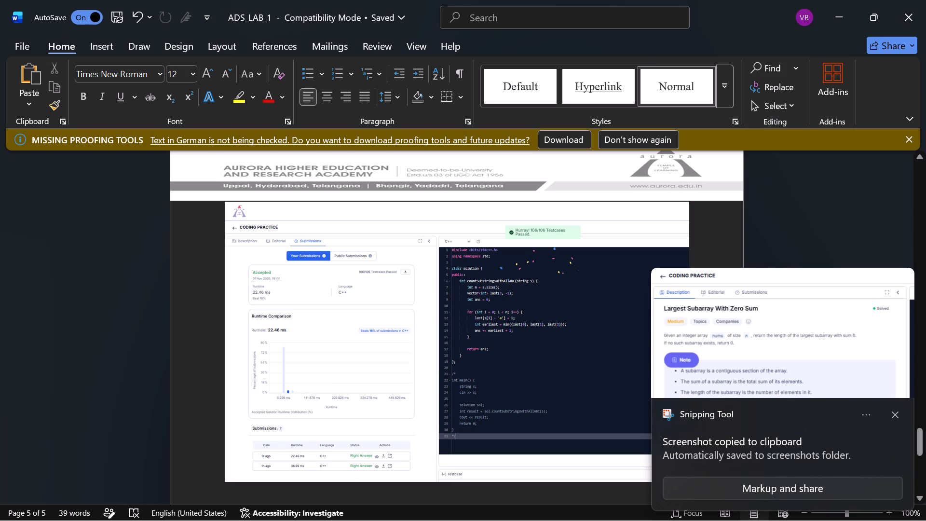
{"action": "scroll", "coordinate": [321, 473], "scroll_direction": "down", "scroll_amount": 2}
{"action": "left_click", "coordinate": [263, 265]}
{"action": "scroll", "coordinate": [263, 265], "scroll_direction": "up", "scroll_amount": 1}
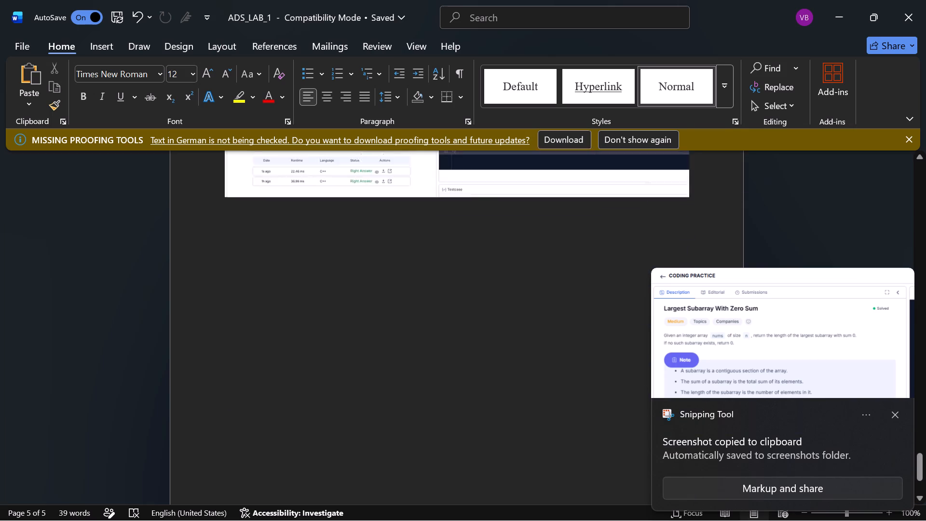
{"action": "scroll", "coordinate": [263, 265], "scroll_direction": "up", "scroll_amount": 1}
{"action": "left_click", "coordinate": [254, 326]}
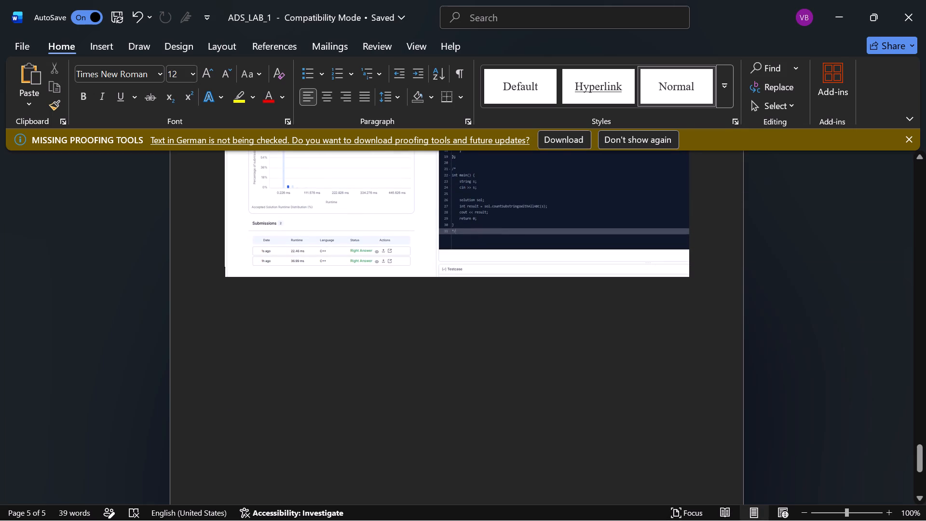
{"action": "double_click", "coordinate": [254, 326]}
{"action": "key", "text": "ctrl+v"}
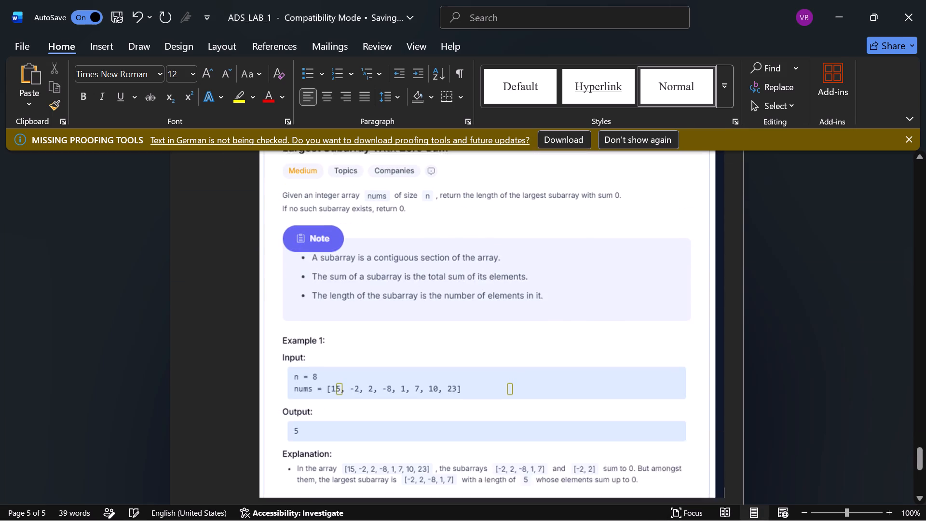
Shrink the pasted Largest Subarray With Zero Sum description screenshot vertically to a little over half its height, keeping its full width.
{"action": "left_click", "coordinate": [368, 329]}
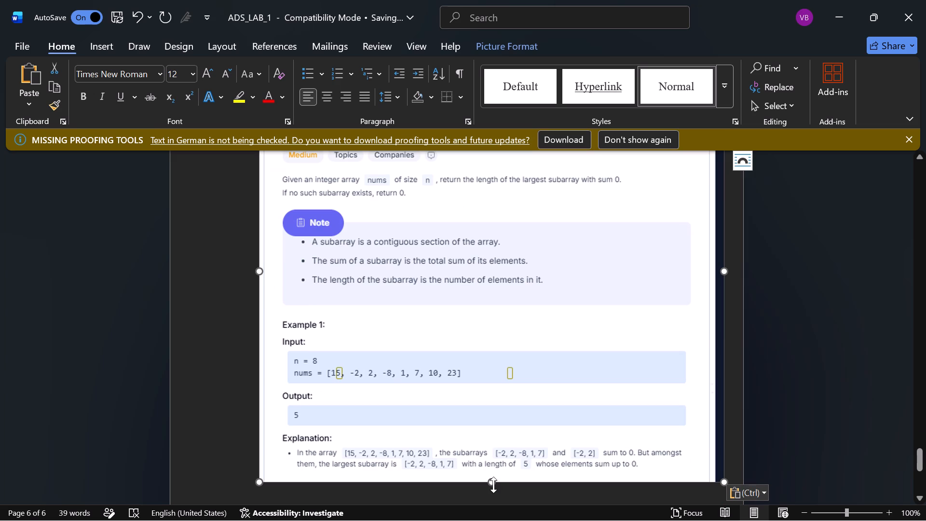
{"action": "left_click_drag", "start_coordinate": [493, 485], "coordinate": [443, 136]}
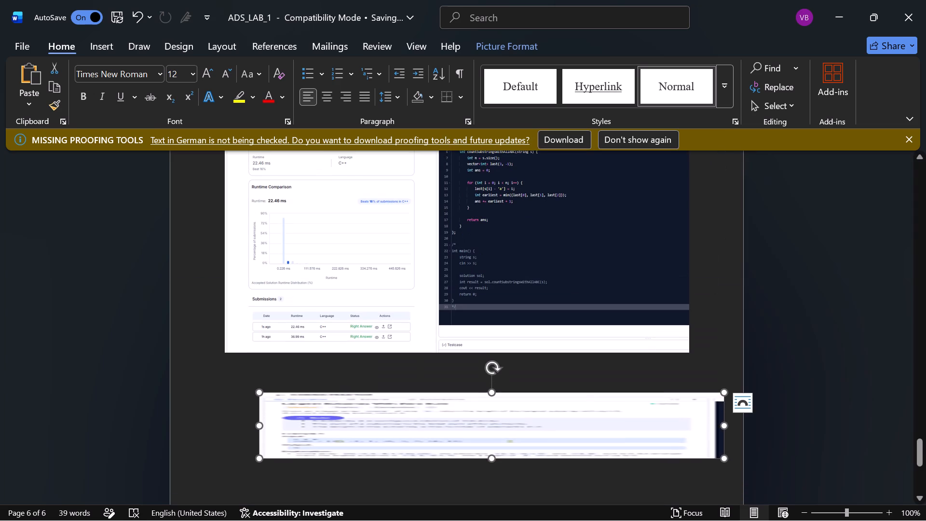
{"action": "left_click_drag", "start_coordinate": [491, 460], "coordinate": [500, 520]}
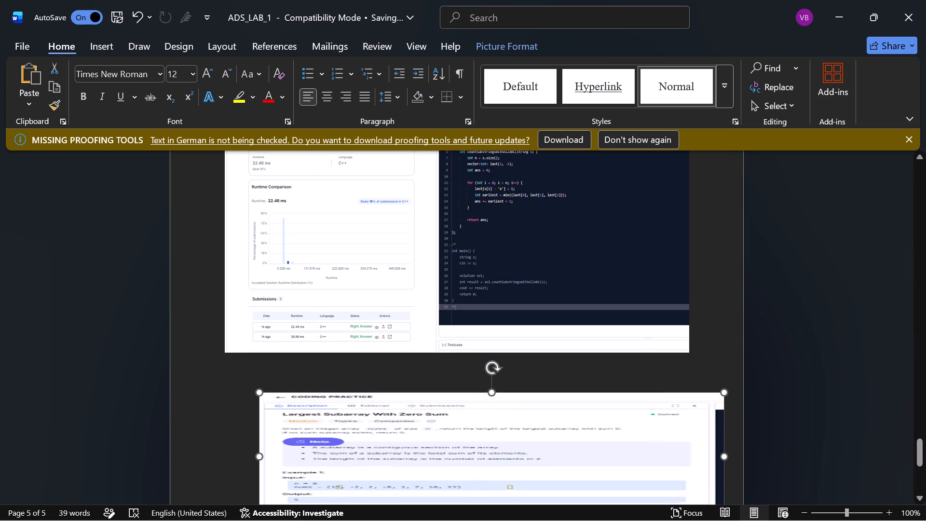
{"action": "left_click_drag", "start_coordinate": [500, 520], "coordinate": [499, 519]}
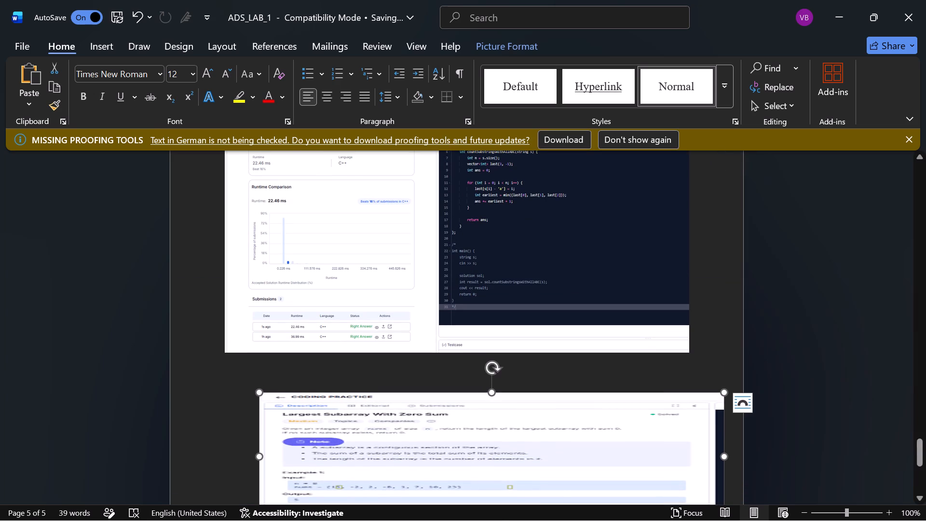
{"action": "scroll", "coordinate": [435, 378], "scroll_direction": "down", "scroll_amount": 1}
{"action": "left_click", "coordinate": [492, 396]}
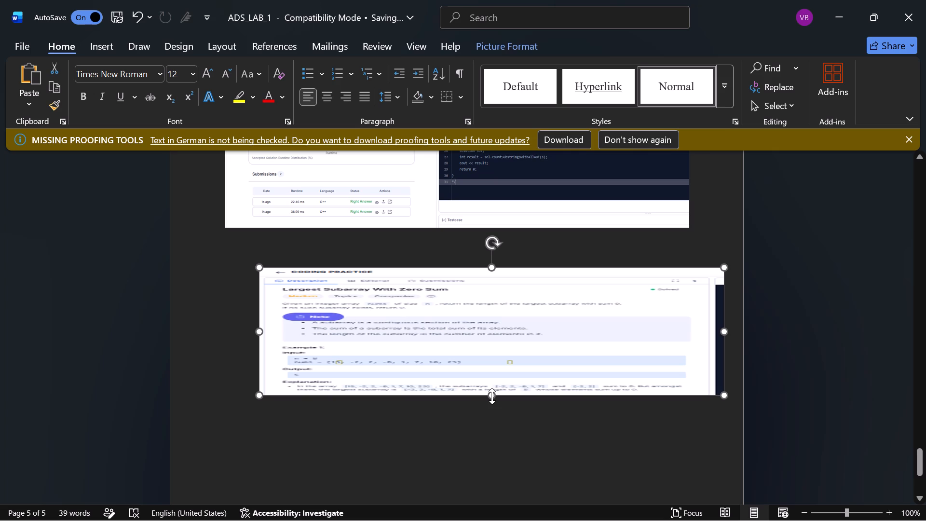
{"action": "left_click_drag", "start_coordinate": [492, 396], "coordinate": [499, 491]}
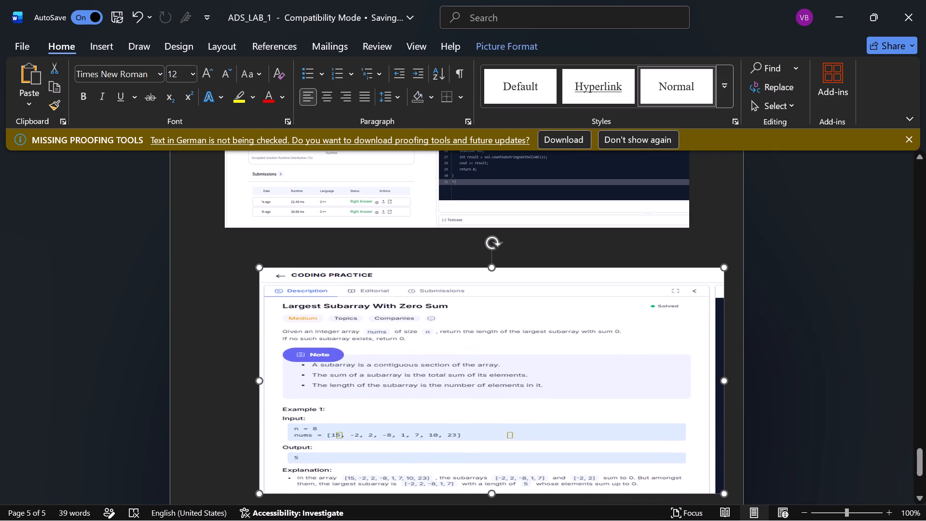
{"action": "left_click_drag", "start_coordinate": [499, 491], "coordinate": [499, 490]}
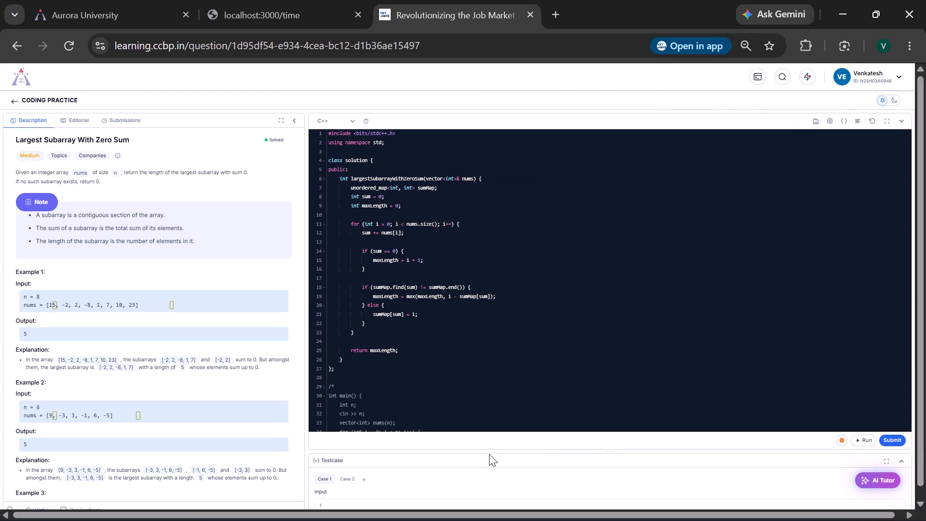
In Chrome, delete the commented-out main function from the Largest Subarray With Zero Sum code and submit the solution.
{"action": "scroll", "coordinate": [370, 377], "scroll_direction": "down", "scroll_amount": 3}
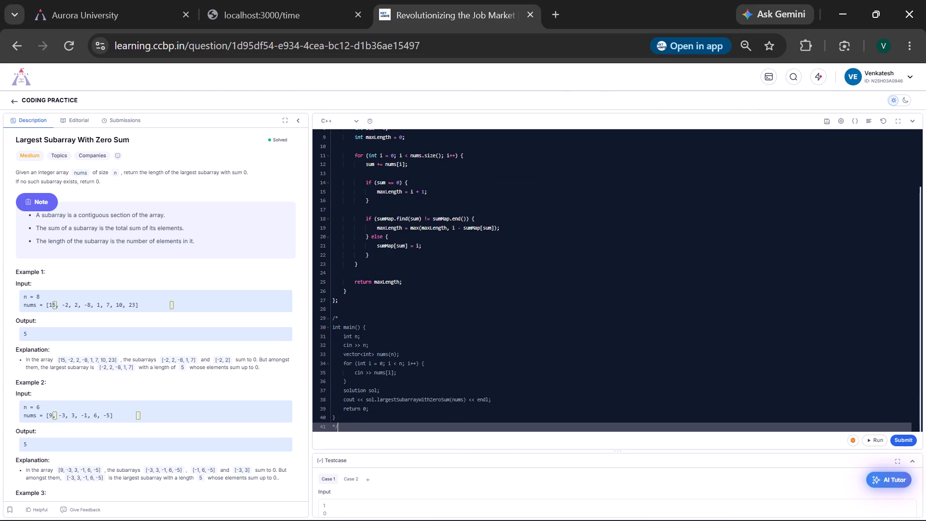
{"action": "left_click_drag", "start_coordinate": [332, 319], "coordinate": [366, 443]}
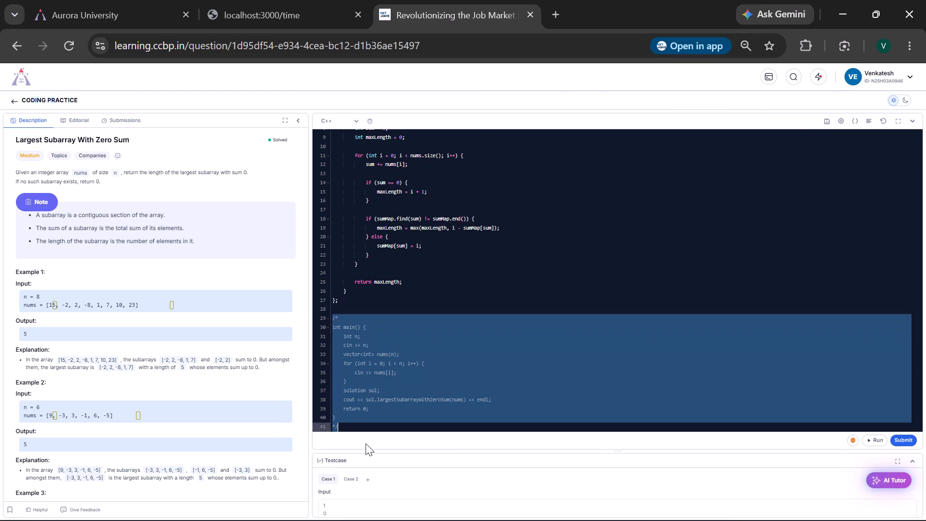
{"action": "left_click_drag", "start_coordinate": [366, 443], "coordinate": [366, 442]}
{"action": "key", "text": "BackSpace"}
{"action": "scroll", "coordinate": [387, 370], "scroll_direction": "up", "scroll_amount": 1}
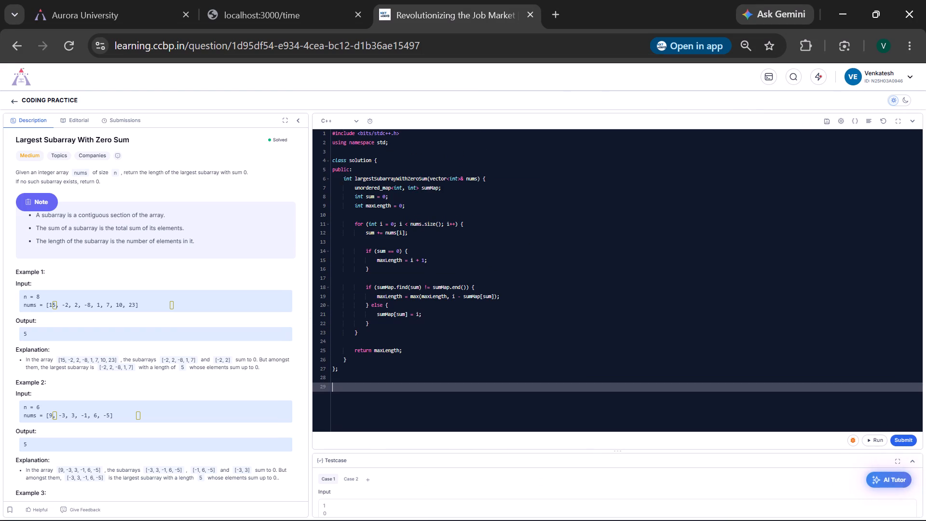
{"action": "scroll", "coordinate": [387, 370], "scroll_direction": "up", "scroll_amount": 1}
{"action": "left_click", "coordinate": [908, 435]}
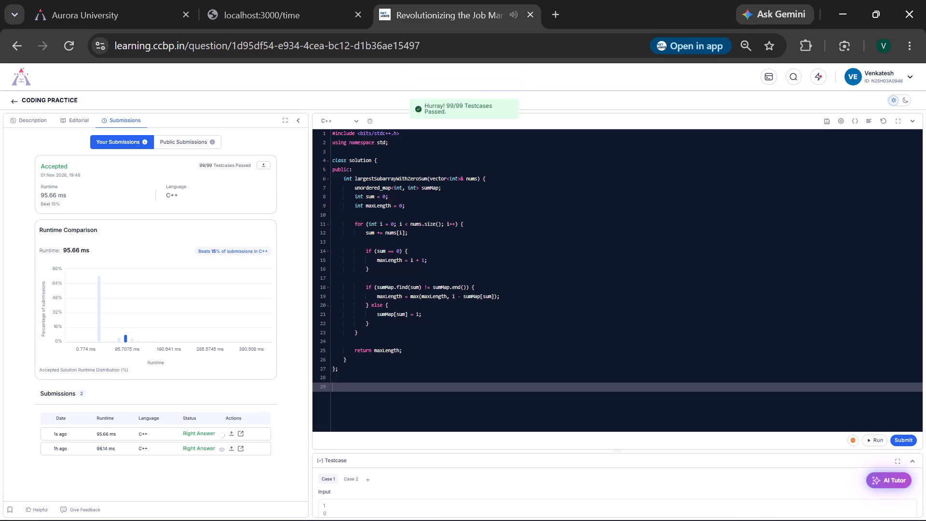
Capture the Largest Subarray With Zero Sum accepted-submission view with its code and paste it into the Word report after its description.
{"action": "key", "text": "Print"}
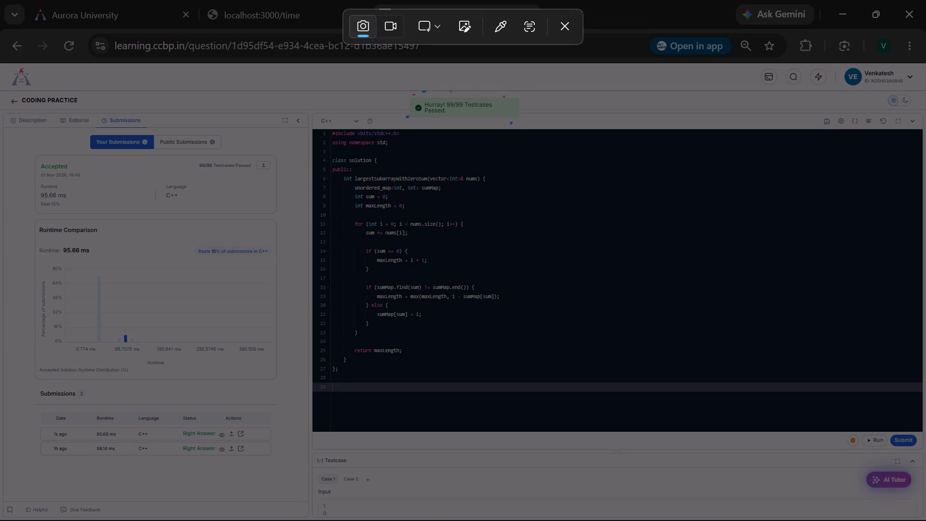
{"action": "left_click_drag", "start_coordinate": [0, 59], "coordinate": [772, 430]}
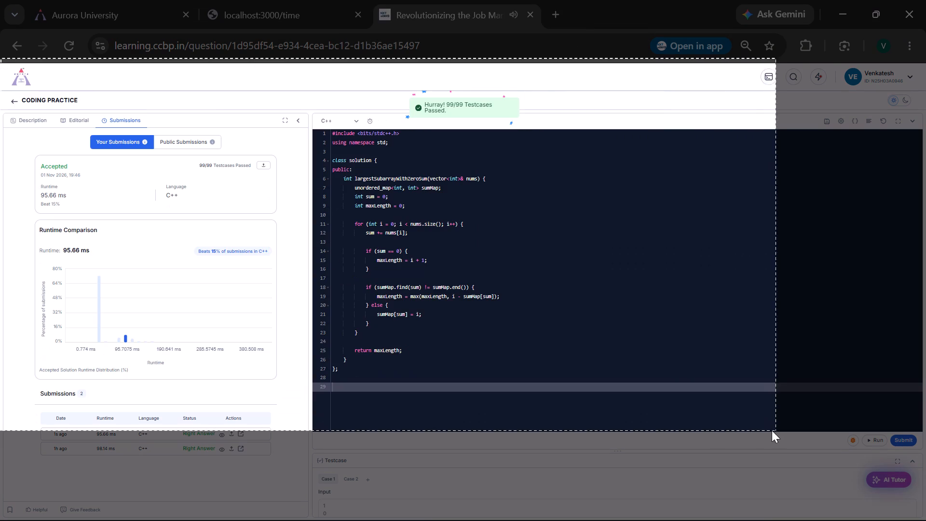
{"action": "left_click_drag", "start_coordinate": [772, 430], "coordinate": [644, 466]}
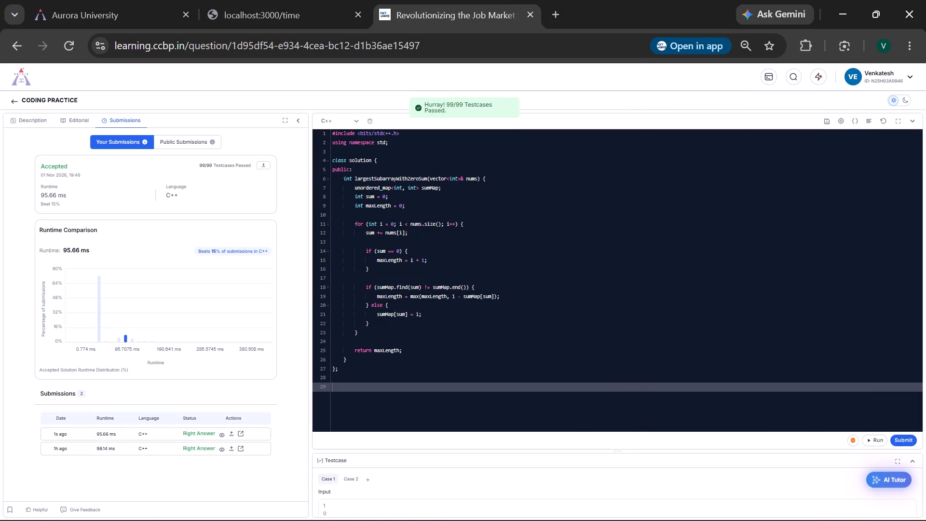
{"action": "scroll", "coordinate": [311, 457], "scroll_direction": "down", "scroll_amount": 2}
{"action": "scroll", "coordinate": [210, 398], "scroll_direction": "down", "scroll_amount": 1}
{"action": "double_click", "coordinate": [263, 409]}
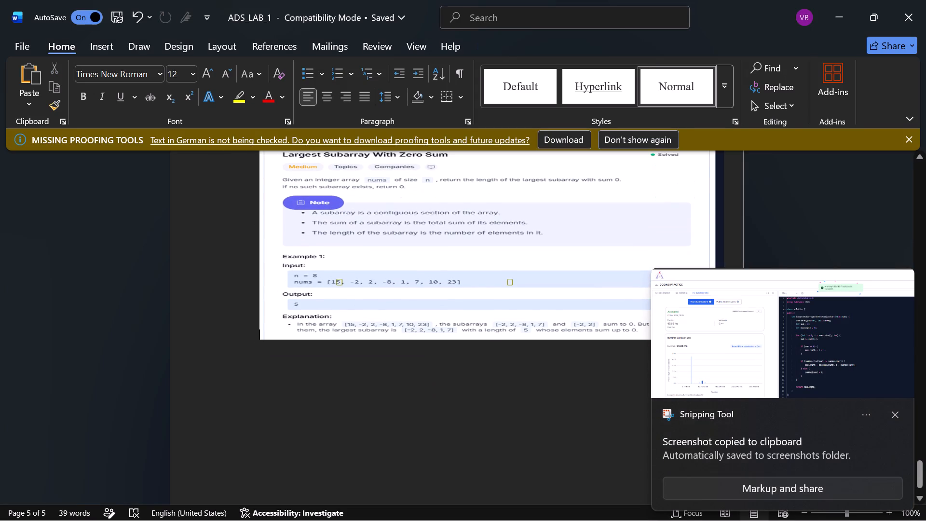
{"action": "key", "text": "ctrl+v"}
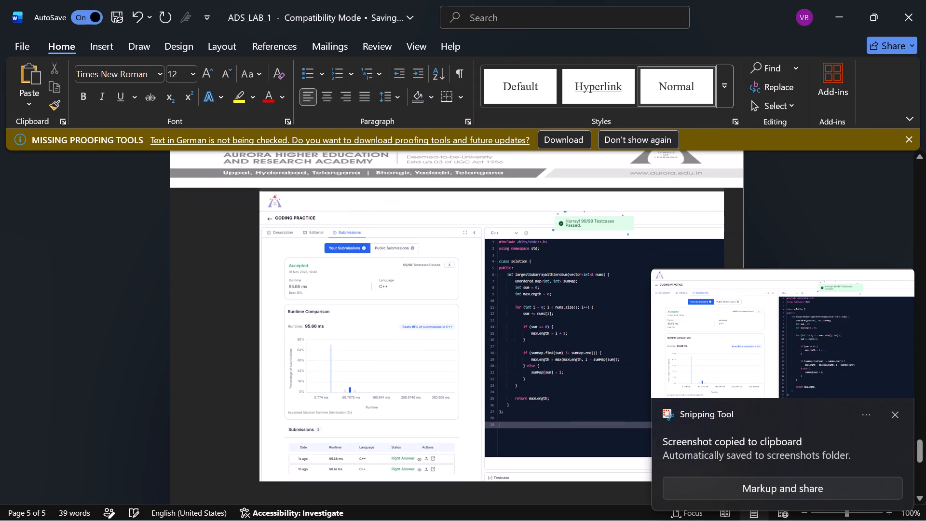
Review the report from the last pasted submission back to the cover tables and the first problem screenshot.
{"action": "scroll", "coordinate": [320, 377], "scroll_direction": "down", "scroll_amount": 2}
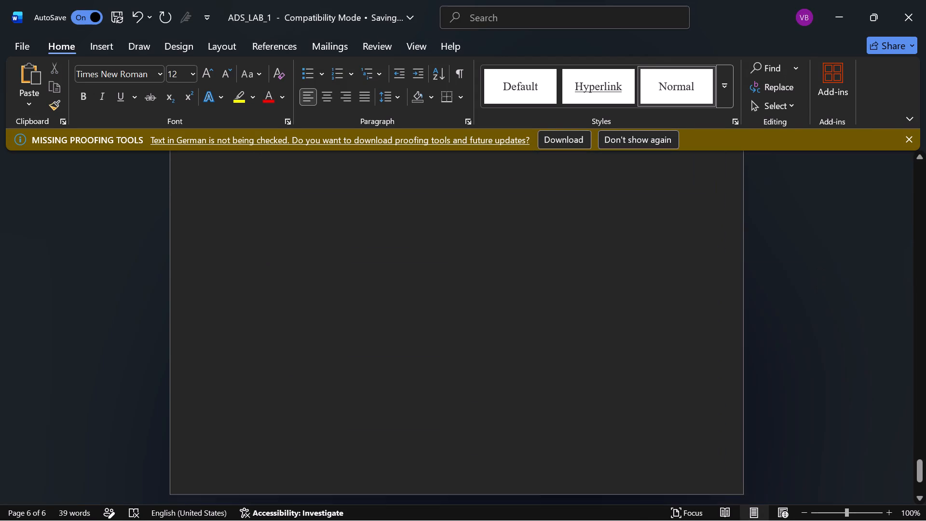
{"action": "scroll", "coordinate": [320, 377], "scroll_direction": "down", "scroll_amount": 1}
{"action": "scroll", "coordinate": [320, 377], "scroll_direction": "up", "scroll_amount": 10}
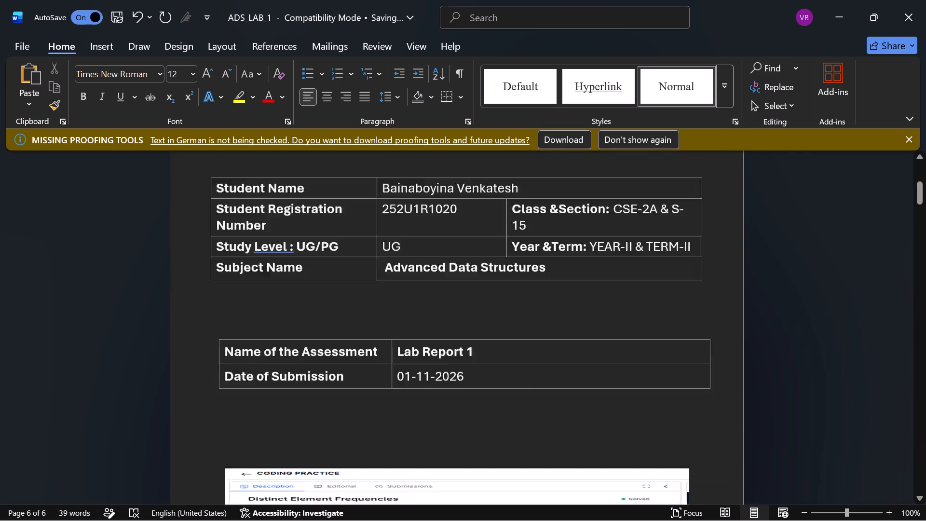
{"action": "scroll", "coordinate": [320, 377], "scroll_direction": "up", "scroll_amount": 1}
{"action": "scroll", "coordinate": [320, 377], "scroll_direction": "down", "scroll_amount": 1}
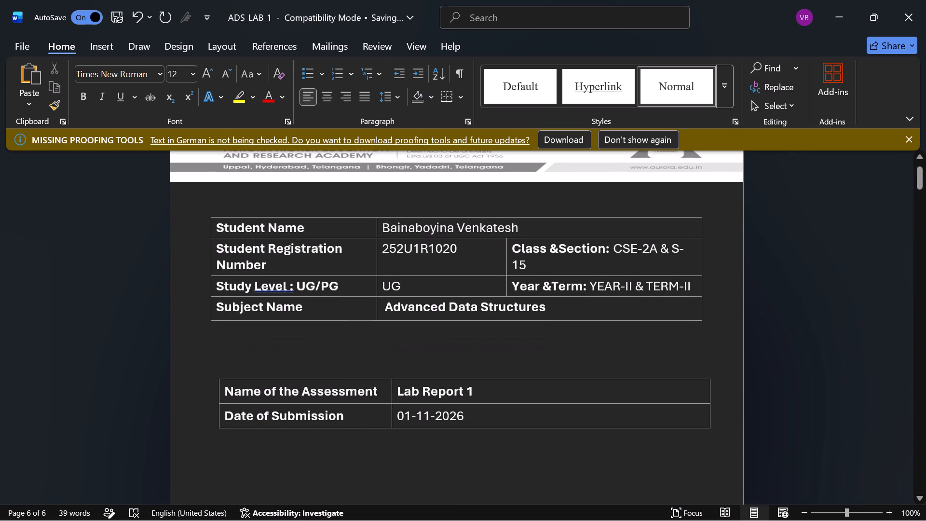
{"action": "scroll", "coordinate": [320, 377], "scroll_direction": "down", "scroll_amount": 2}
{"action": "scroll", "coordinate": [320, 377], "scroll_direction": "up", "scroll_amount": 1}
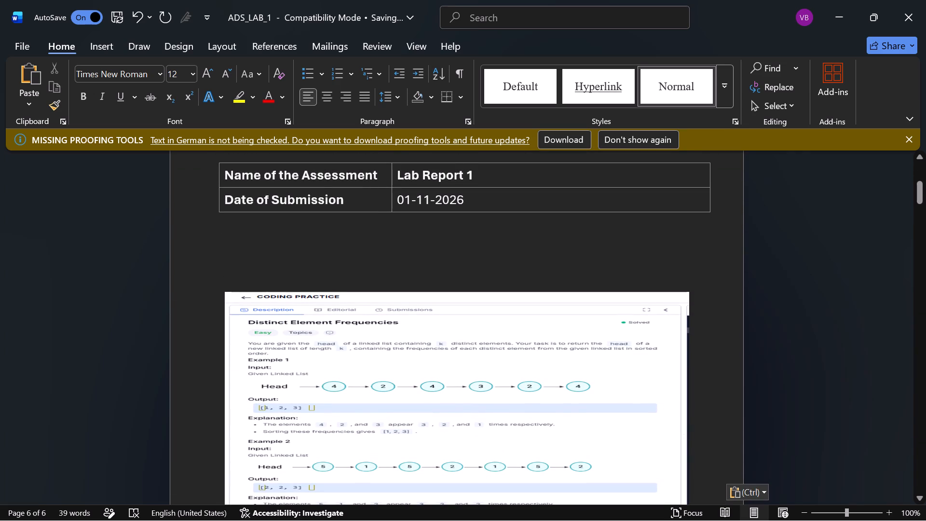
Save the lab report document.
{"action": "left_click", "coordinate": [117, 11]}
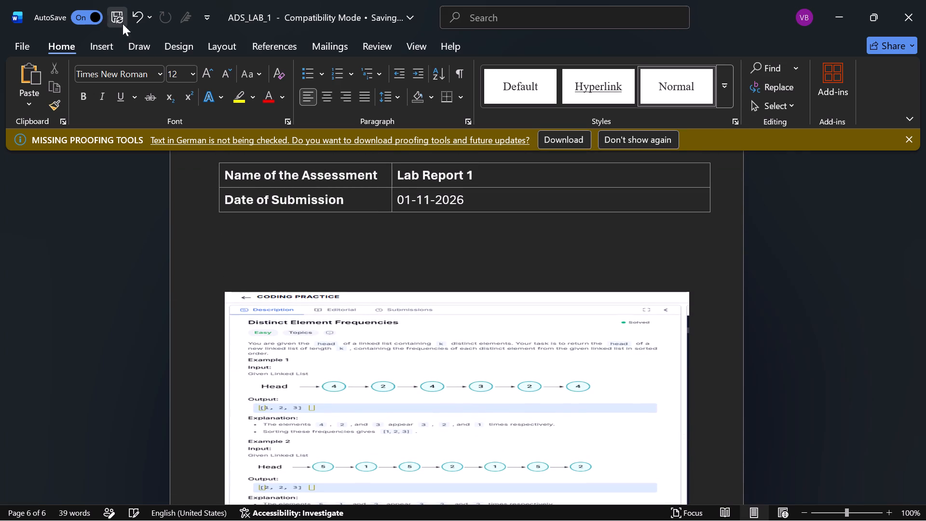
Export the report as a PDF named ADS_LAB_1 into the OneDrive Documents folder.
{"action": "scroll", "coordinate": [295, 214], "scroll_direction": "up", "scroll_amount": 4}
{"action": "scroll", "coordinate": [295, 214], "scroll_direction": "down", "scroll_amount": 2}
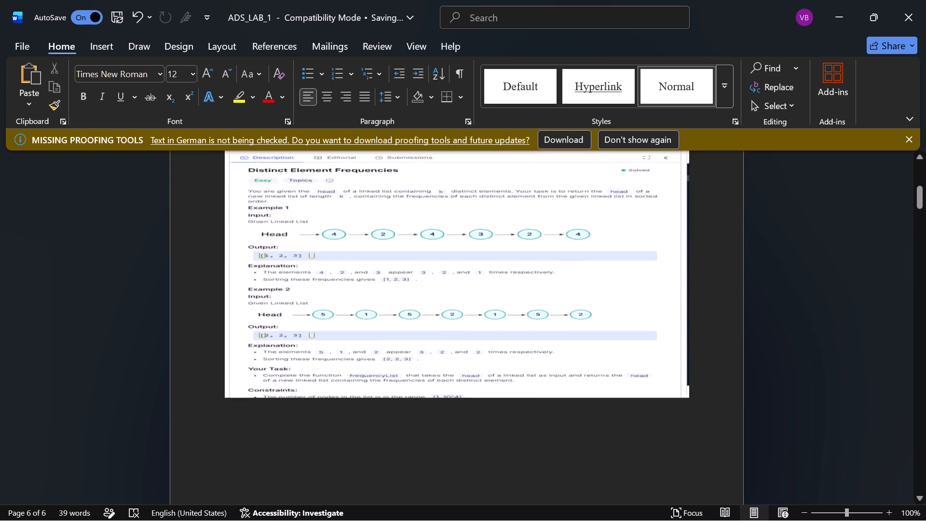
{"action": "scroll", "coordinate": [295, 214], "scroll_direction": "down", "scroll_amount": 5}
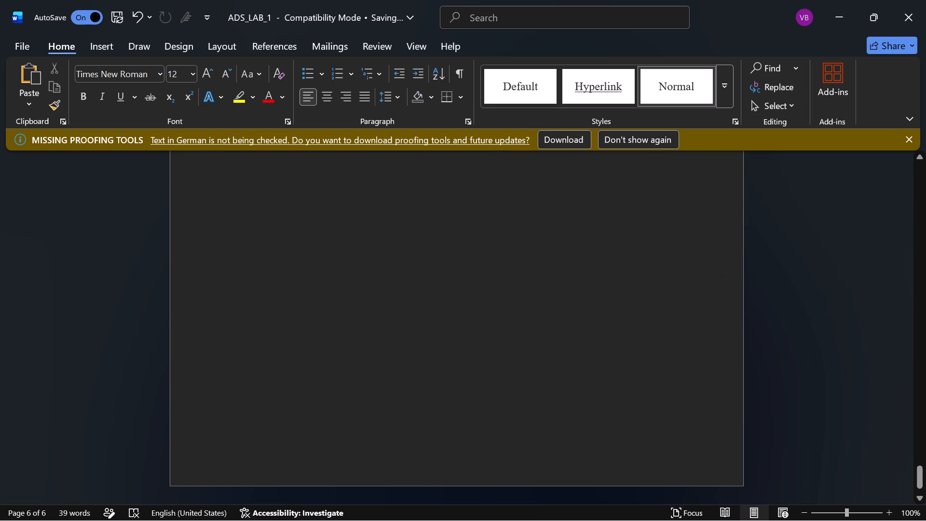
{"action": "left_click", "coordinate": [24, 43]}
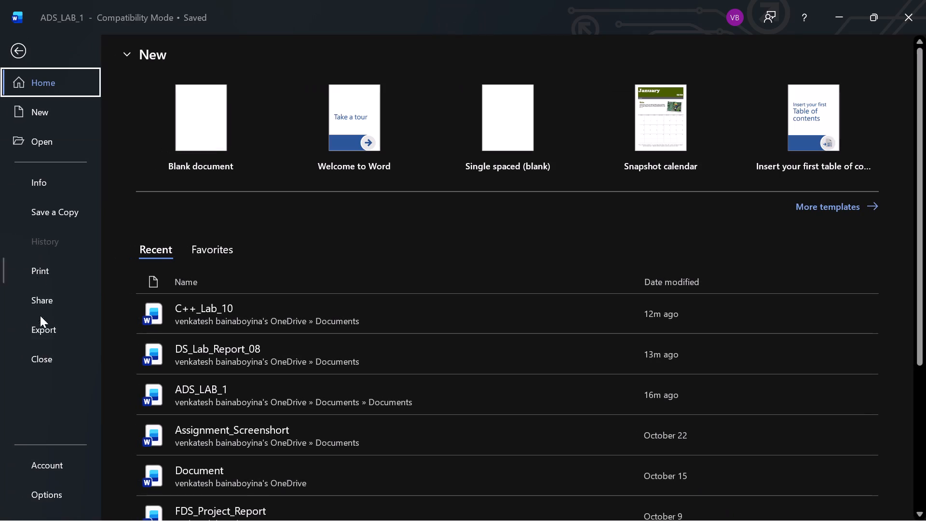
{"action": "left_click", "coordinate": [44, 334]}
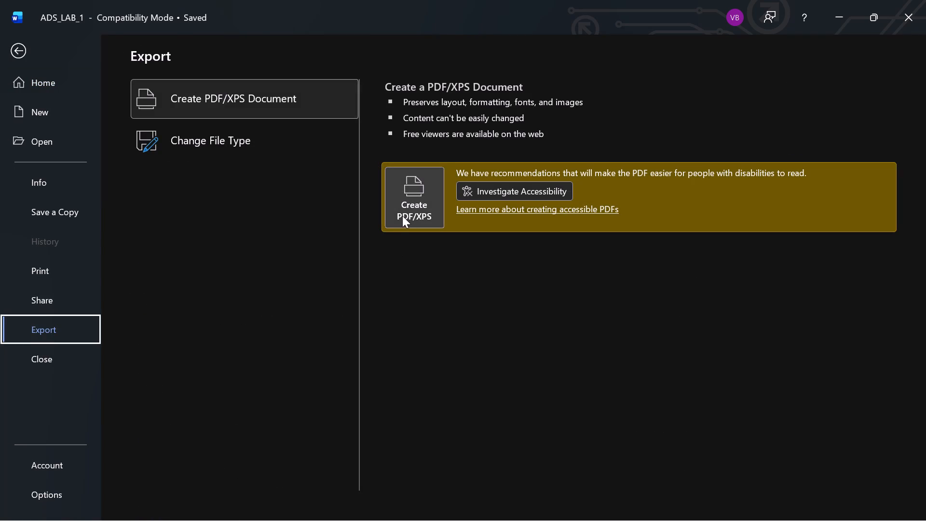
{"action": "left_click", "coordinate": [402, 216]}
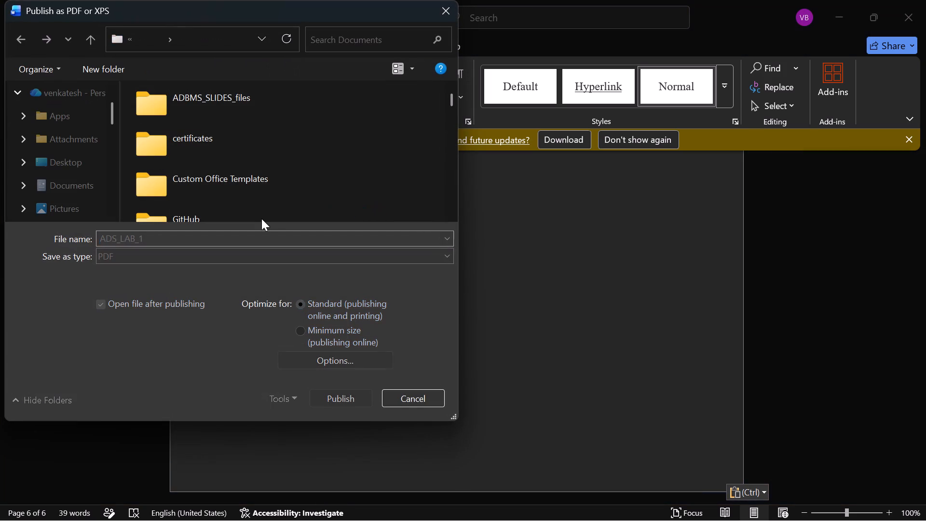
{"action": "left_click", "coordinate": [74, 184]}
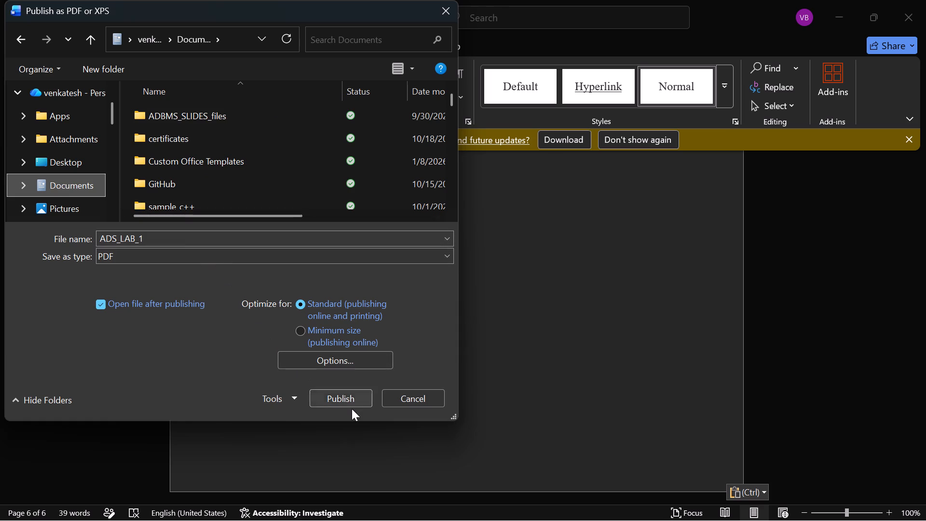
{"action": "left_click", "coordinate": [347, 398]}
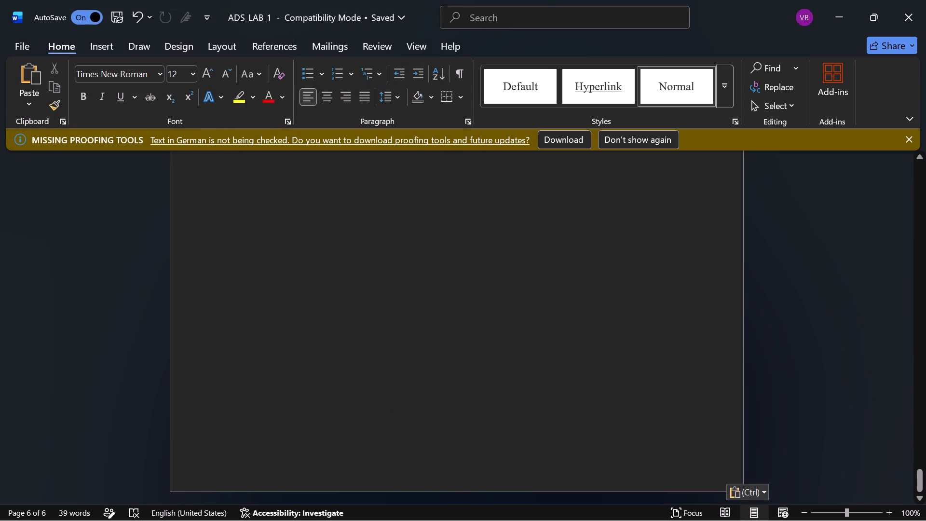
Look through the pages of the exported ADS_LAB_1 PDF in Edge, from the cover tables to the end.
{"action": "scroll", "coordinate": [395, 404], "scroll_direction": "down", "scroll_amount": 1}
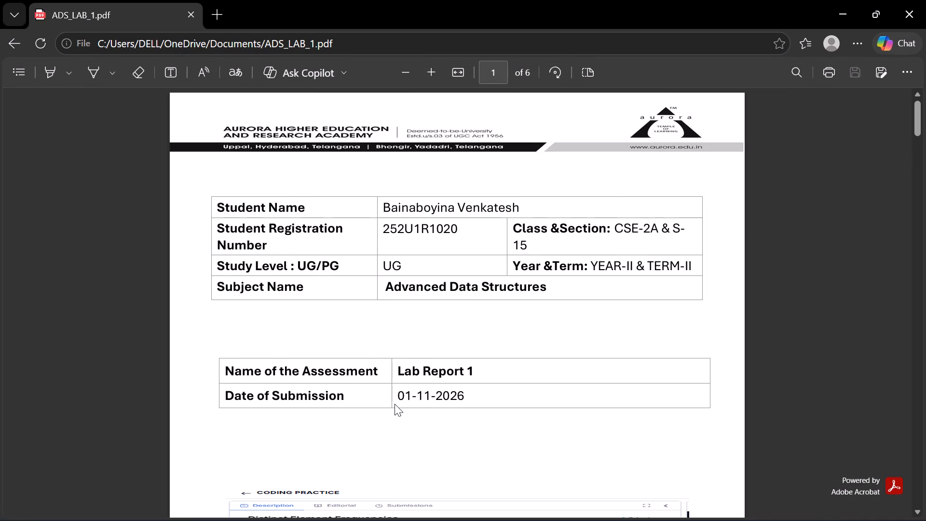
{"action": "scroll", "coordinate": [395, 404], "scroll_direction": "down", "scroll_amount": 6}
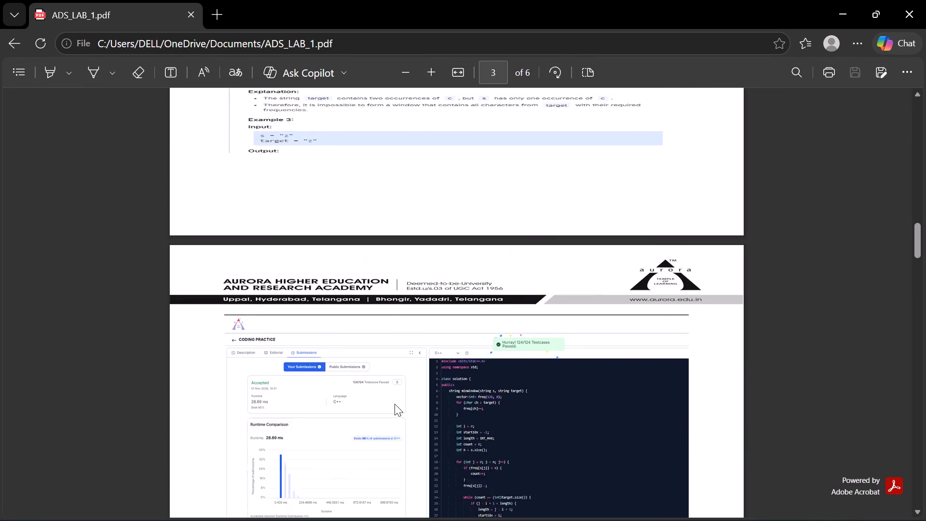
{"action": "scroll", "coordinate": [395, 404], "scroll_direction": "down", "scroll_amount": 6}
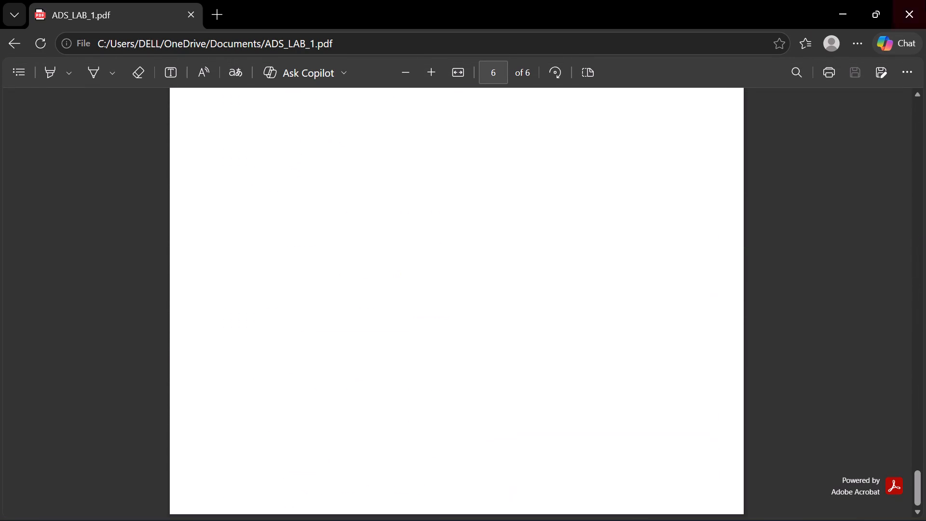
Close the exported ADS_LAB_1 PDF and the ADS_LAB_1 Word document.
{"action": "left_click", "coordinate": [925, 0]}
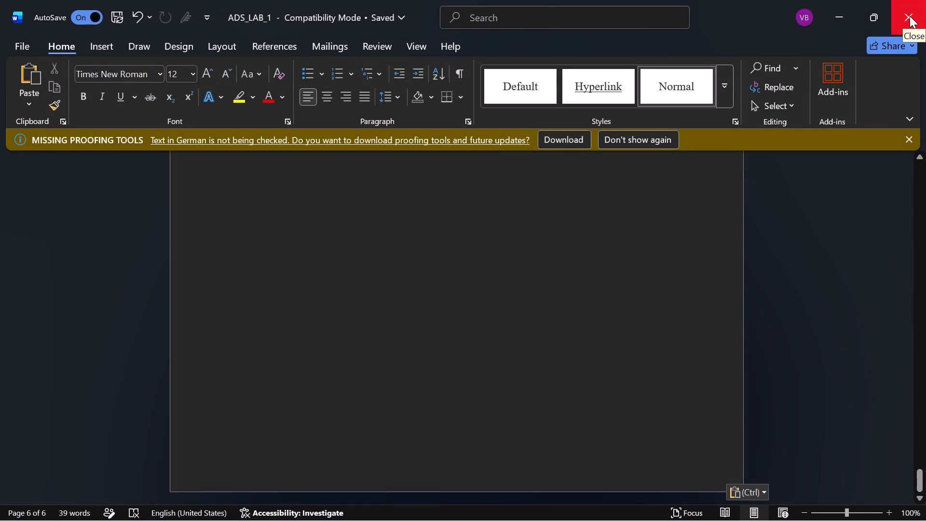
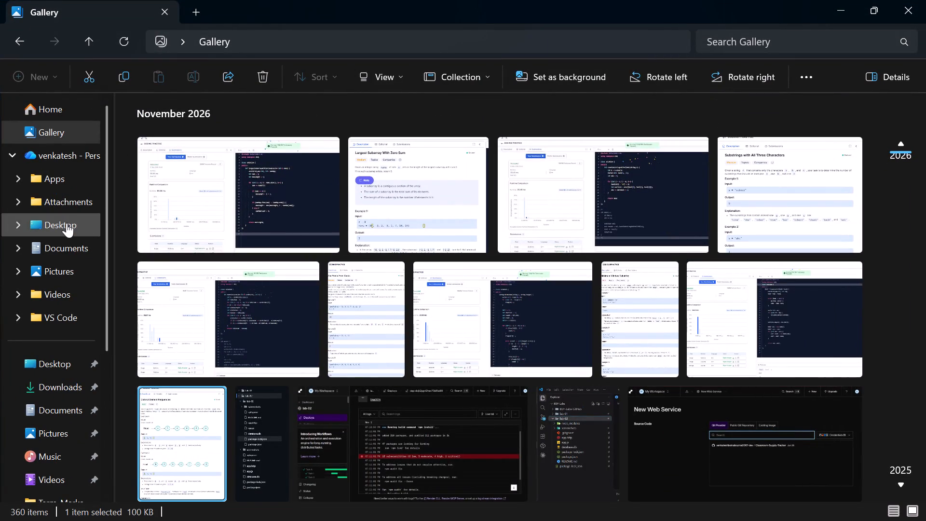
Search the OneDrive Documents folder for ADS and open the ADS_LAB_2 Word document.
{"action": "left_click", "coordinate": [72, 240]}
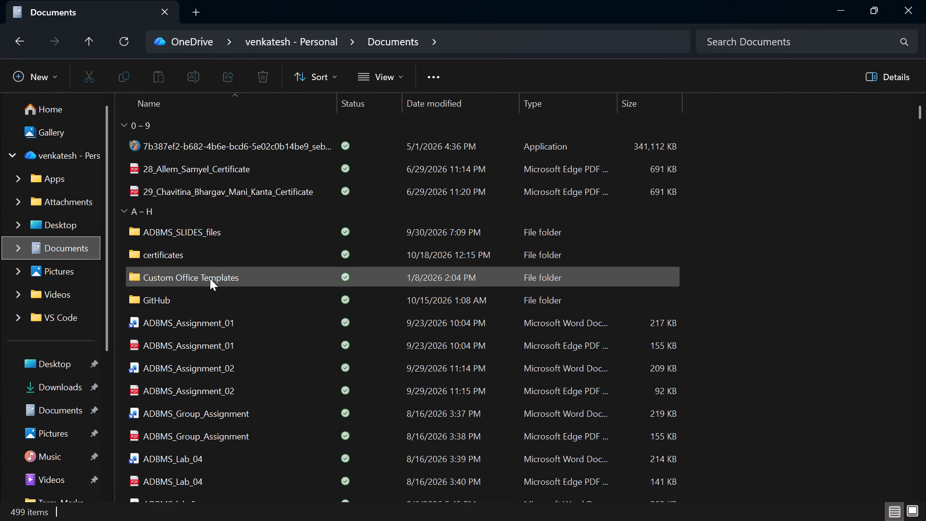
{"action": "key", "text": "ctrl+f"}
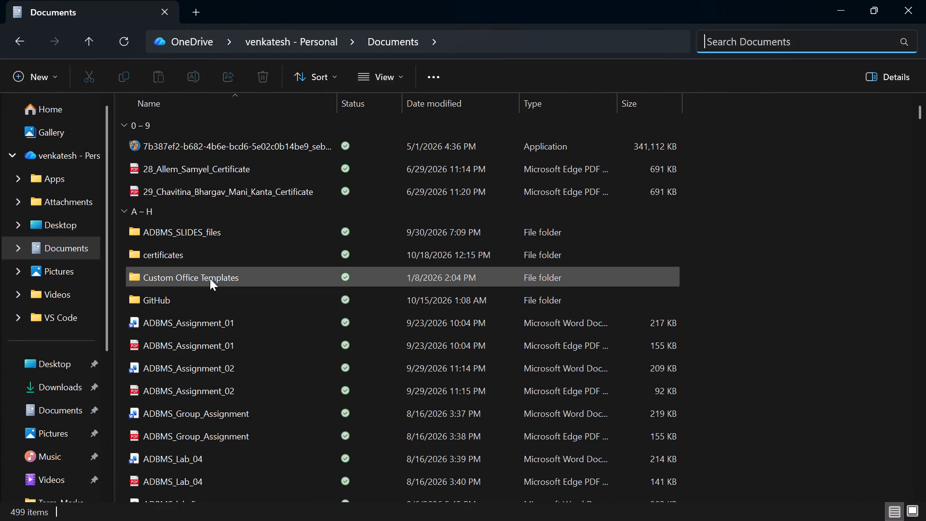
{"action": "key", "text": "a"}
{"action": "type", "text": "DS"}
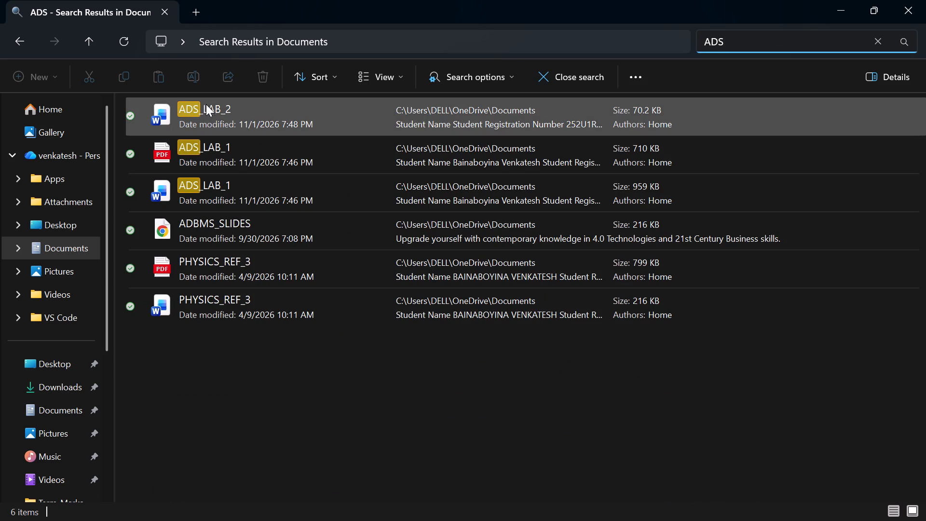
{"action": "double_click", "coordinate": [206, 107]}
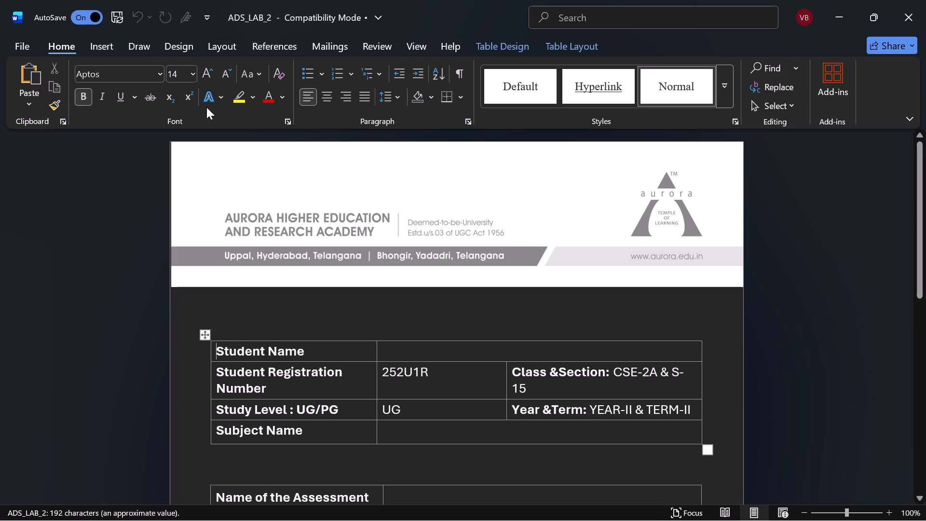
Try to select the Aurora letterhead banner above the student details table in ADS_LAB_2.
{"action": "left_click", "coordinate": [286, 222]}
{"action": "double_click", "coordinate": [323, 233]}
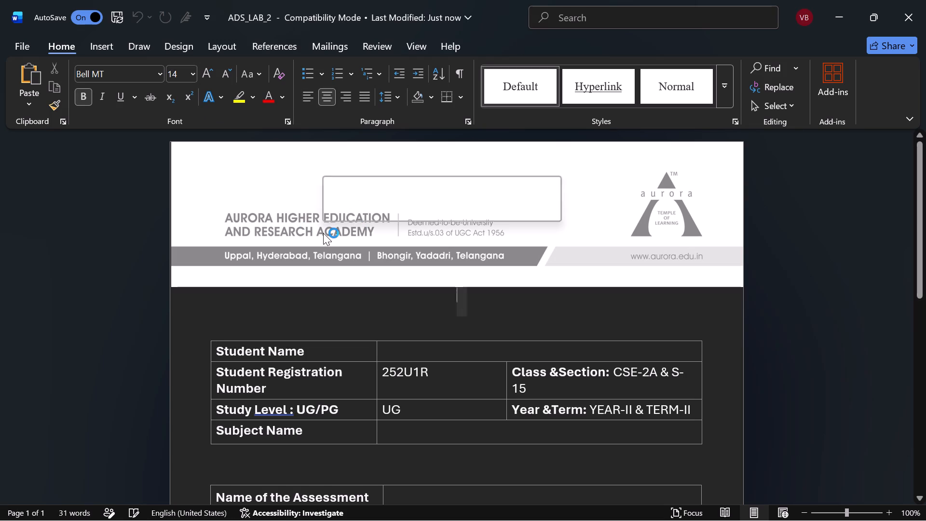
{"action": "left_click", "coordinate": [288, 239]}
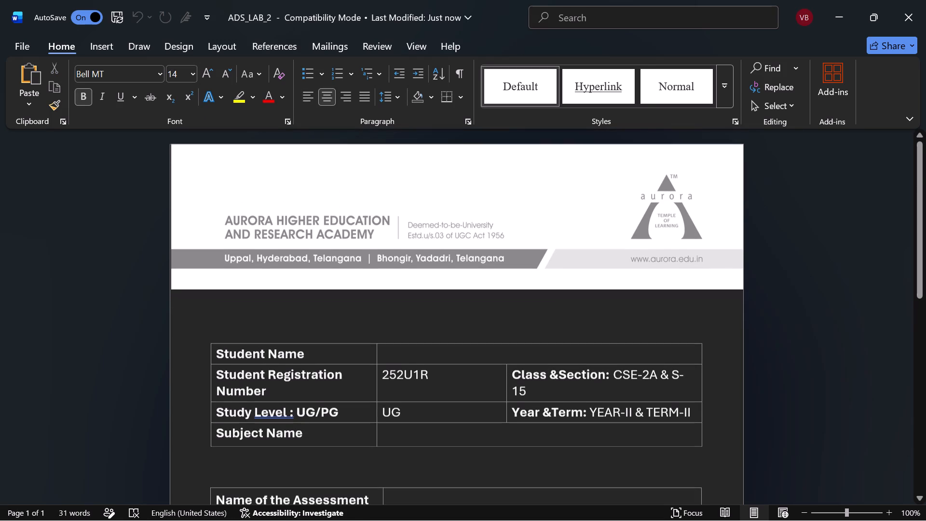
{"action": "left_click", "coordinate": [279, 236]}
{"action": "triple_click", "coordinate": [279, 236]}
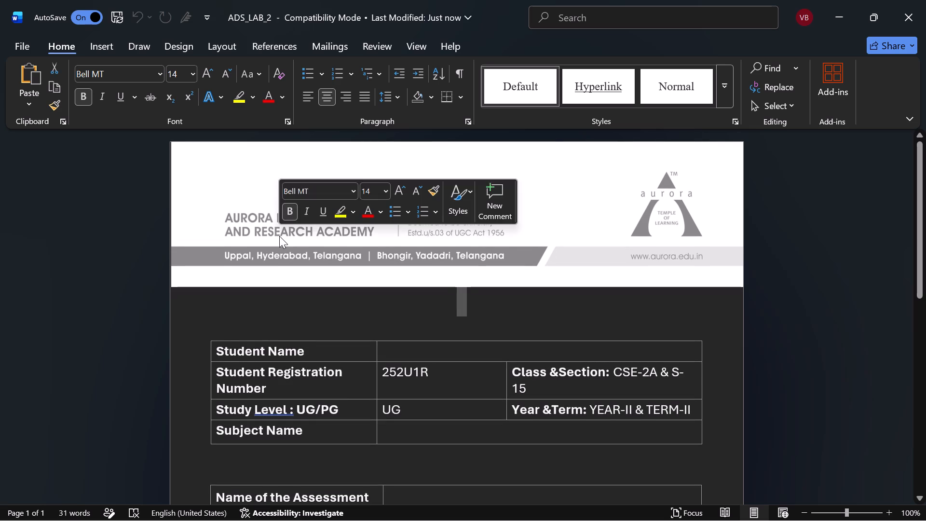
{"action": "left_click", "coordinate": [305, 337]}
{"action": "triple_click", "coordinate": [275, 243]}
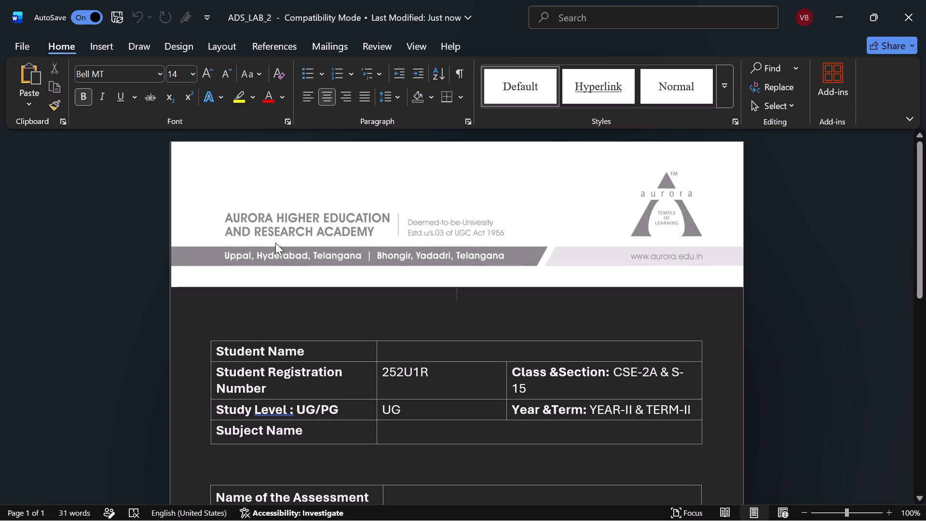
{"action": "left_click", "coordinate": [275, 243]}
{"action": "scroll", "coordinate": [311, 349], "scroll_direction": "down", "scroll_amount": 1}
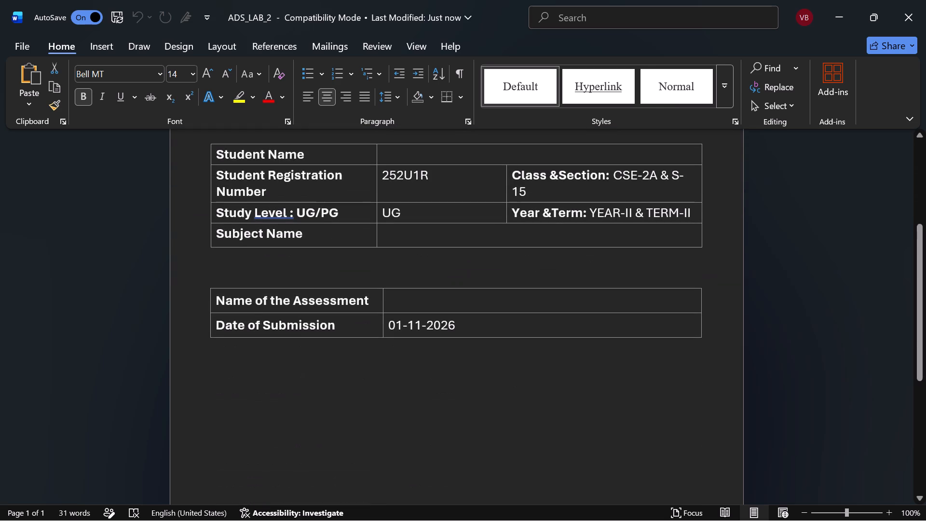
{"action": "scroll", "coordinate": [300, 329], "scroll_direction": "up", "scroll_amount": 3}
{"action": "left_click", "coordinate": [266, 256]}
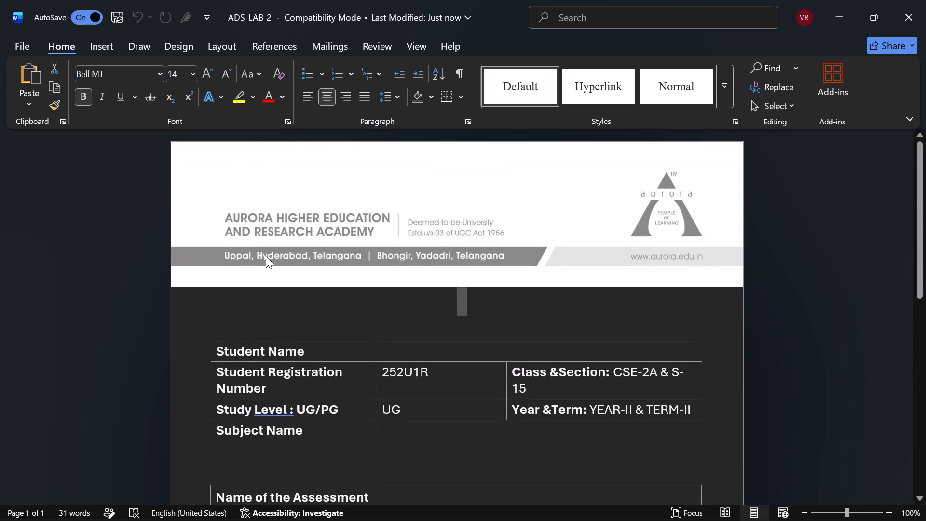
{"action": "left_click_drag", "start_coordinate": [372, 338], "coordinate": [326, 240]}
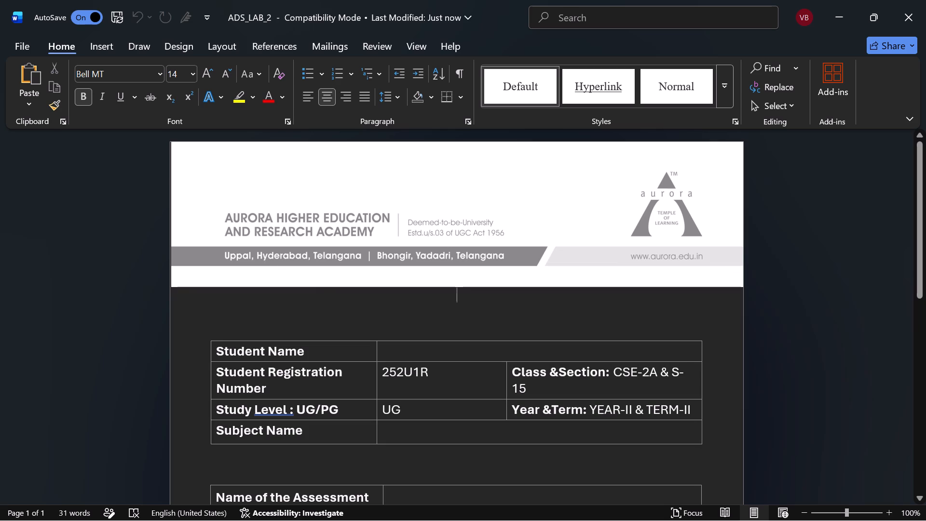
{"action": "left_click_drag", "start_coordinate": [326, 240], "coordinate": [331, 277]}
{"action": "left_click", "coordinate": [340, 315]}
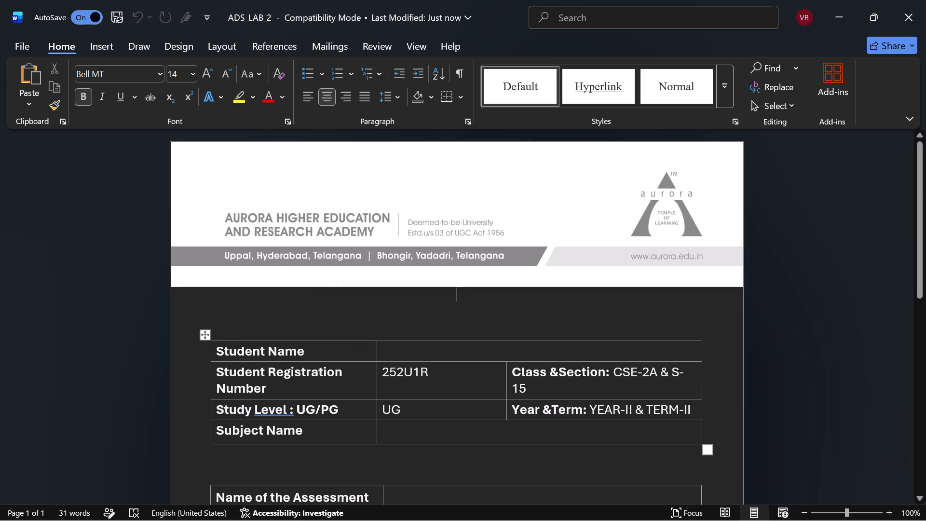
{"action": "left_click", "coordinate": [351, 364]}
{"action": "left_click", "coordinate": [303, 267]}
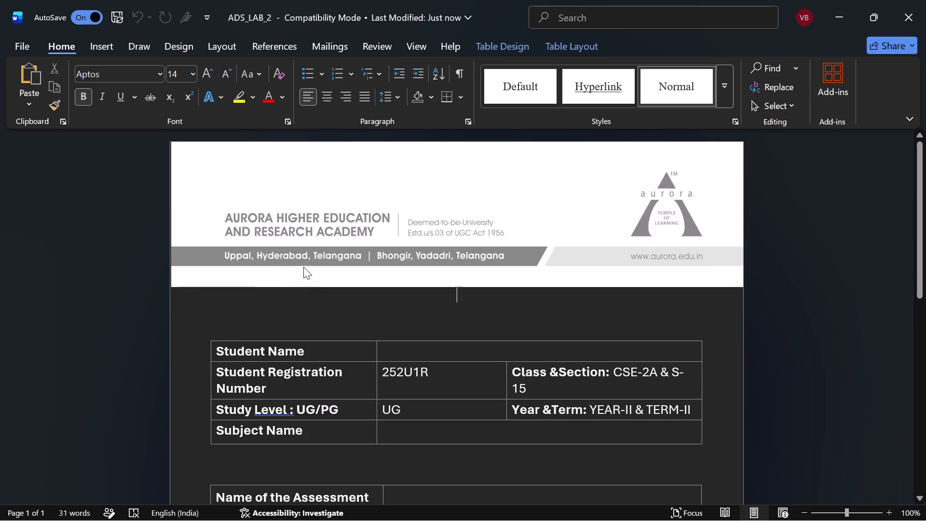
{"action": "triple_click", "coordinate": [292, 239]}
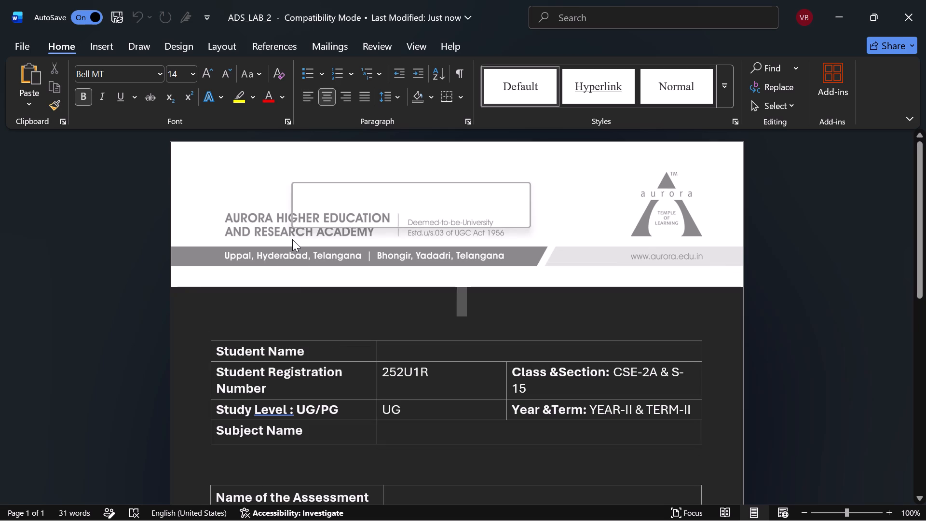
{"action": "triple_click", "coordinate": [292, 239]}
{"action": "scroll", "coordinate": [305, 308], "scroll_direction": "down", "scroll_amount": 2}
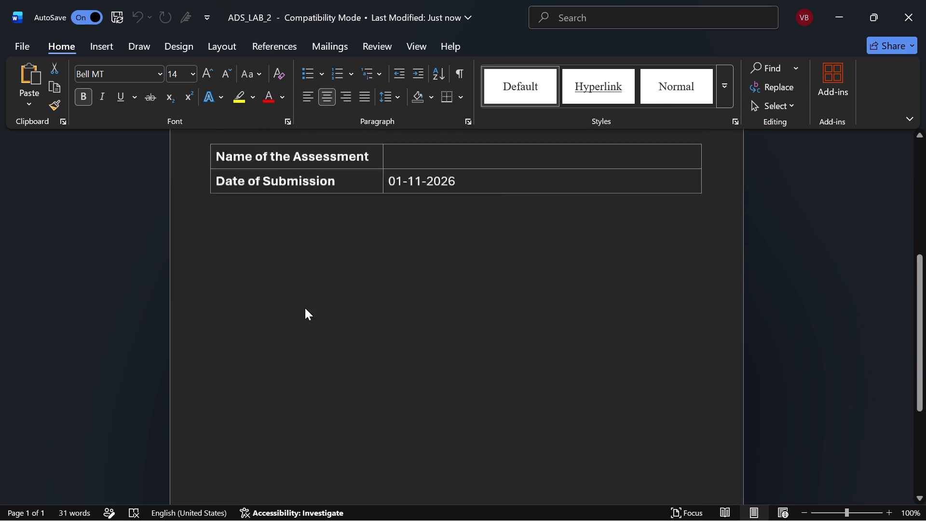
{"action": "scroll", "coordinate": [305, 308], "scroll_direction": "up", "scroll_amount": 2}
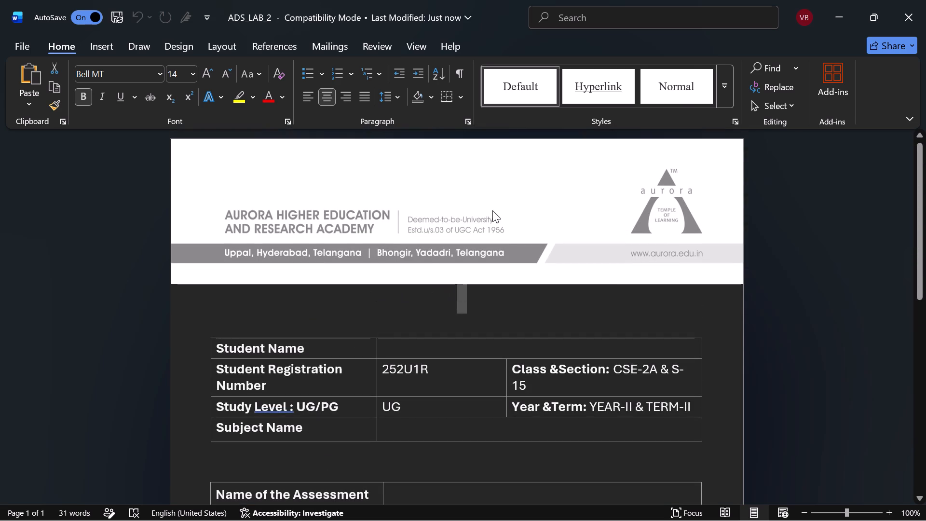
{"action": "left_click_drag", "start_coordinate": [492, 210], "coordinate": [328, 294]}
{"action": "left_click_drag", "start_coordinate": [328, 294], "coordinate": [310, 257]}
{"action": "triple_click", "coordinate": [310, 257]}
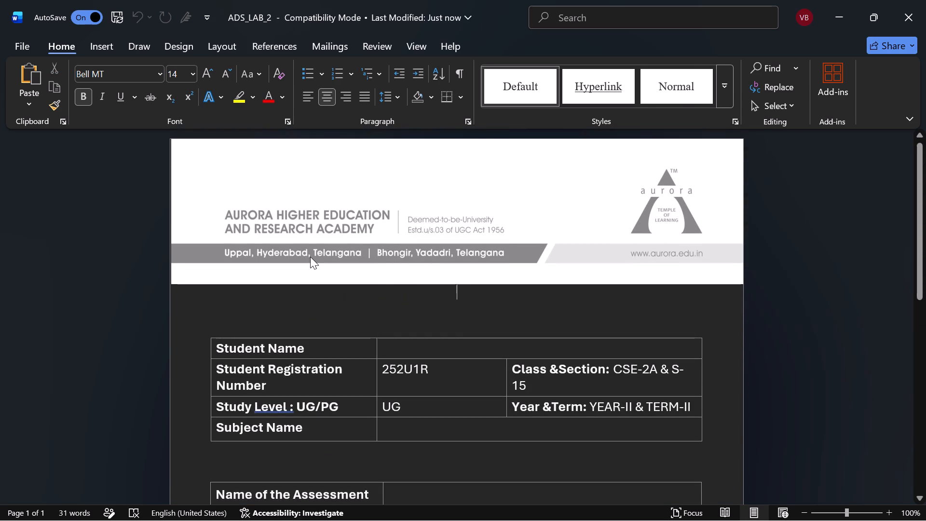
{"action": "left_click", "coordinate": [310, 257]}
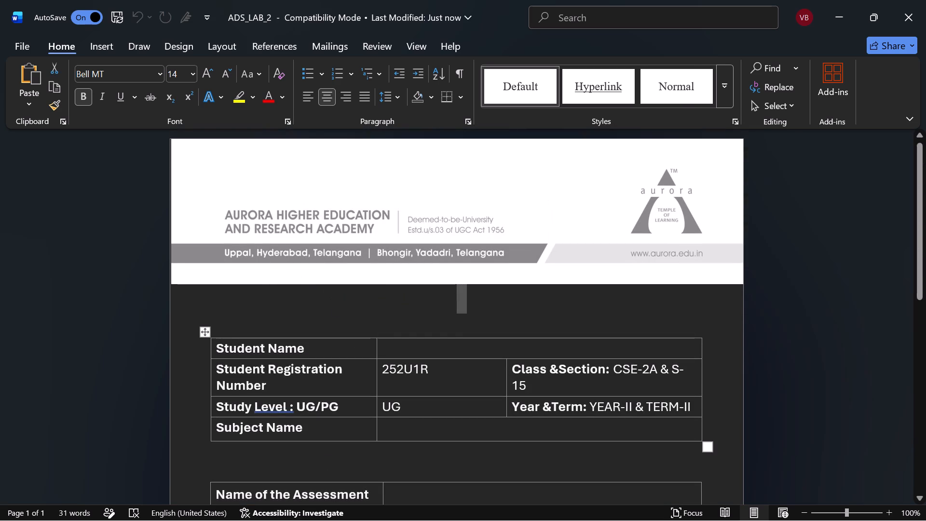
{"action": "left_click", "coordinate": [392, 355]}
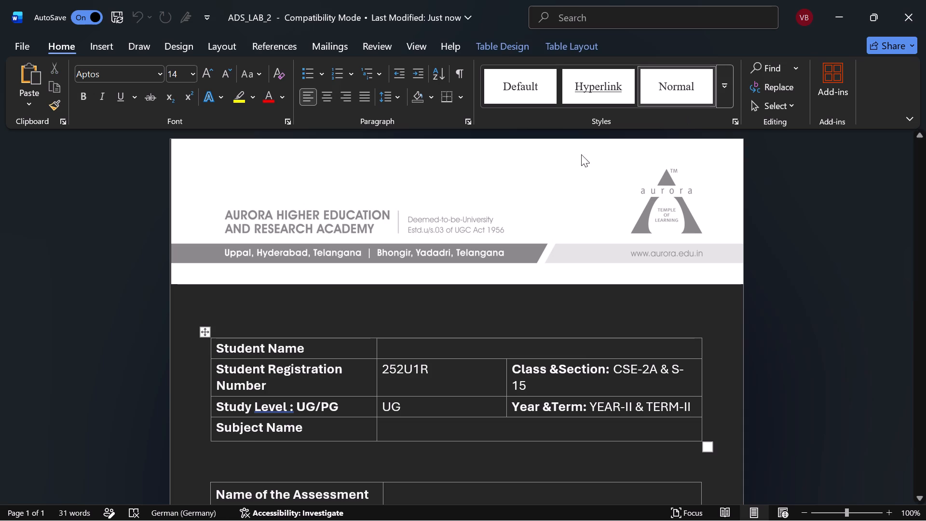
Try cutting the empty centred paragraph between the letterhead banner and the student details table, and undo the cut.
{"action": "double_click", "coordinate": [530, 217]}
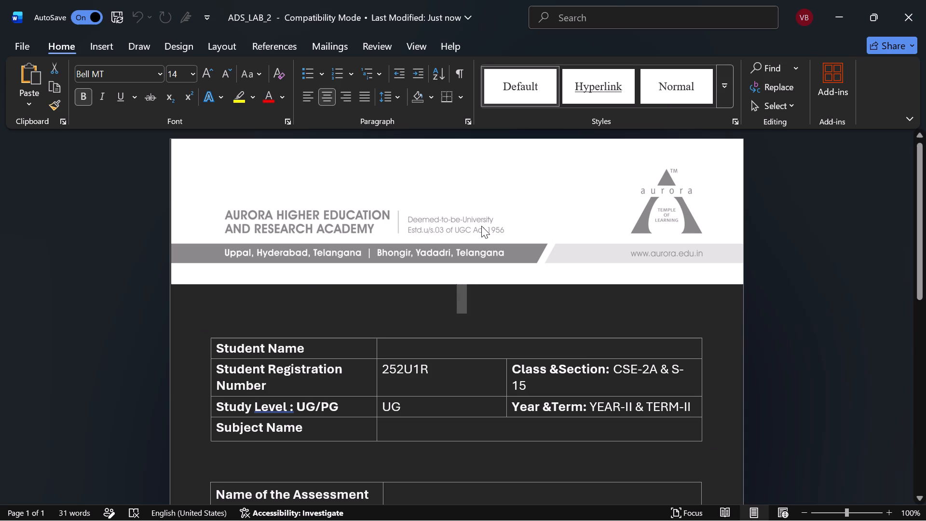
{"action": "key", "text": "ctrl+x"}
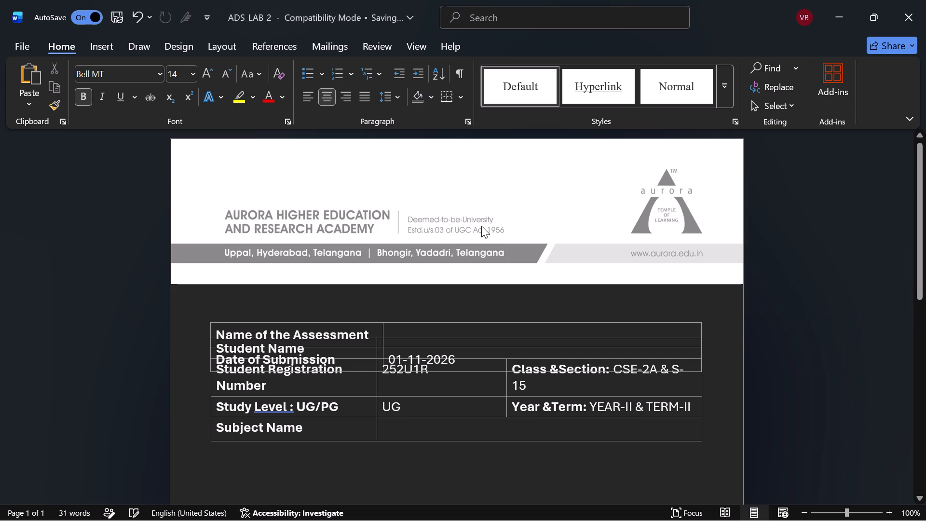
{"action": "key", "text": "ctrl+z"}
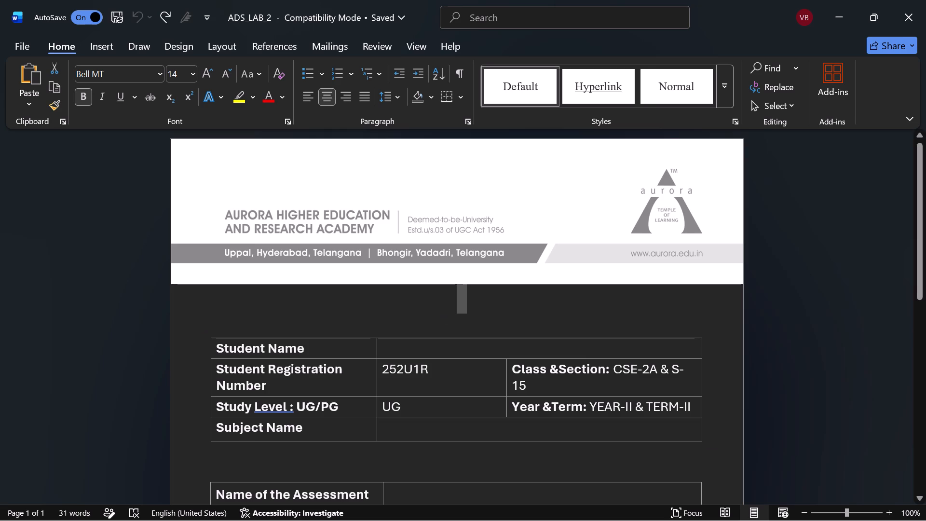
Look at the assessment name and submission date table on the ADS_LAB_2 cover page.
{"action": "scroll", "coordinate": [451, 376], "scroll_direction": "down", "scroll_amount": 1}
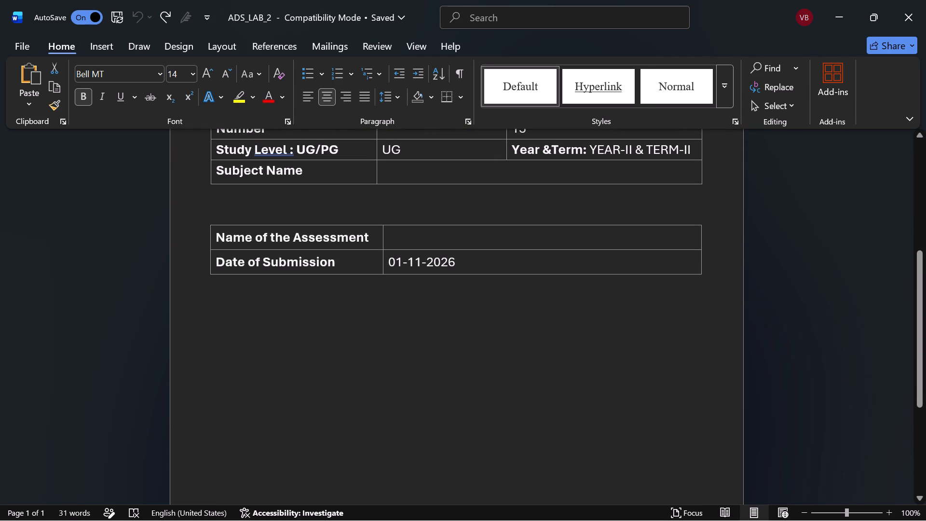
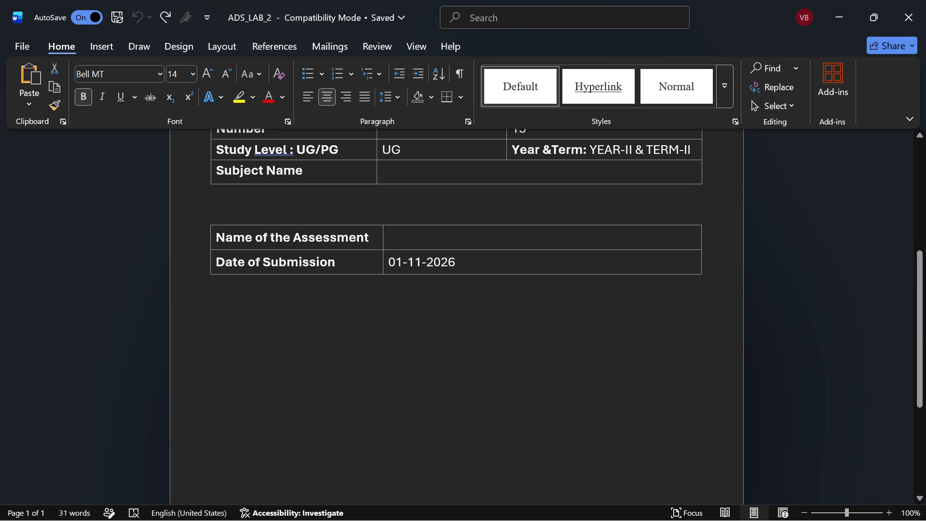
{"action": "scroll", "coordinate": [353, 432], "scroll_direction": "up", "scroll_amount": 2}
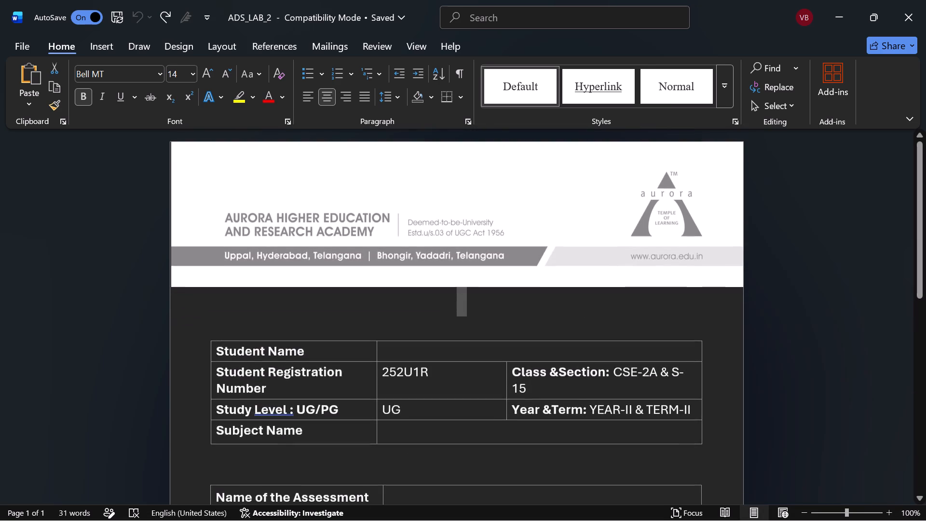
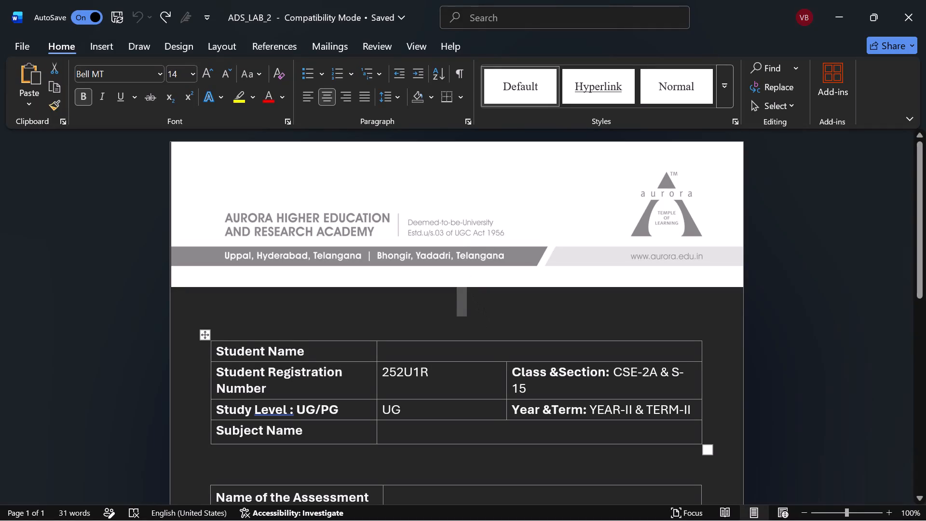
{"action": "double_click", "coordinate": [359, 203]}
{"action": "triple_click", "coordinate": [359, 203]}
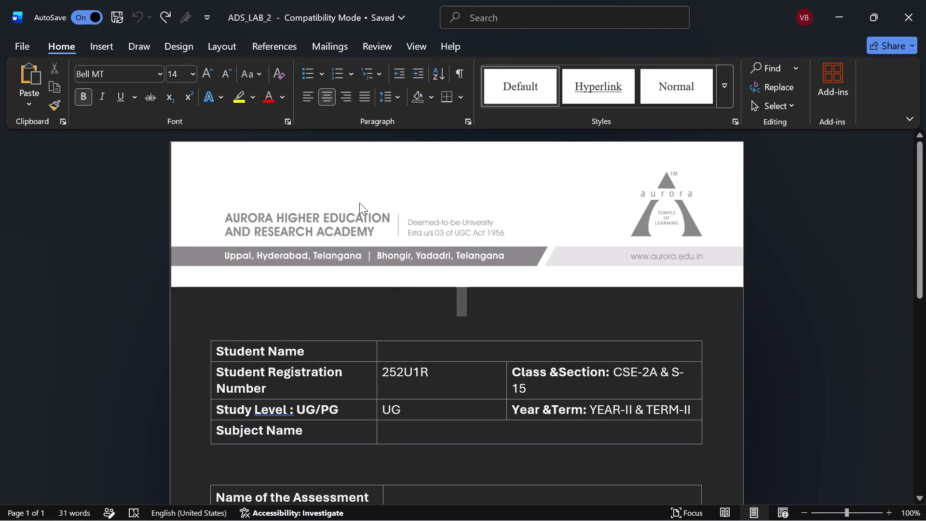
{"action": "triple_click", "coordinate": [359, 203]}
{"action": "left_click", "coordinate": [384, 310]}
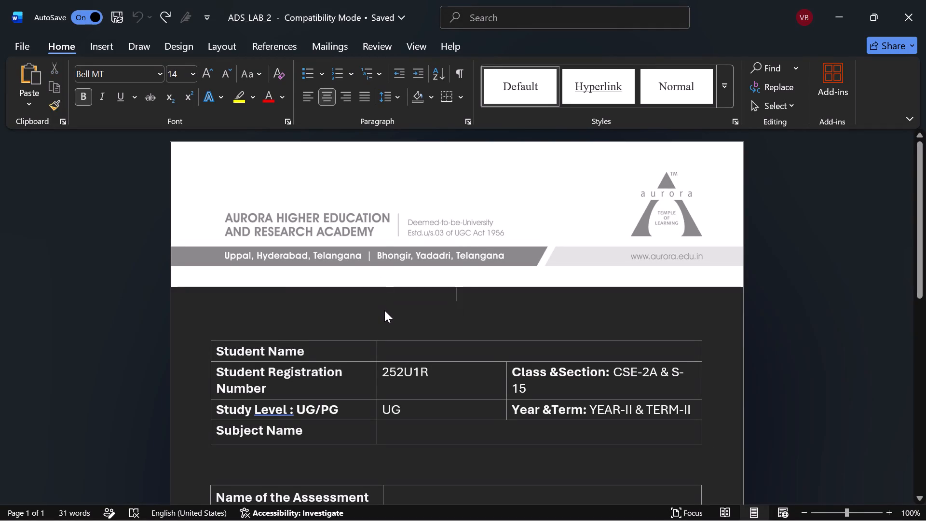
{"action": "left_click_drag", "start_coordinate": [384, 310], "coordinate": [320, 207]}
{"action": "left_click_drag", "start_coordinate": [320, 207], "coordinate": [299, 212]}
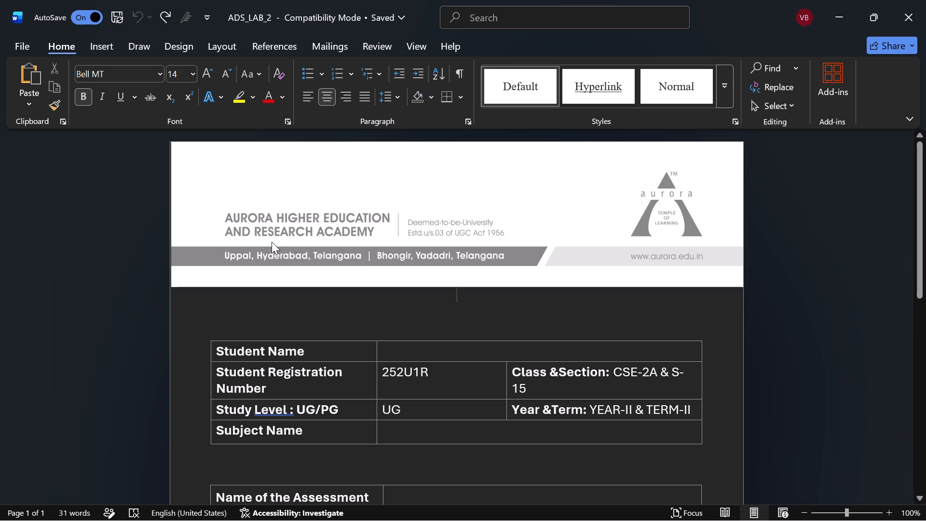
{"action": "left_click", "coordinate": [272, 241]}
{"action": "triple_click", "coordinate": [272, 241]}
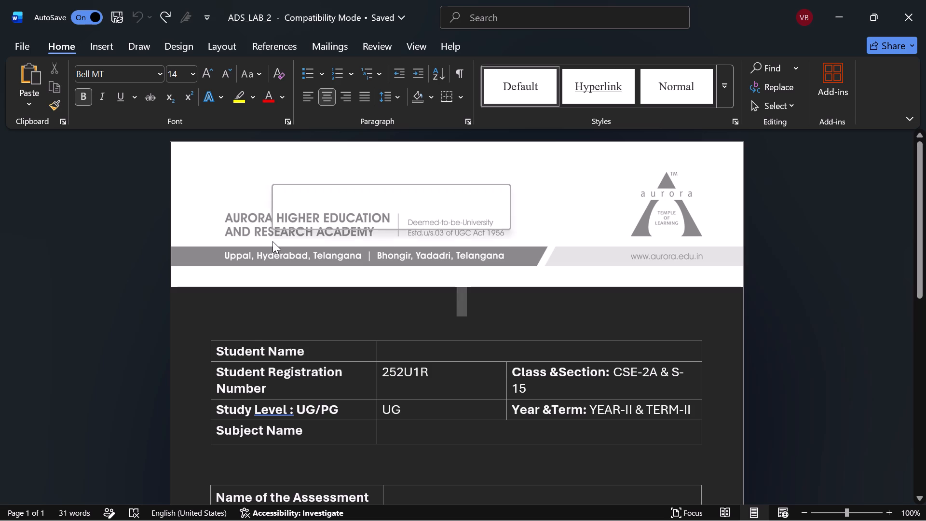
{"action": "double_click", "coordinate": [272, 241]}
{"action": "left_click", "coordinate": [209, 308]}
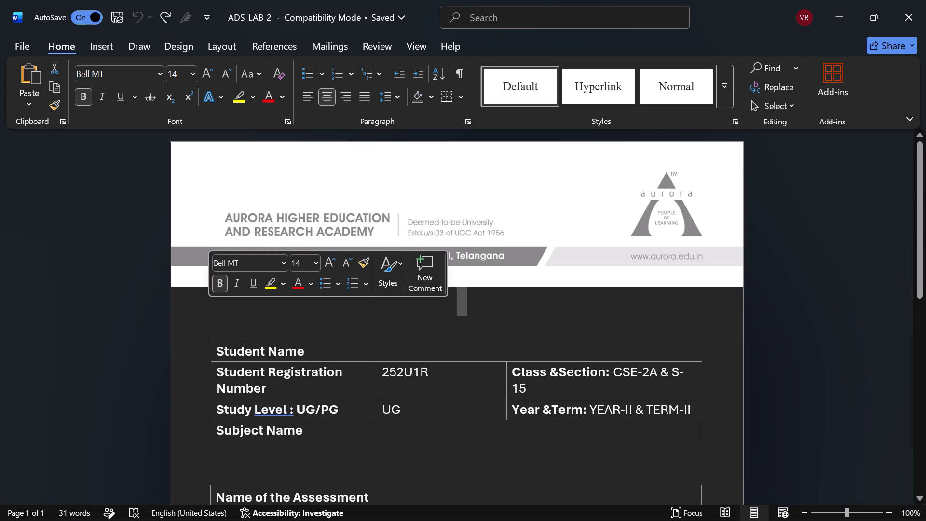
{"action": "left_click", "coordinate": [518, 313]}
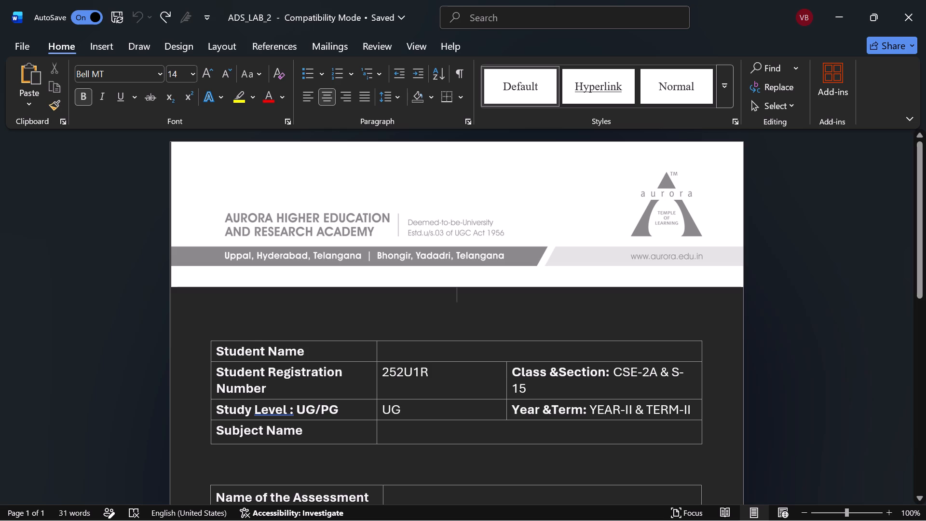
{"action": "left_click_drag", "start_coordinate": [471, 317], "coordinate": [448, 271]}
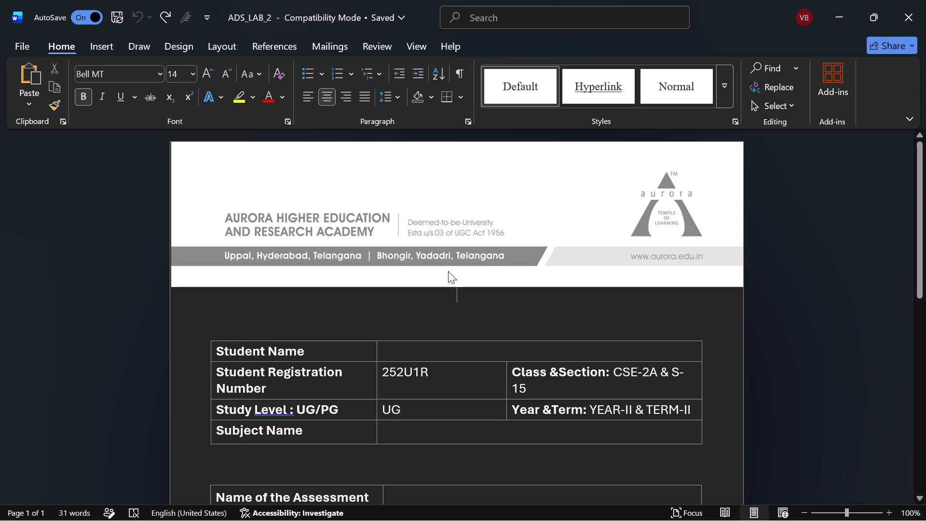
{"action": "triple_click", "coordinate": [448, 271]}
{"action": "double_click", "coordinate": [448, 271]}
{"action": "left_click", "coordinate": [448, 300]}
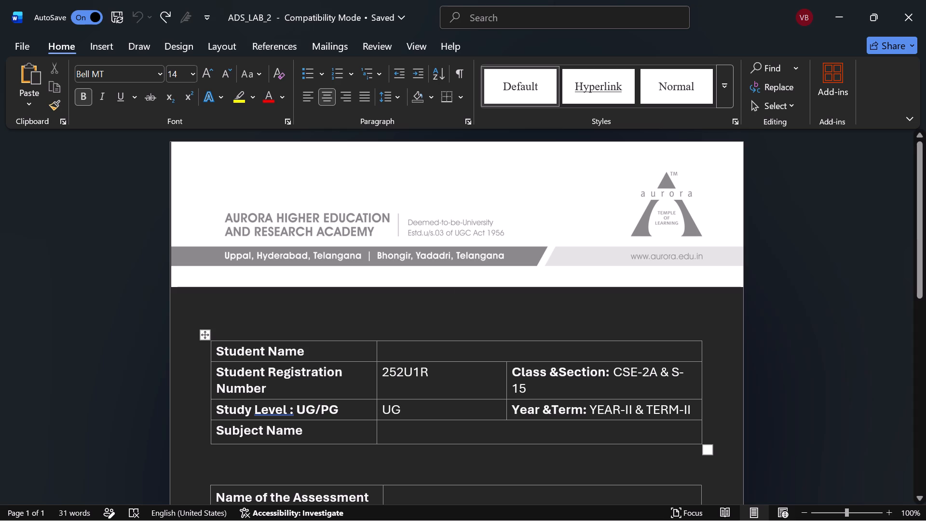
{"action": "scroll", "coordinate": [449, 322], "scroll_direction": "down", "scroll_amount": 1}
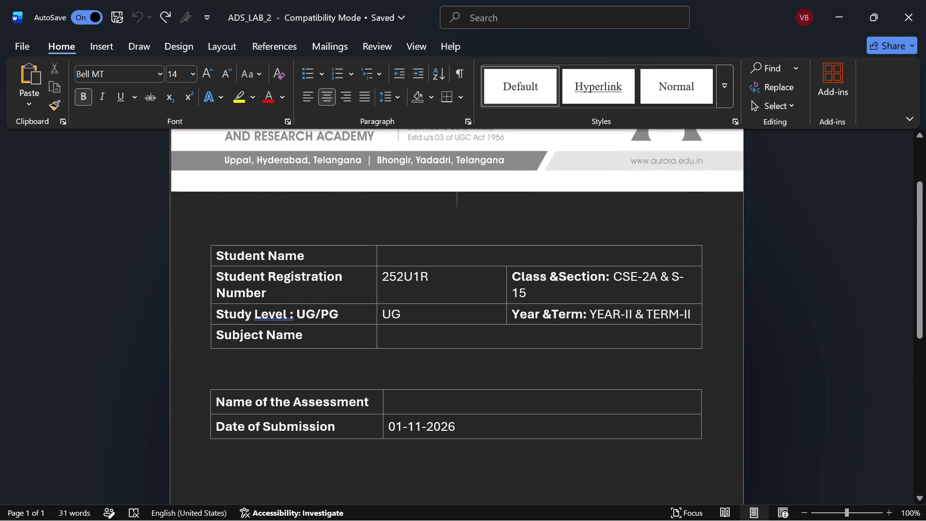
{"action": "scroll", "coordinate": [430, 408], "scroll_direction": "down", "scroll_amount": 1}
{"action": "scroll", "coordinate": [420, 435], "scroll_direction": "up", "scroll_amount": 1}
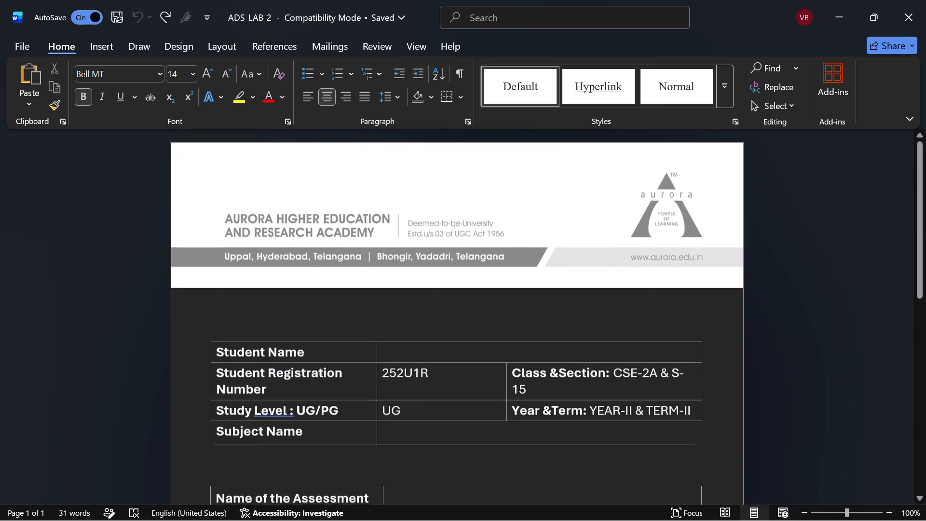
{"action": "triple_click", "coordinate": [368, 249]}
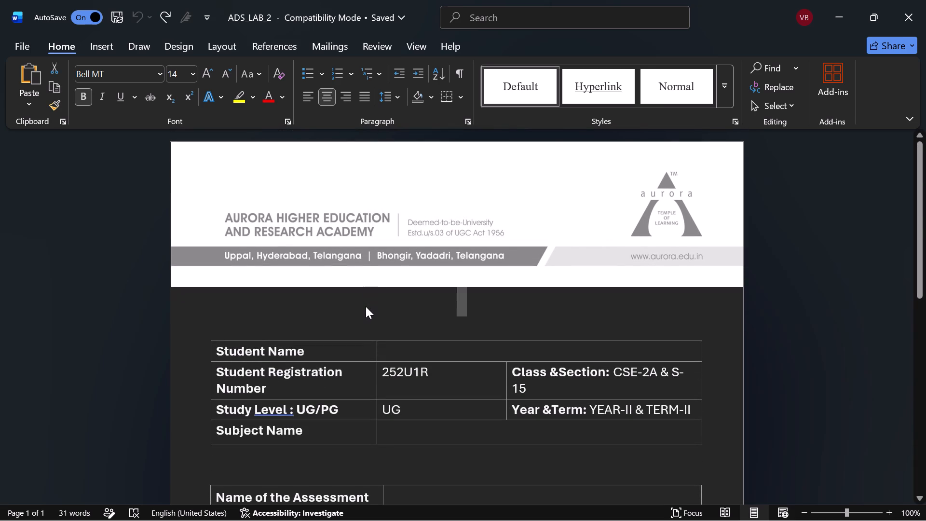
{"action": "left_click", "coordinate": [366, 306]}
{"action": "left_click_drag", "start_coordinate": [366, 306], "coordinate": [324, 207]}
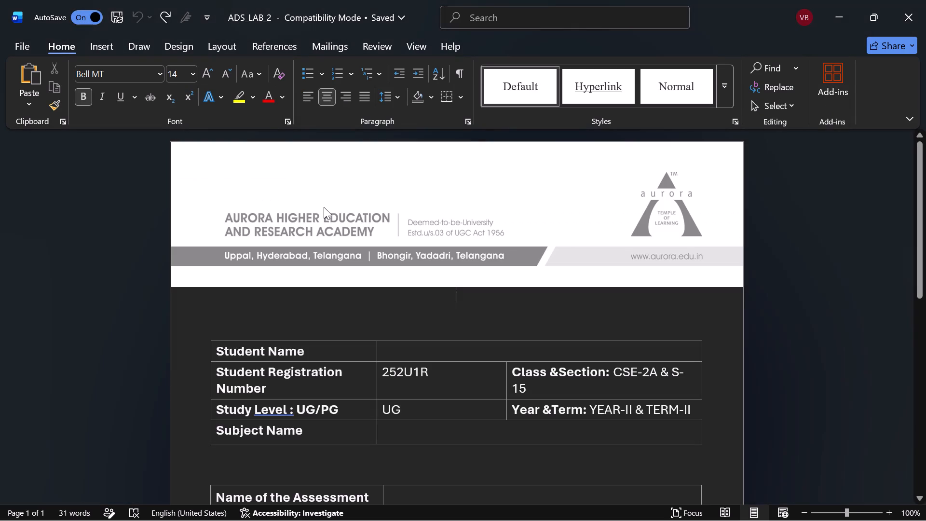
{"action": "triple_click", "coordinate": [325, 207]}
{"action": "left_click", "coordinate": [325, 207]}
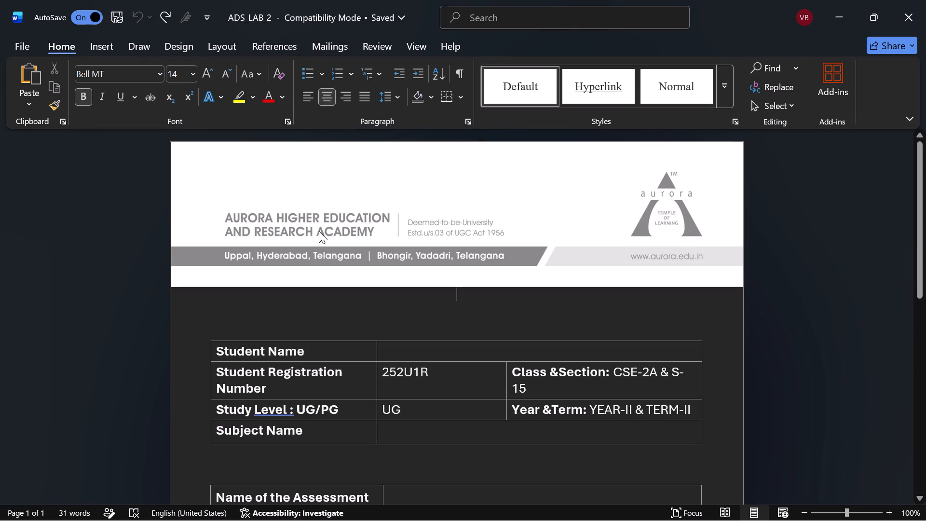
Open the page header, cut and re-paste the Aurora letterhead banner picture, and place it flush with the page's top edge.
{"action": "triple_click", "coordinate": [227, 169]}
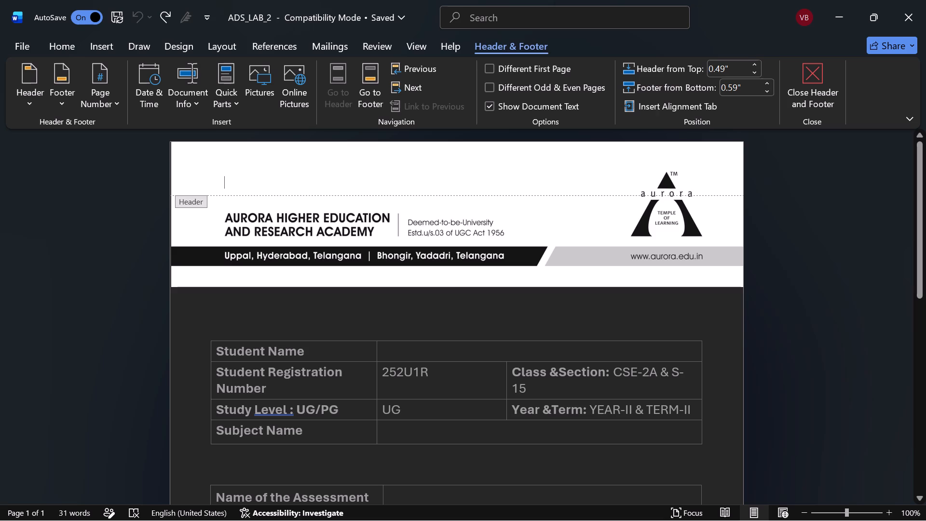
{"action": "left_click", "coordinate": [241, 214]}
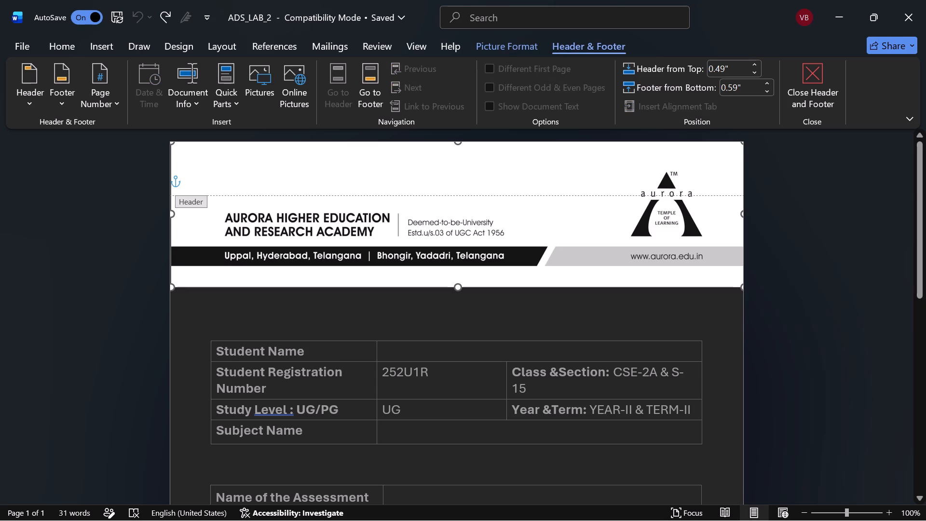
{"action": "key", "text": "ctrl+c"}
{"action": "key", "text": "ctrl+x"}
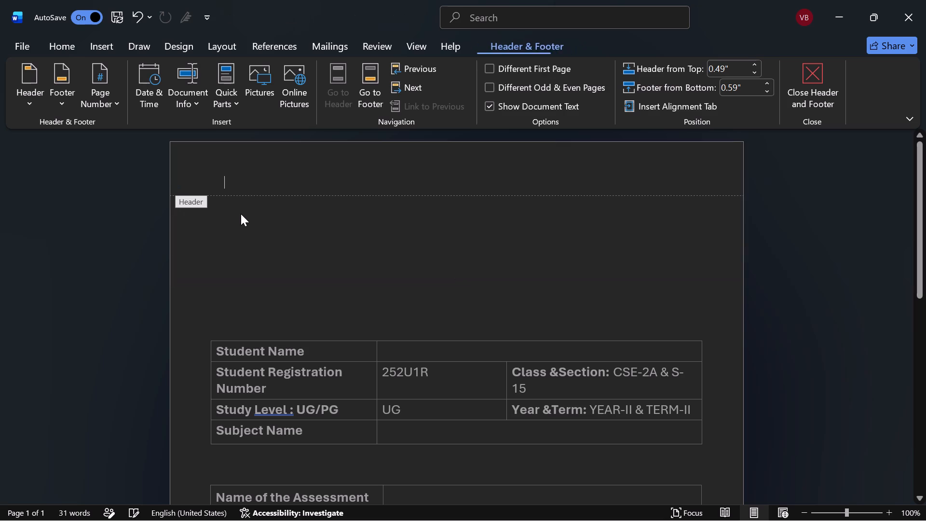
{"action": "key", "text": "ctrl+v"}
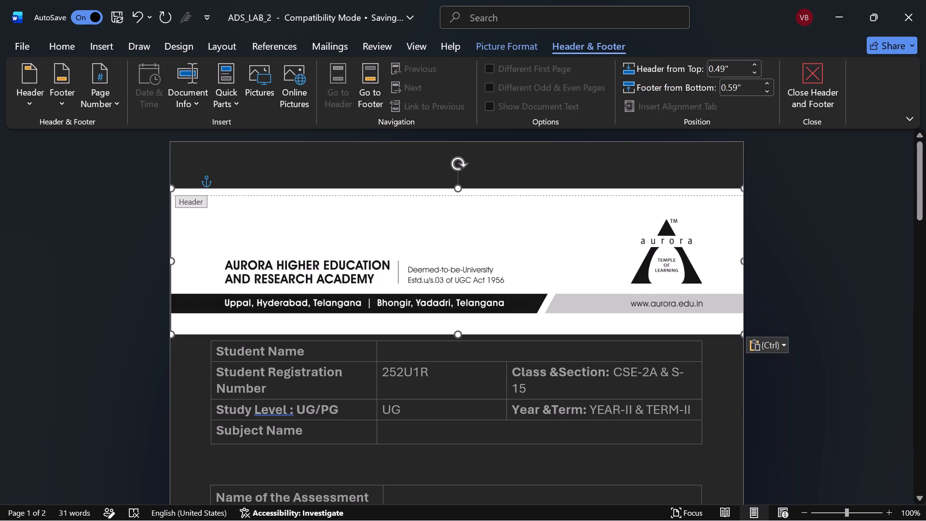
{"action": "left_click_drag", "start_coordinate": [456, 211], "coordinate": [436, 162]}
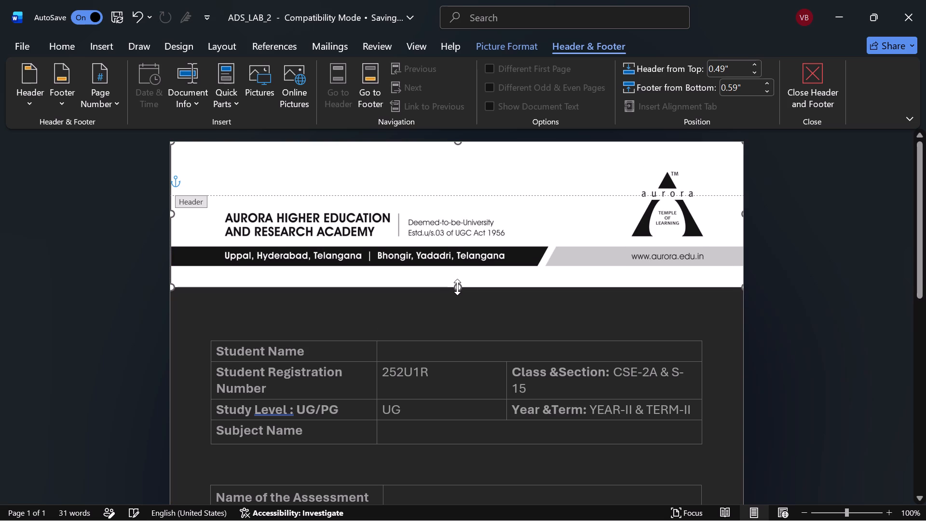
Reduce the banner's height so it ends at the header boundary, and return to the document body.
{"action": "left_click_drag", "start_coordinate": [457, 287], "coordinate": [453, 194]}
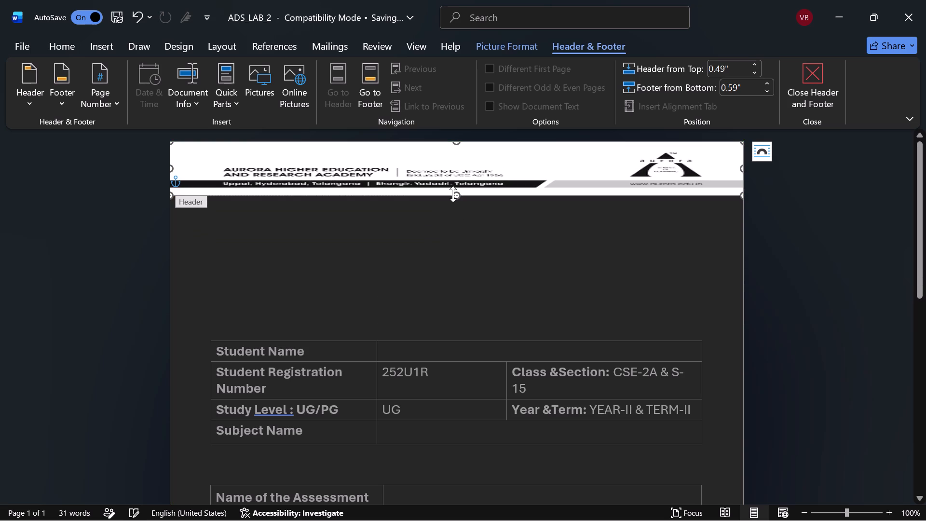
{"action": "left_click", "coordinate": [443, 234]}
{"action": "double_click", "coordinate": [384, 303]}
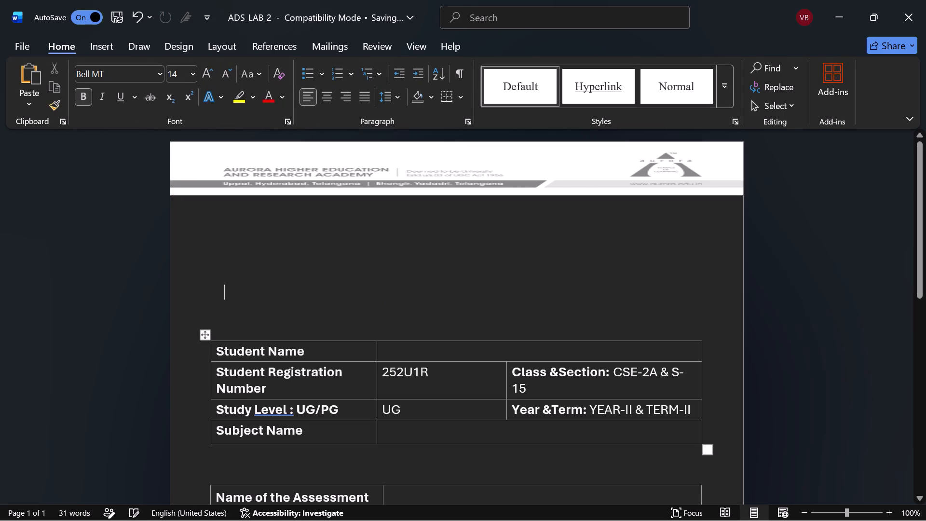
Move the student details table up into the freed space beneath the banner.
{"action": "left_click_drag", "start_coordinate": [205, 334], "coordinate": [201, 240]}
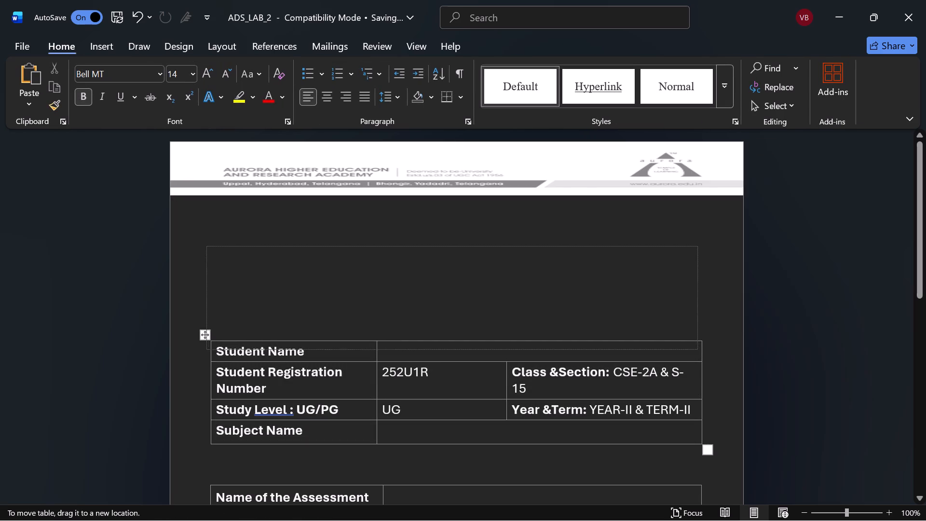
{"action": "left_click_drag", "start_coordinate": [201, 240], "coordinate": [201, 240]}
Move the assessment name and submission date table up to sit just below the student details table, aligned with its left edge.
{"action": "scroll", "coordinate": [237, 416], "scroll_direction": "down", "scroll_amount": 2}
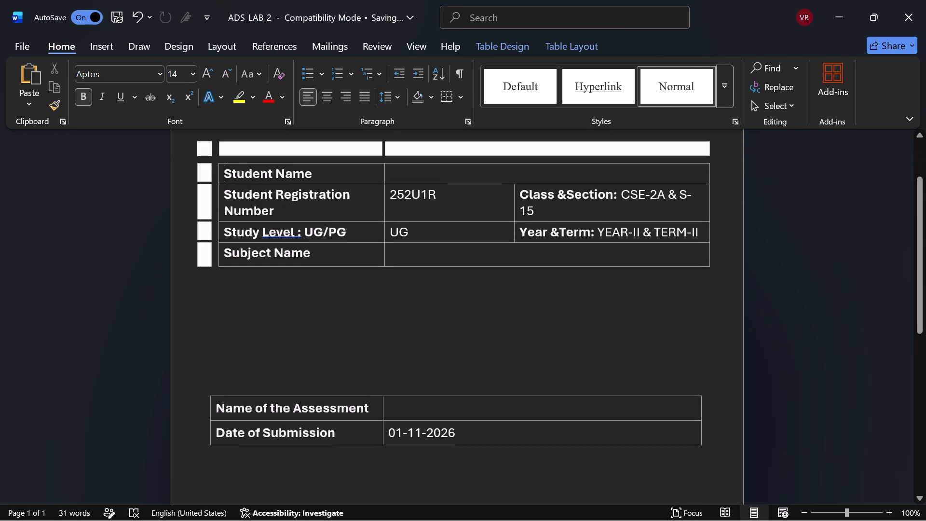
{"action": "left_click", "coordinate": [212, 395]}
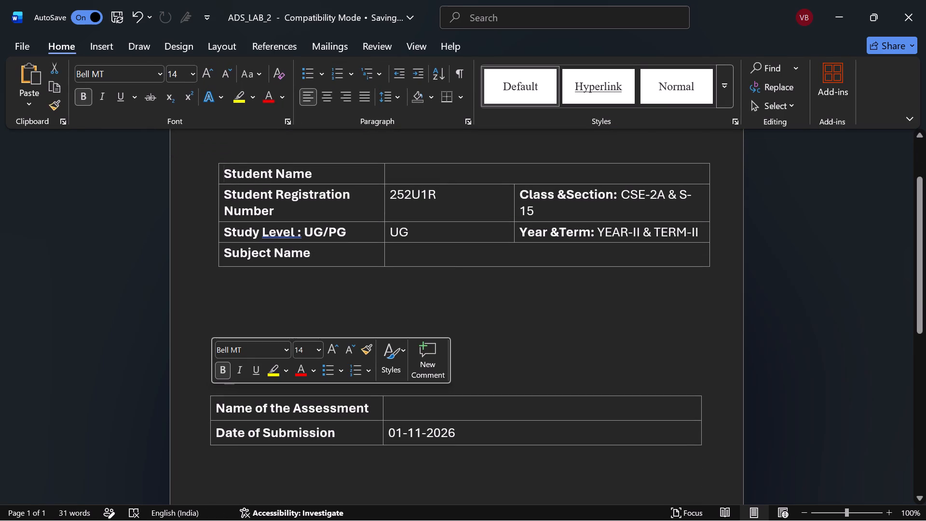
{"action": "left_click_drag", "start_coordinate": [204, 391], "coordinate": [207, 328]}
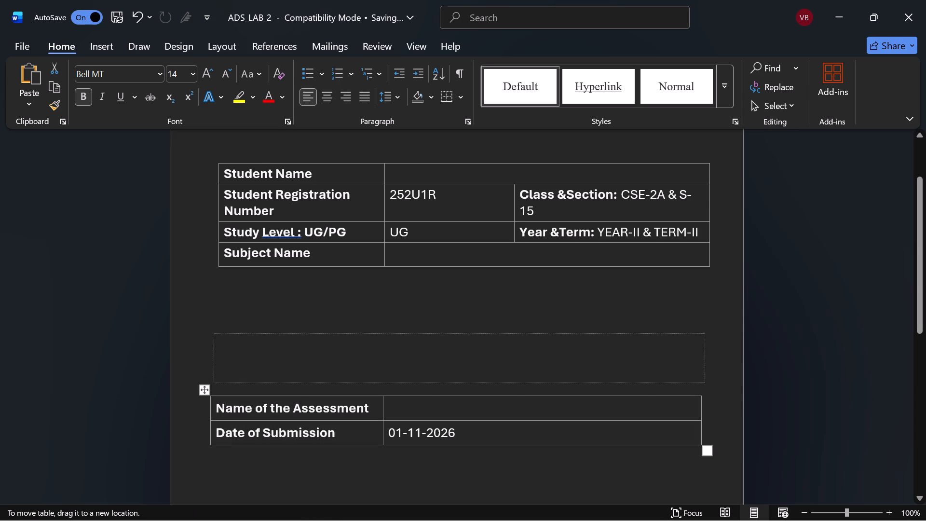
{"action": "left_click_drag", "start_coordinate": [207, 328], "coordinate": [203, 301]}
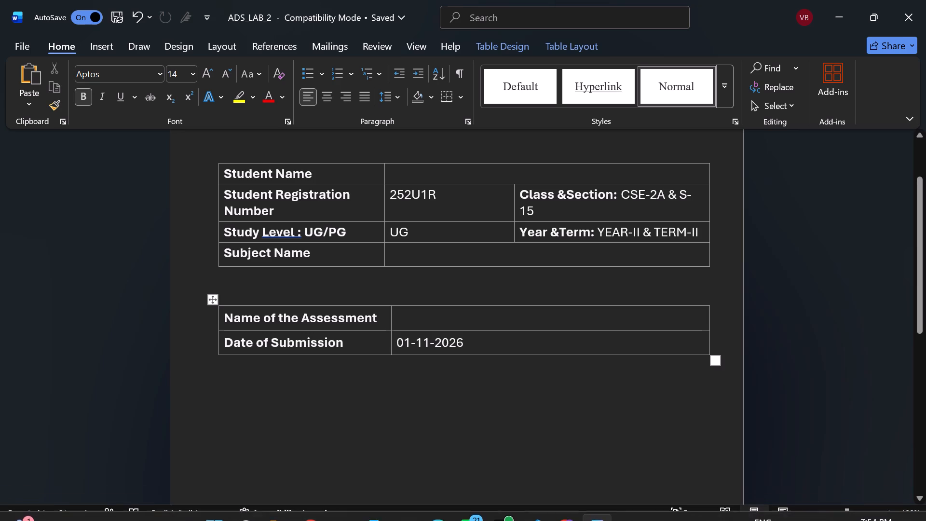
Enter the student's surname in the empty Student Name cell.
{"action": "left_click", "coordinate": [397, 178]}
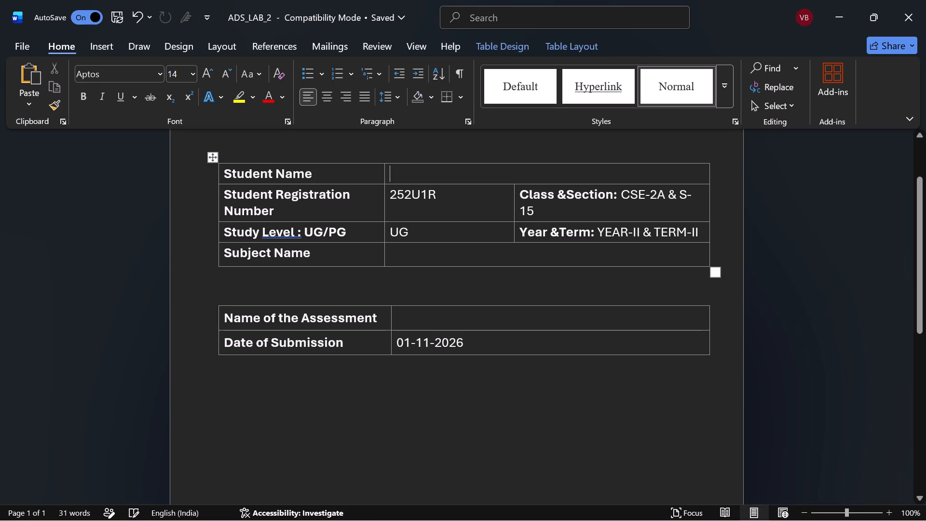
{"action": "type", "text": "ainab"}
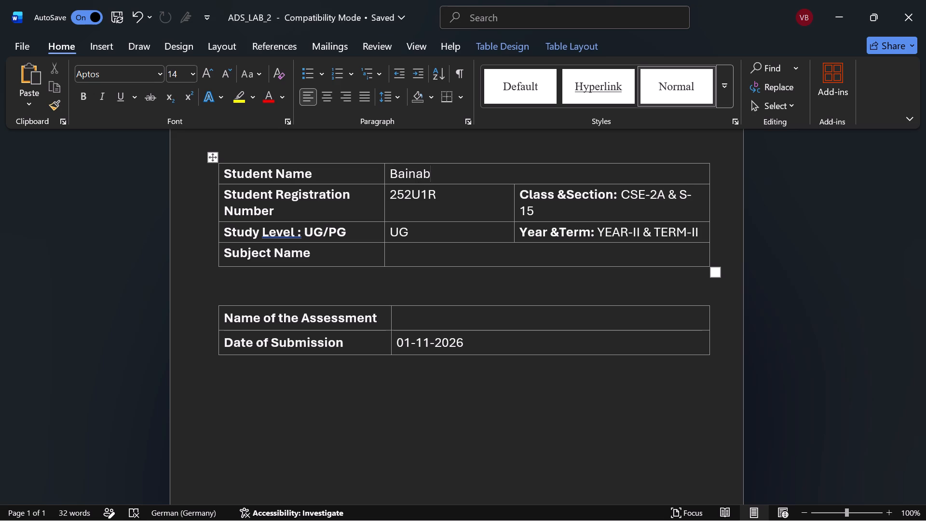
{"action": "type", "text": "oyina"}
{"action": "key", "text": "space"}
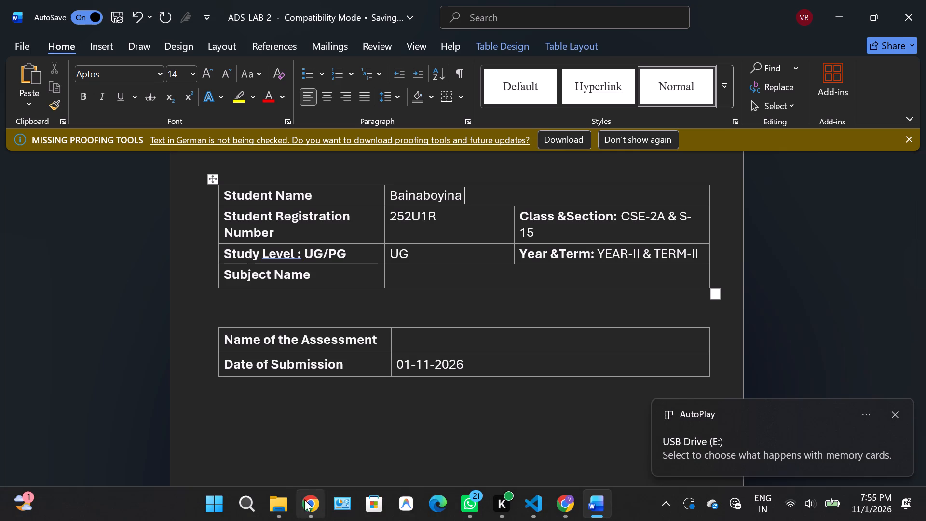
In File Explorer, examine the BDF-Labs folder and its lab subfolders on Local Disk (C:), and close the window.
{"action": "left_click", "coordinate": [285, 503]}
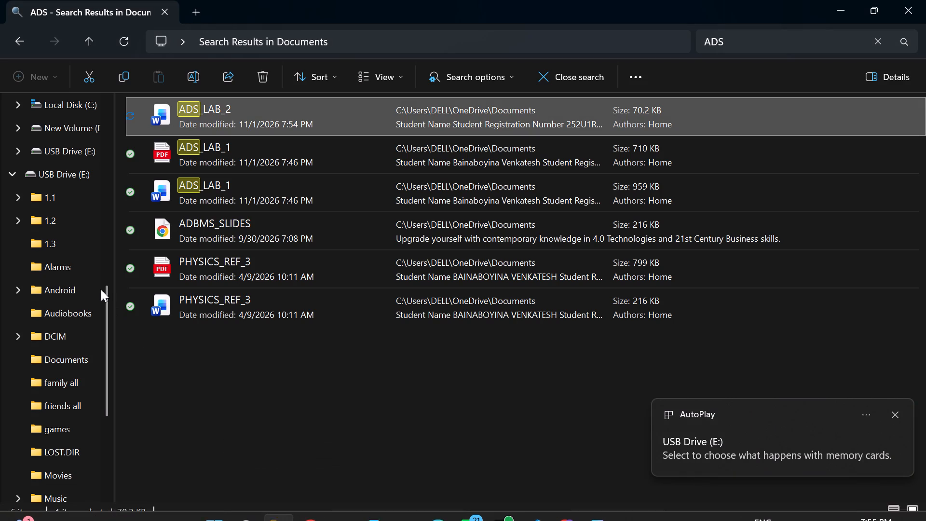
{"action": "scroll", "coordinate": [58, 180], "scroll_direction": "up", "scroll_amount": 1}
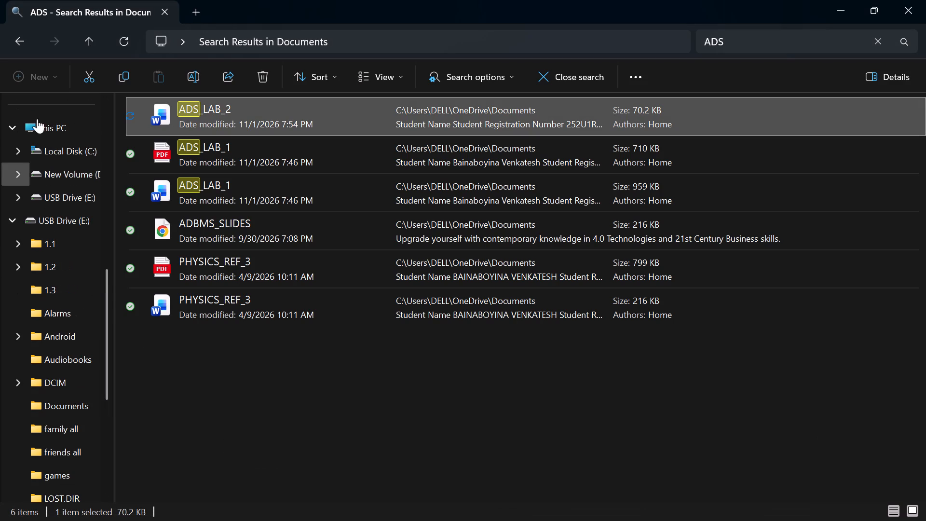
{"action": "double_click", "coordinate": [43, 127]}
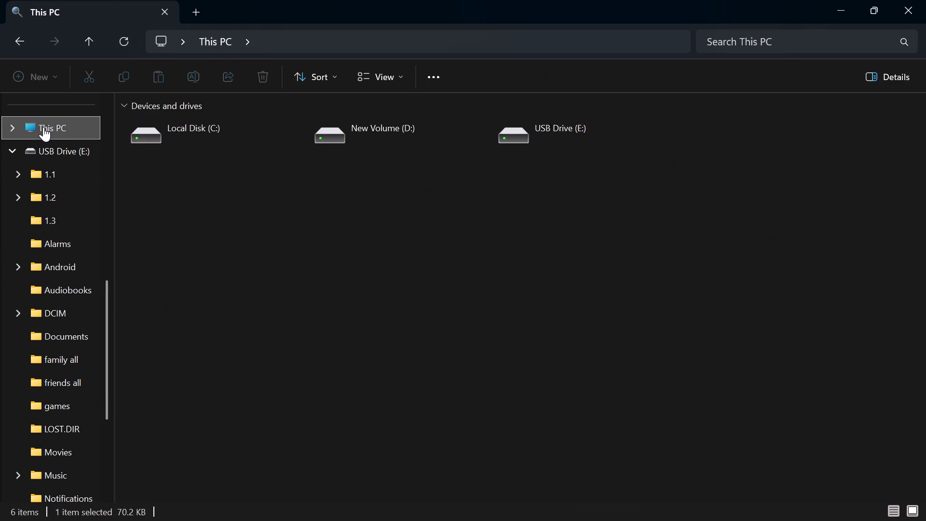
{"action": "double_click", "coordinate": [169, 138]}
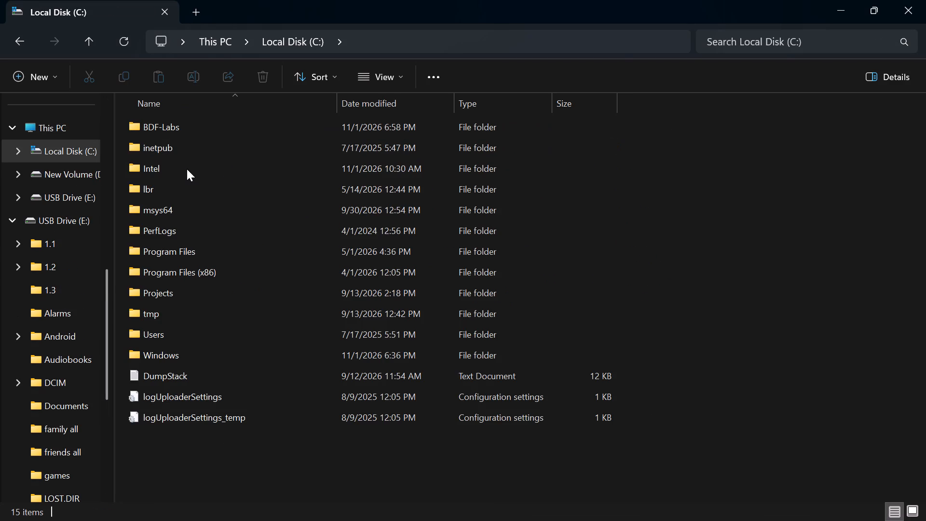
{"action": "double_click", "coordinate": [167, 125]}
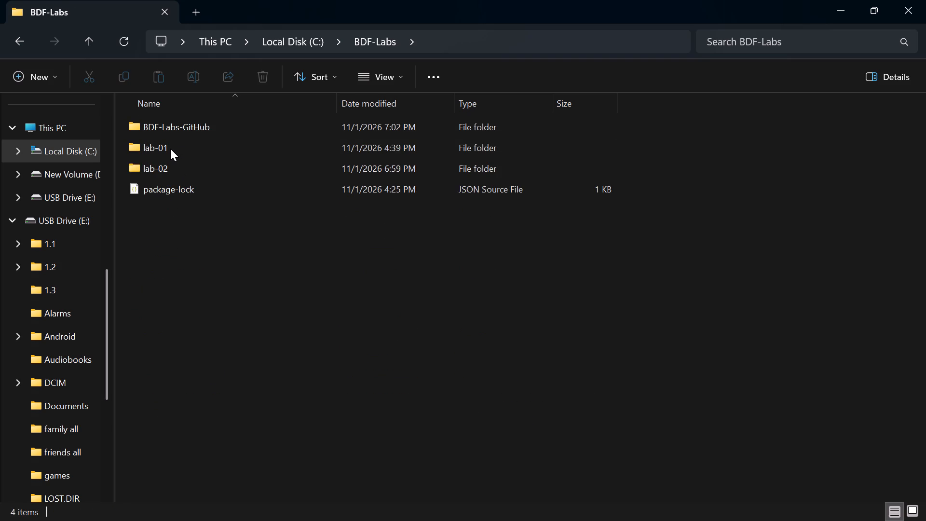
{"action": "left_click", "coordinate": [170, 149]}
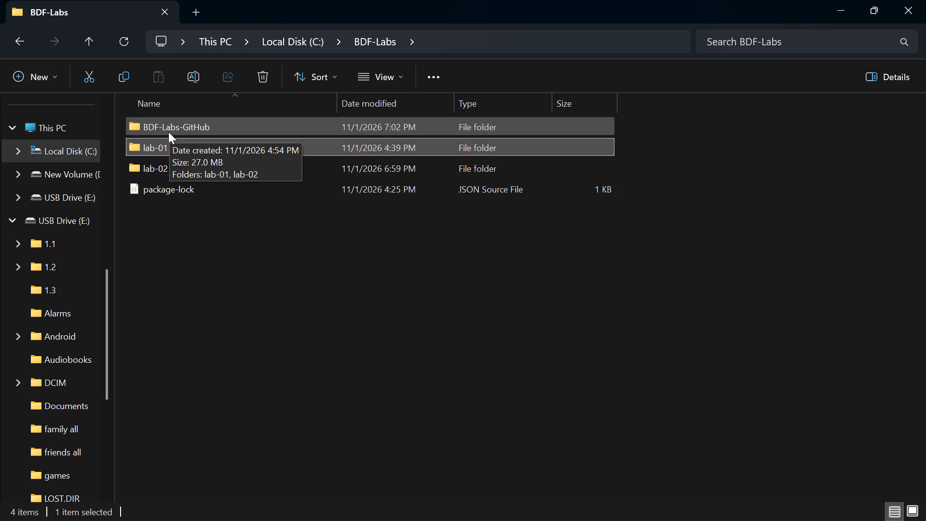
{"action": "left_click", "coordinate": [48, 158]}
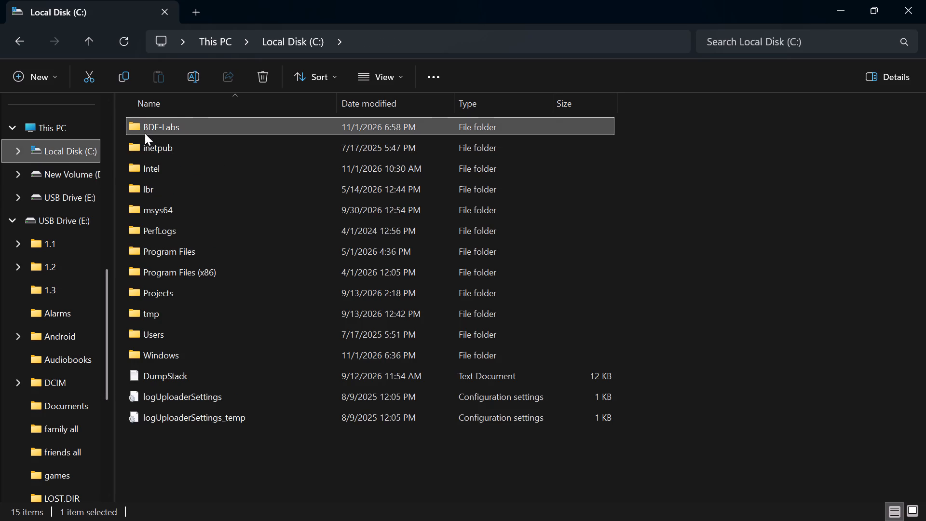
{"action": "left_click", "coordinate": [172, 120]}
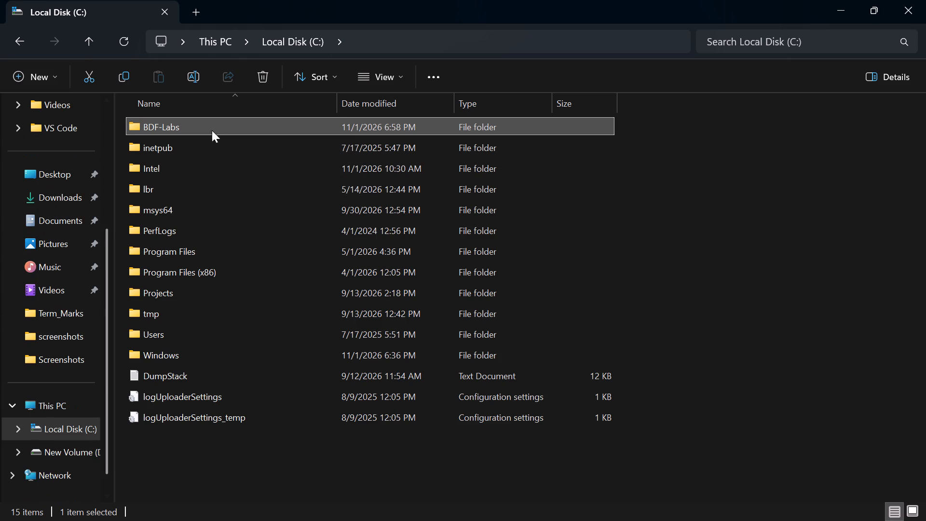
{"action": "left_click", "coordinate": [912, 4]}
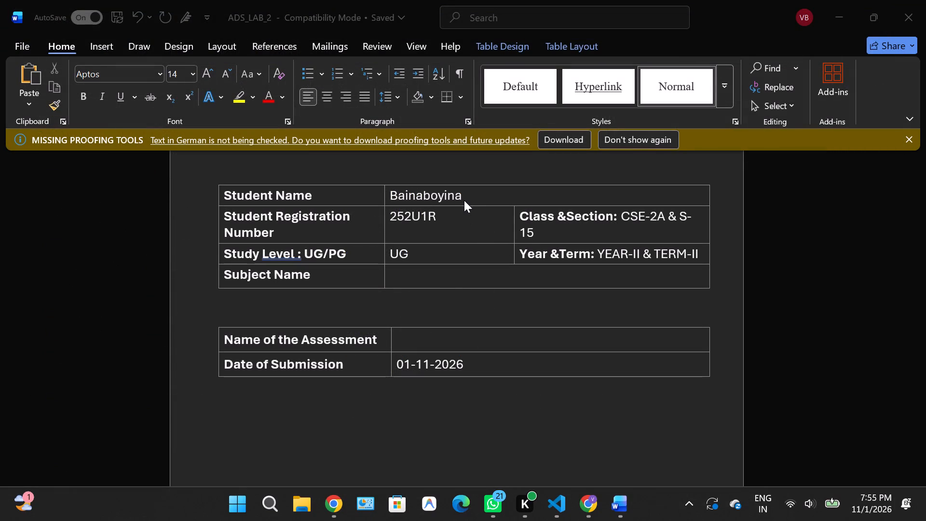
In the ADS_LAB_2 document, complete the student's name with the given name and add the missing digits of the registration number.
{"action": "left_click", "coordinate": [466, 196]}
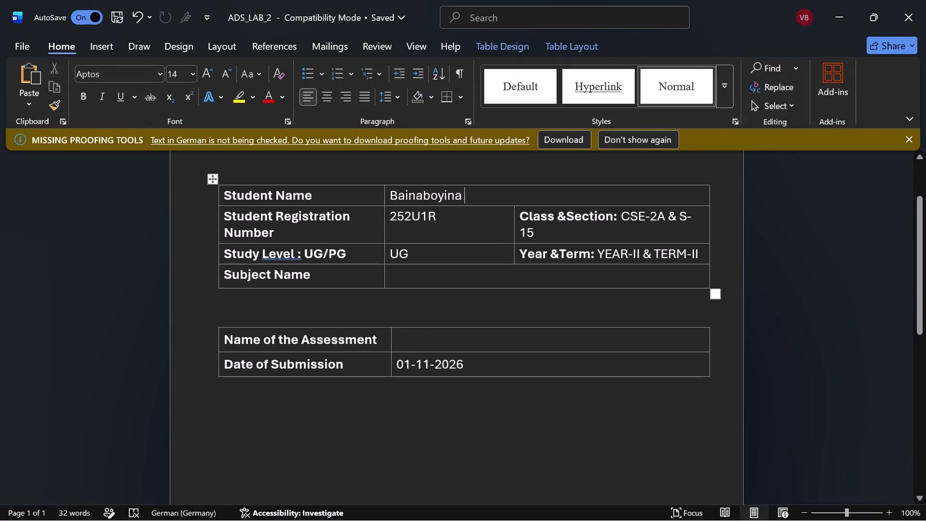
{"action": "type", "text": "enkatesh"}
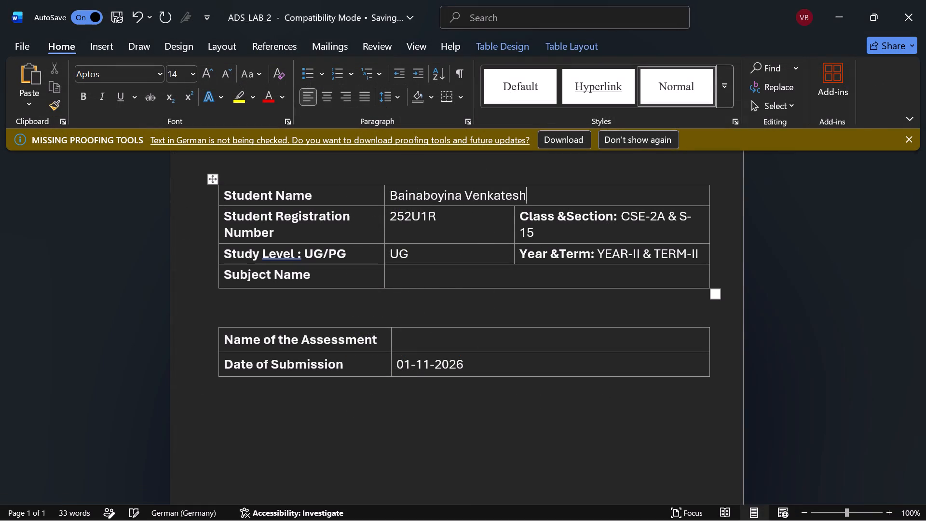
{"action": "left_click", "coordinate": [454, 220]}
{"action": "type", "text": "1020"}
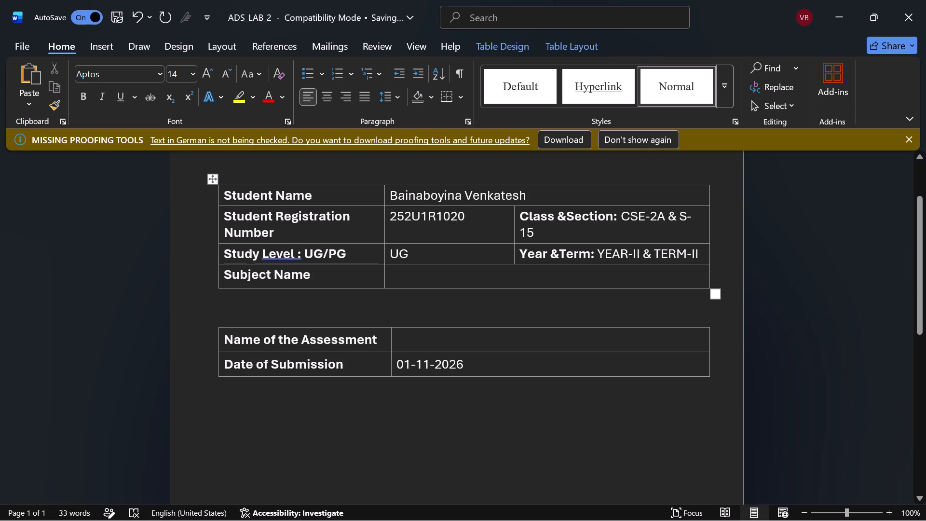
Copy the course title Advanced Data Structures from the Aurora University assessments page in Chrome into the Subject Name cell.
{"action": "left_click", "coordinate": [428, 348]}
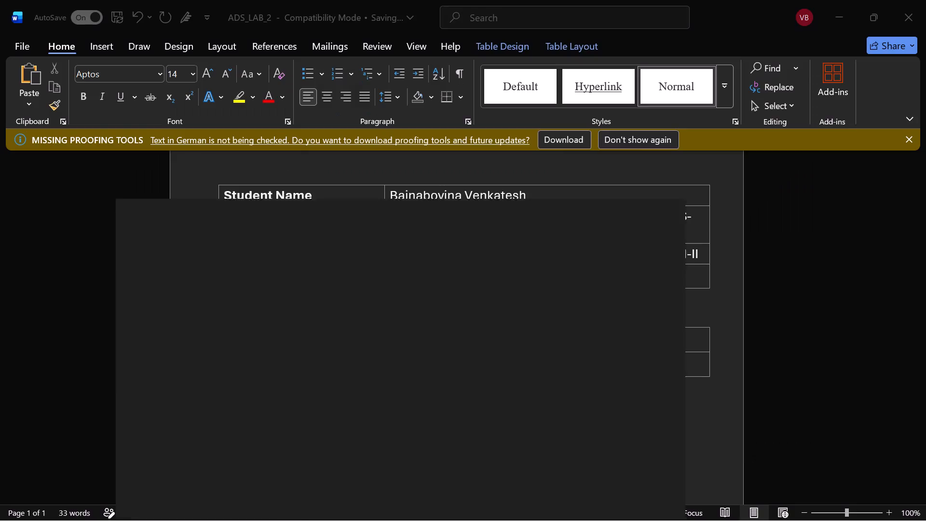
{"action": "left_click", "coordinate": [145, 0]}
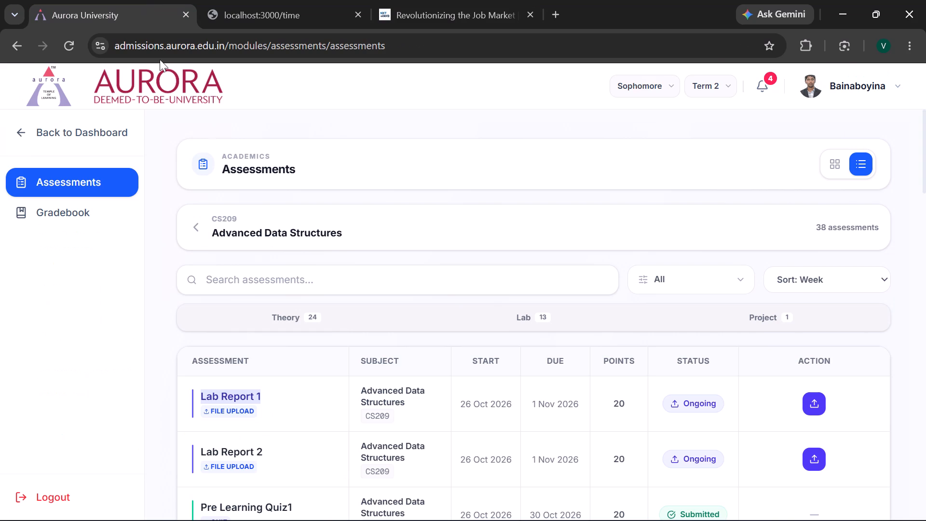
{"action": "left_click_drag", "start_coordinate": [360, 230], "coordinate": [210, 238]}
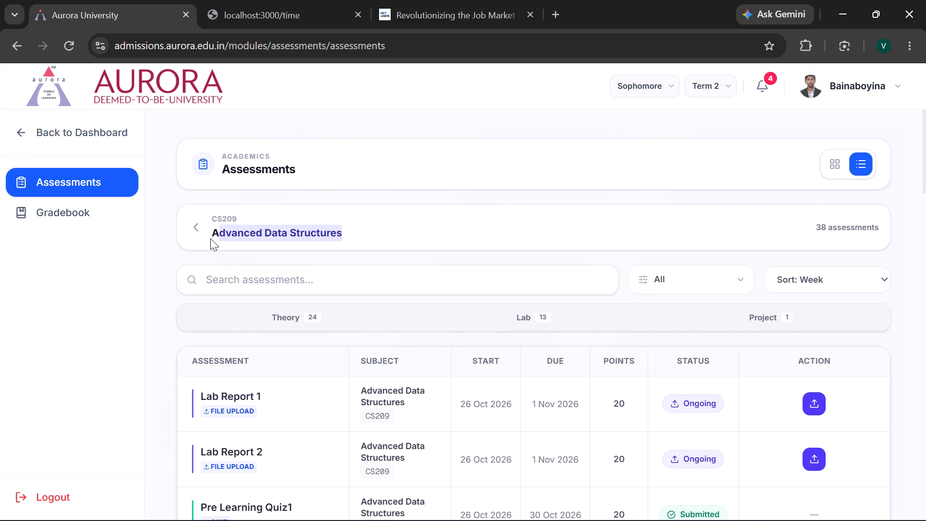
{"action": "left_click_drag", "start_coordinate": [210, 238], "coordinate": [208, 241]}
{"action": "key", "text": "ctrl+c"}
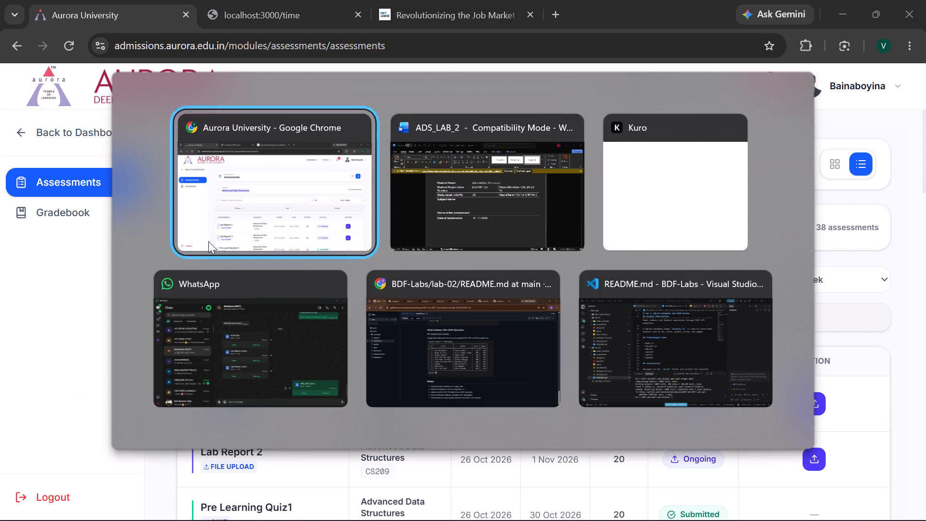
{"action": "key", "text": "ctrl+v"}
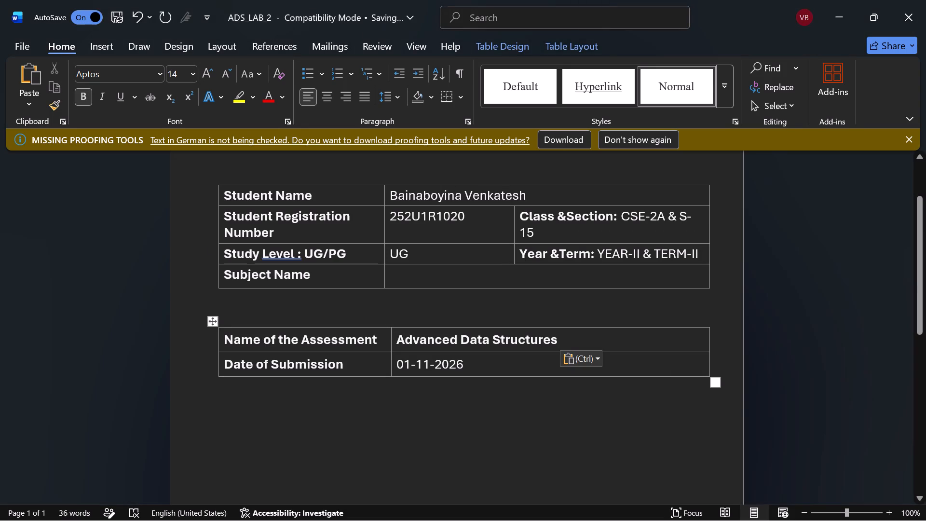
{"action": "key", "text": "ctrl+z"}
{"action": "left_click", "coordinate": [405, 275]}
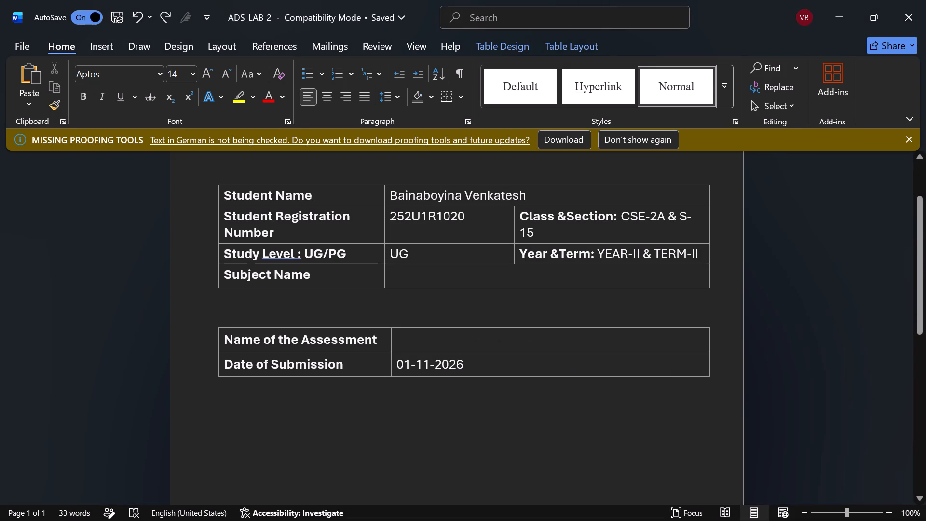
{"action": "key", "text": "ctrl+v"}
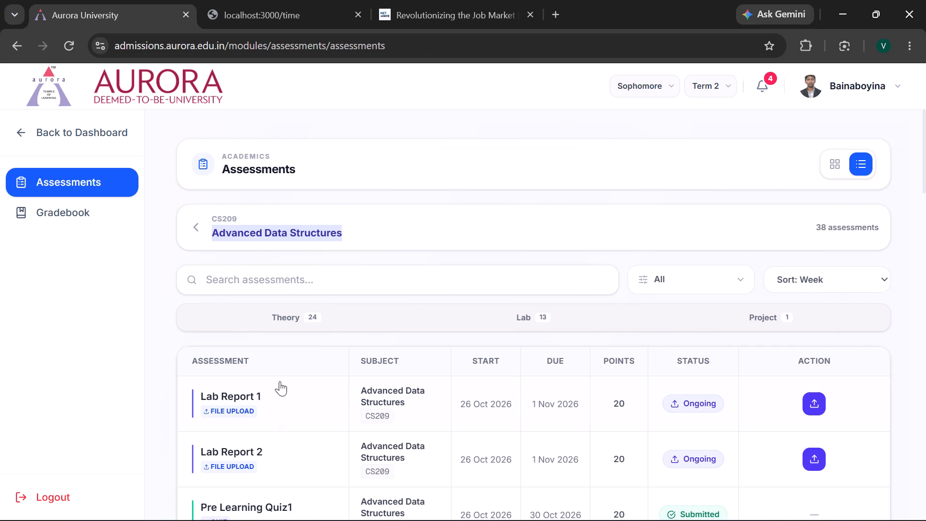
Copy the Lab Report 1 title from its assessment details into the Name of the Assessment cell, changing it to Lab Report 2.
{"action": "left_click", "coordinate": [275, 390]}
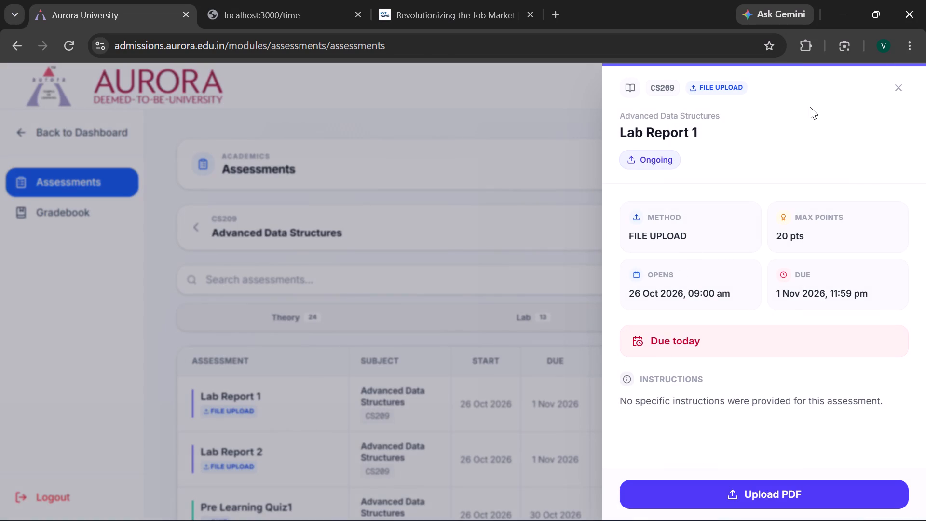
{"action": "left_click_drag", "start_coordinate": [767, 129], "coordinate": [614, 137]}
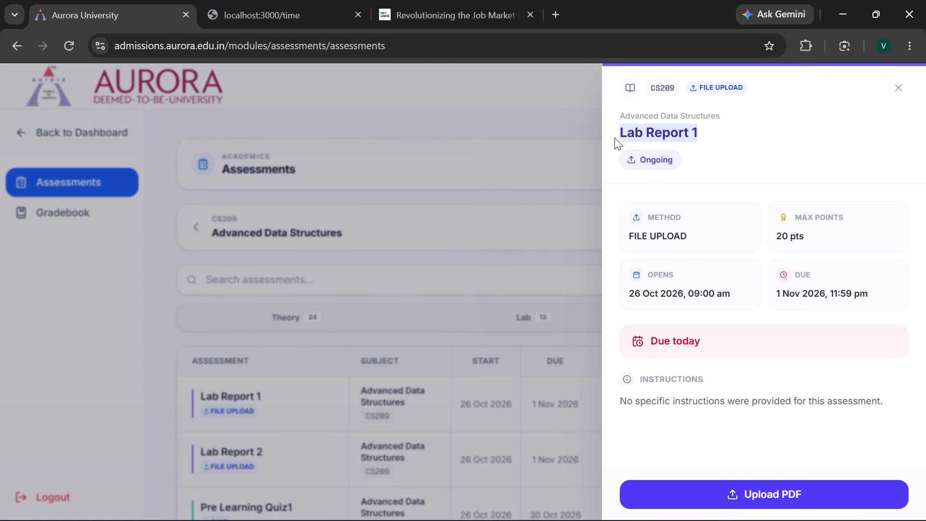
{"action": "key", "text": "ctrl+c"}
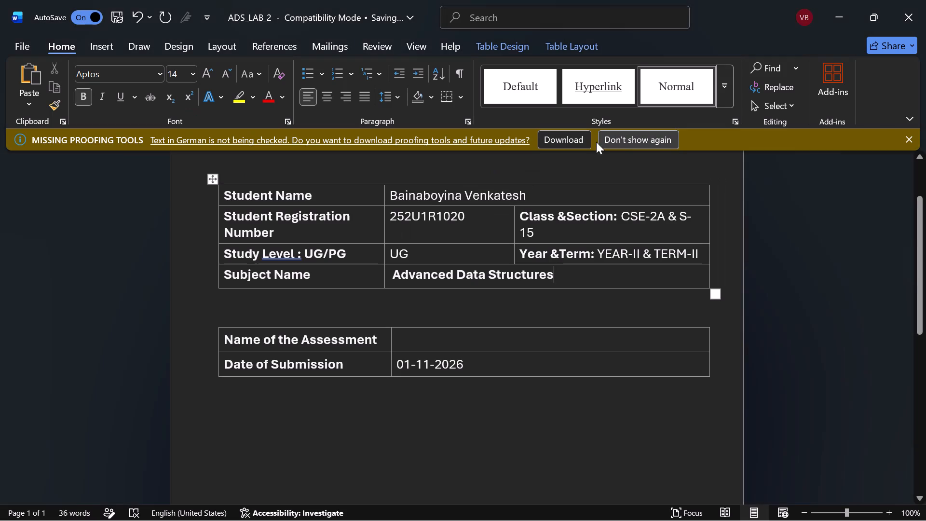
{"action": "left_click", "coordinate": [426, 336]}
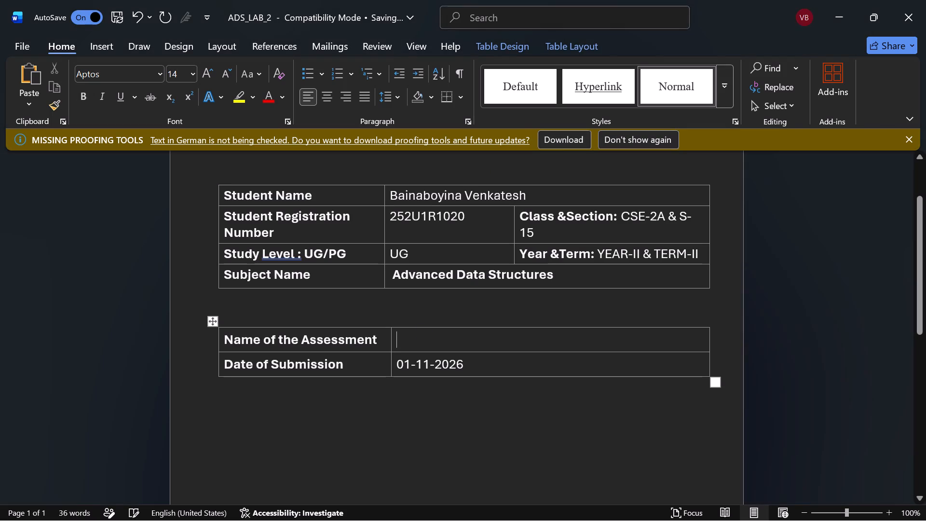
{"action": "key", "text": "ctrl+v"}
{"action": "key", "text": "BackSpace"}
{"action": "key", "text": "BackSpace"}
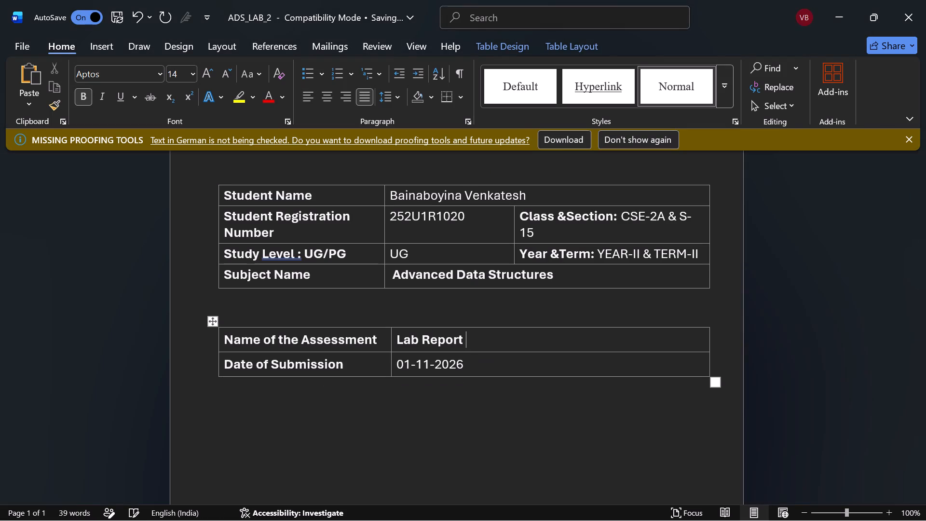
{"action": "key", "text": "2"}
On the learning.ccbp.in site in Chrome, open the Search In Linked List problem from the first Coding Practice in Module II: Linked Lists.
{"action": "scroll", "coordinate": [449, 403], "scroll_direction": "down", "scroll_amount": 2}
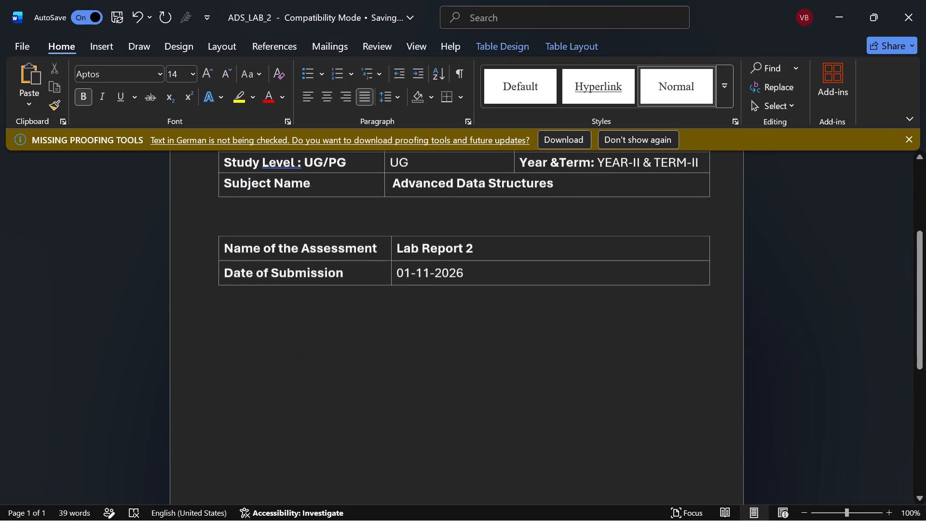
{"action": "scroll", "coordinate": [449, 403], "scroll_direction": "down", "scroll_amount": 1}
{"action": "scroll", "coordinate": [449, 403], "scroll_direction": "up", "scroll_amount": 1}
{"action": "scroll", "coordinate": [386, 322], "scroll_direction": "up", "scroll_amount": 1}
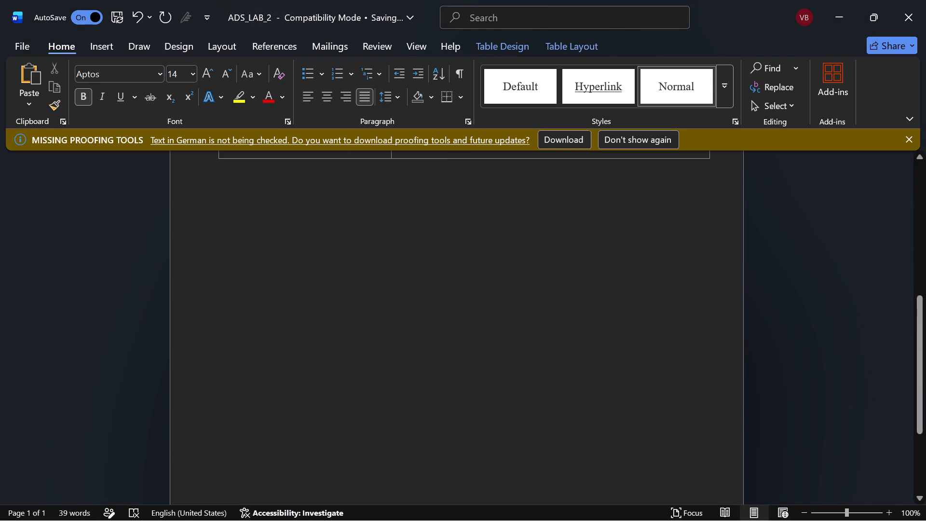
{"action": "scroll", "coordinate": [386, 322], "scroll_direction": "up", "scroll_amount": 1}
{"action": "left_click", "coordinate": [283, 299]}
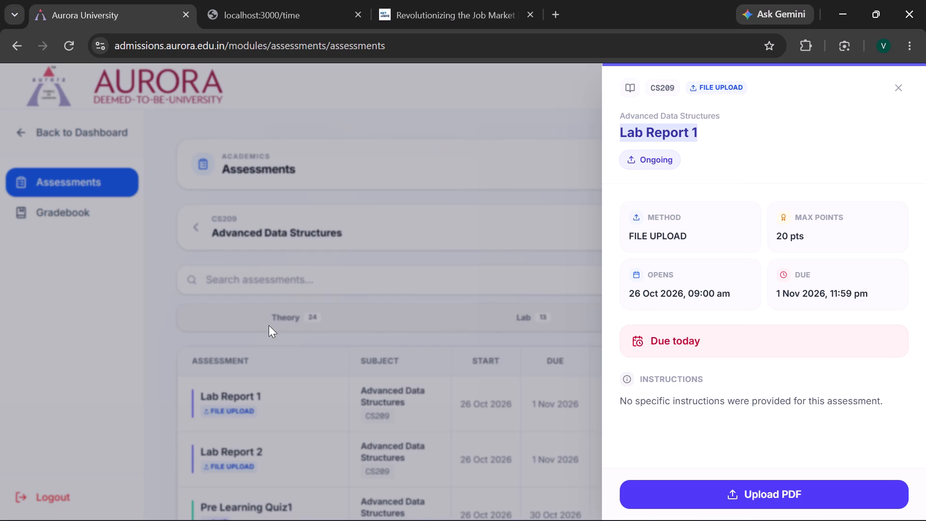
{"action": "left_click", "coordinate": [426, 0]}
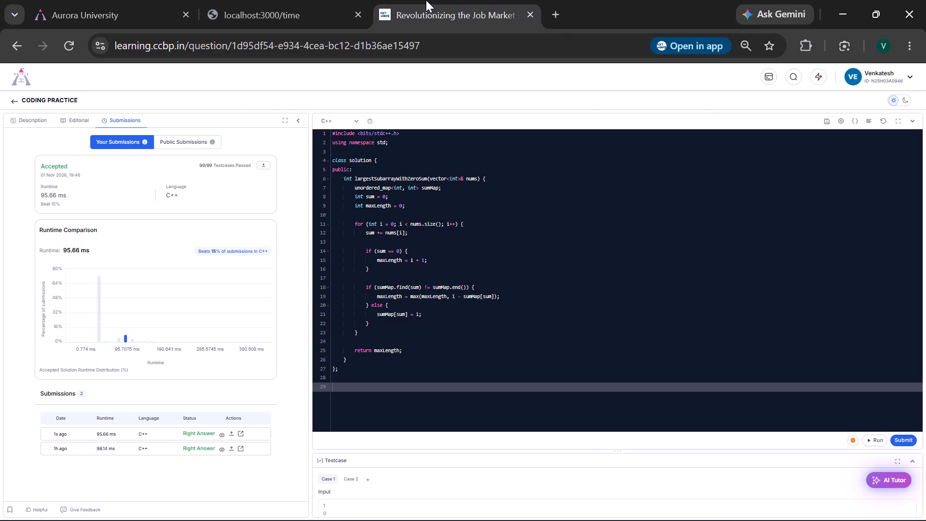
{"action": "left_click", "coordinate": [14, 101]}
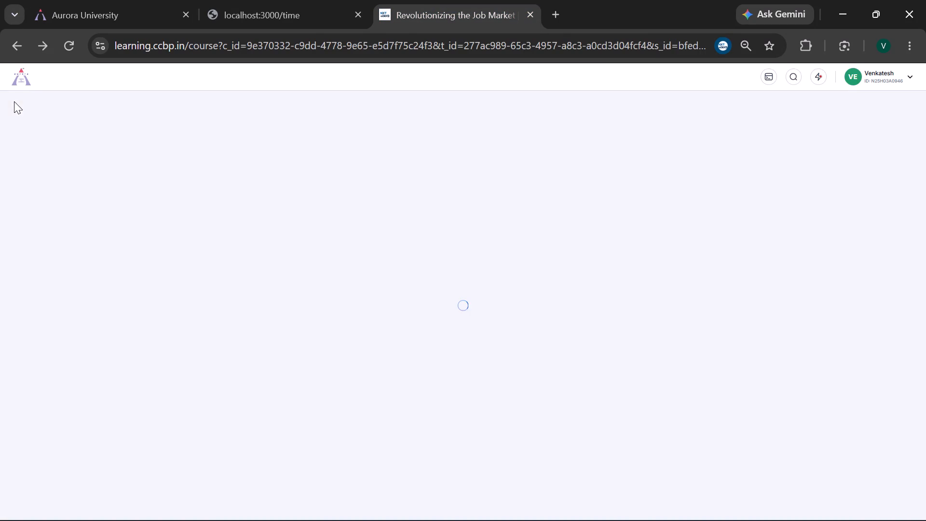
{"action": "scroll", "coordinate": [55, 369], "scroll_direction": "down", "scroll_amount": 3}
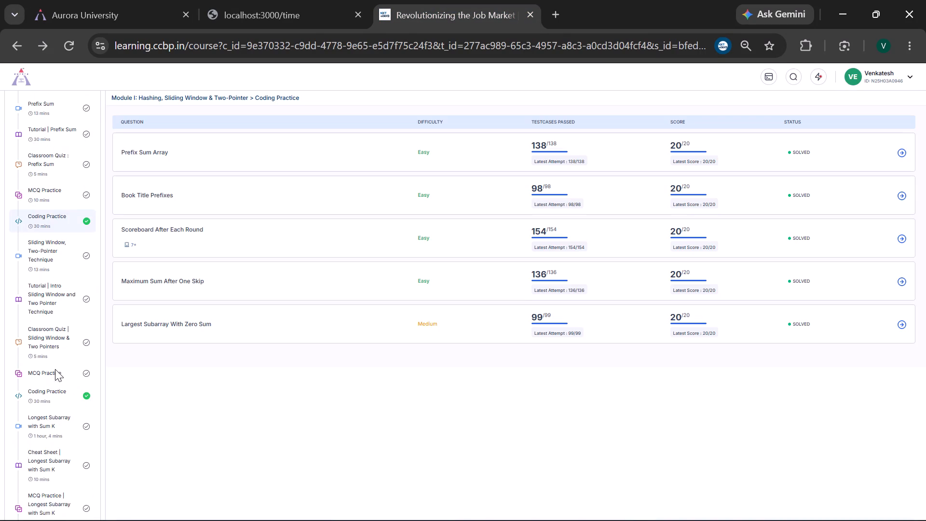
{"action": "scroll", "coordinate": [55, 369], "scroll_direction": "down", "scroll_amount": 4}
{"action": "left_click", "coordinate": [60, 410]}
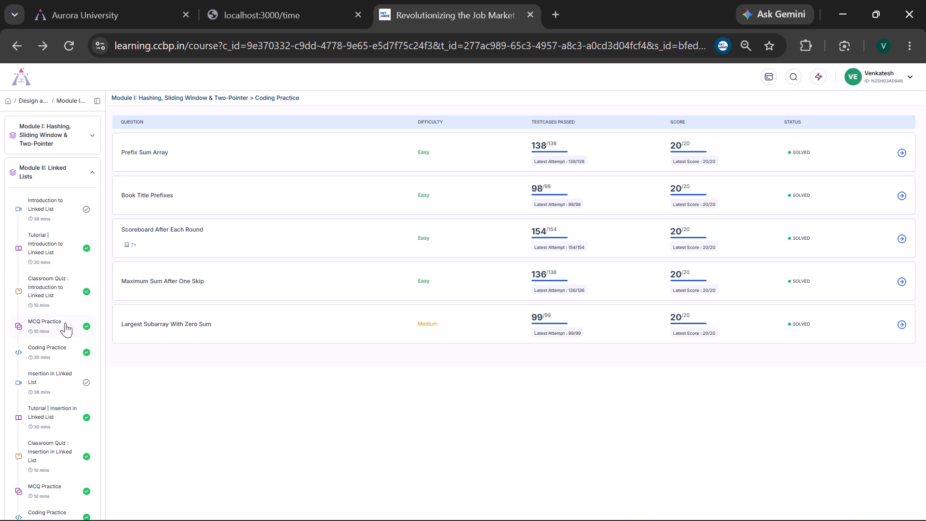
{"action": "scroll", "coordinate": [65, 323], "scroll_direction": "down", "scroll_amount": 1}
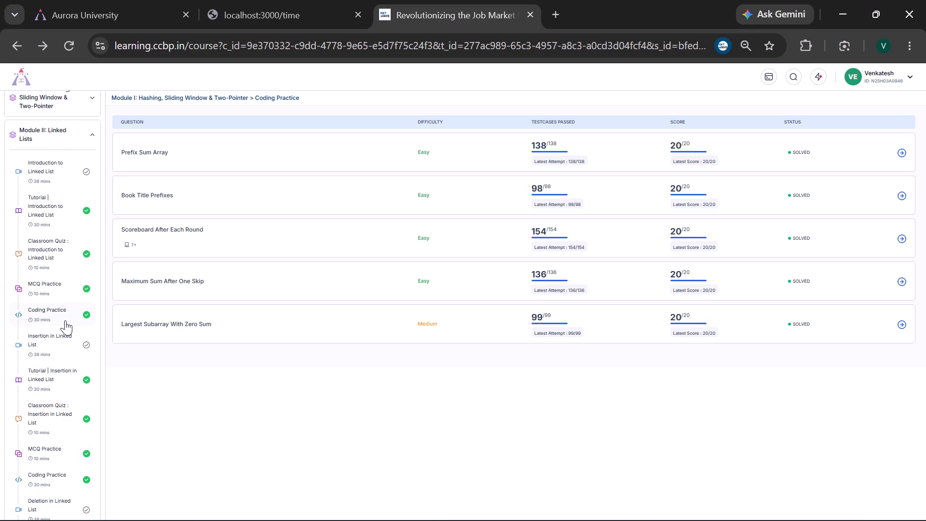
{"action": "left_click", "coordinate": [65, 320]}
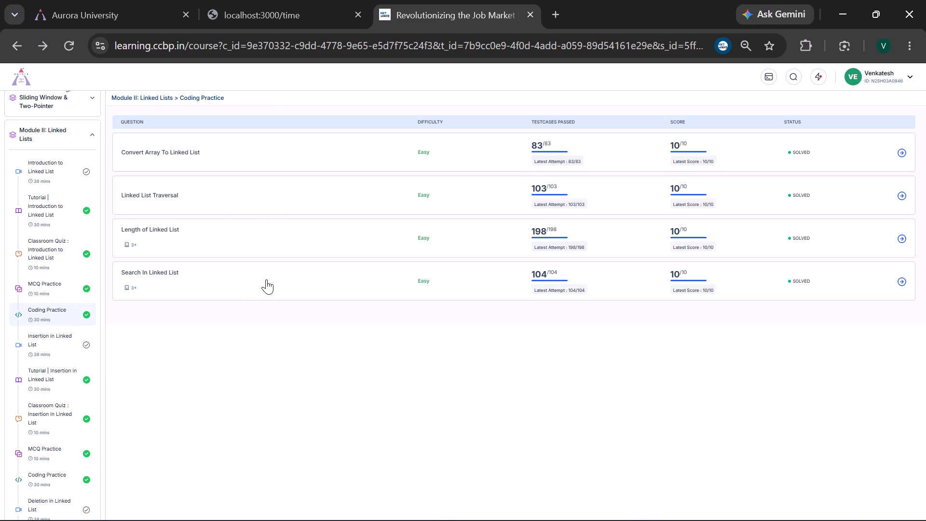
{"action": "left_click", "coordinate": [266, 279]}
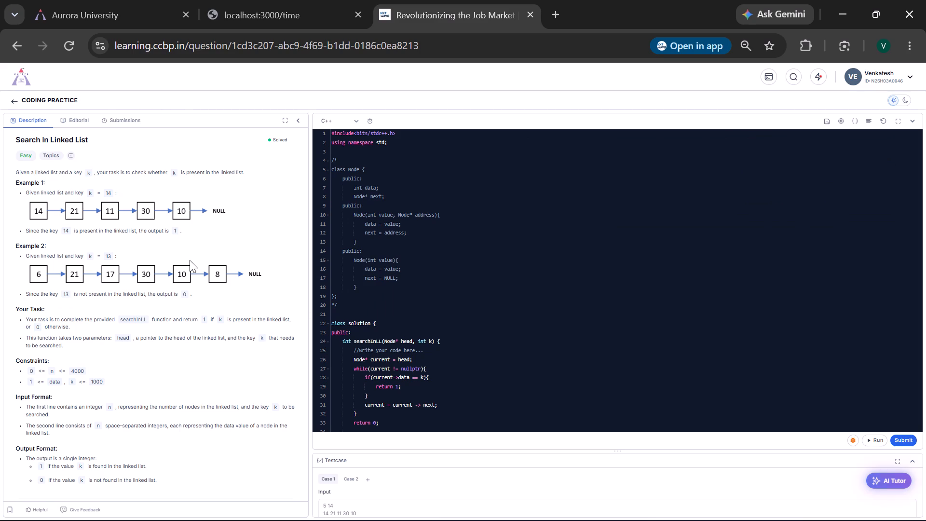
Capture a screenshot of the Search In Linked List description, from the page logo down to the end of Example 2.
{"action": "key", "text": "Print"}
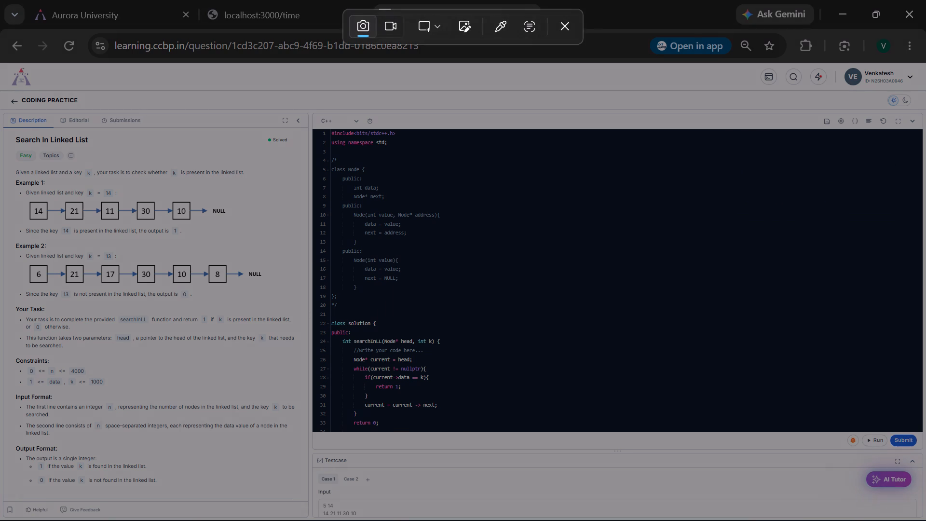
{"action": "left_click_drag", "start_coordinate": [2, 68], "coordinate": [300, 310]}
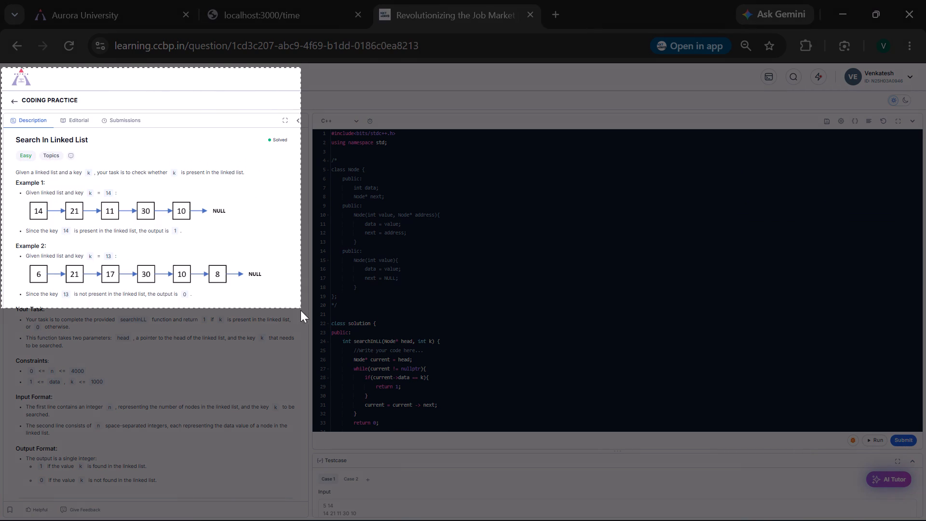
{"action": "left_click_drag", "start_coordinate": [300, 310], "coordinate": [304, 333]}
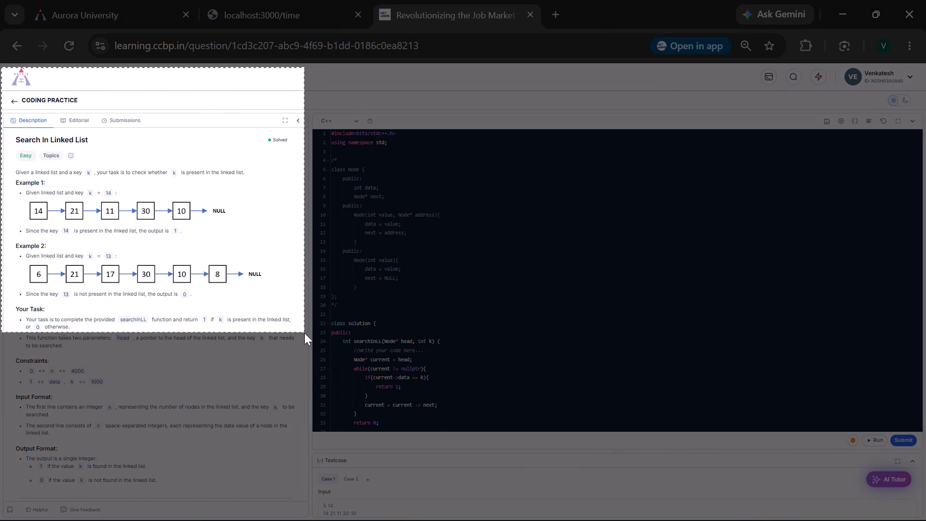
{"action": "left_click_drag", "start_coordinate": [304, 333], "coordinate": [310, 314]}
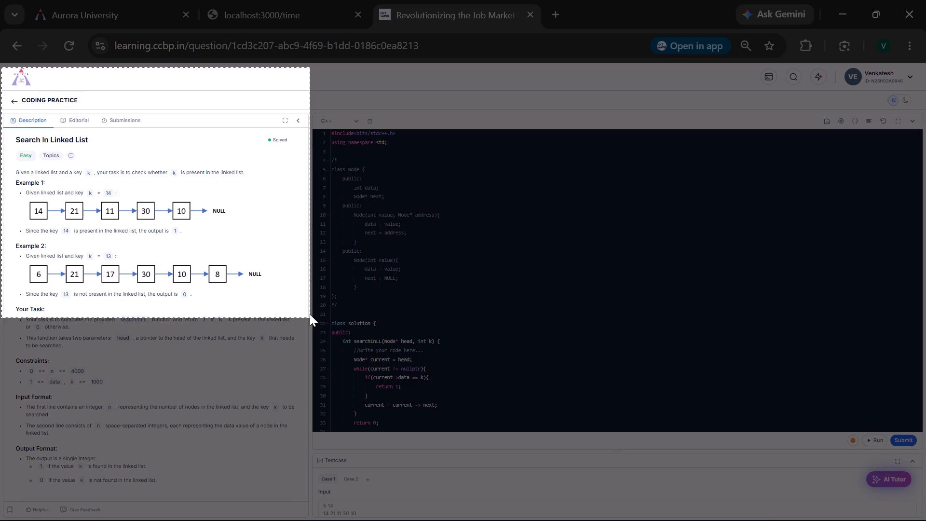
{"action": "left_click_drag", "start_coordinate": [310, 314], "coordinate": [311, 302]}
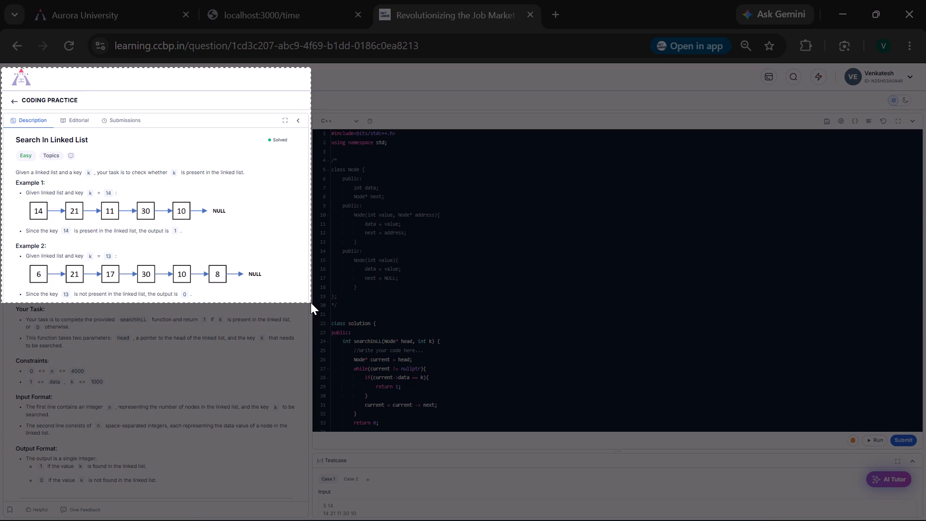
{"action": "left_click_drag", "start_coordinate": [311, 302], "coordinate": [310, 305]}
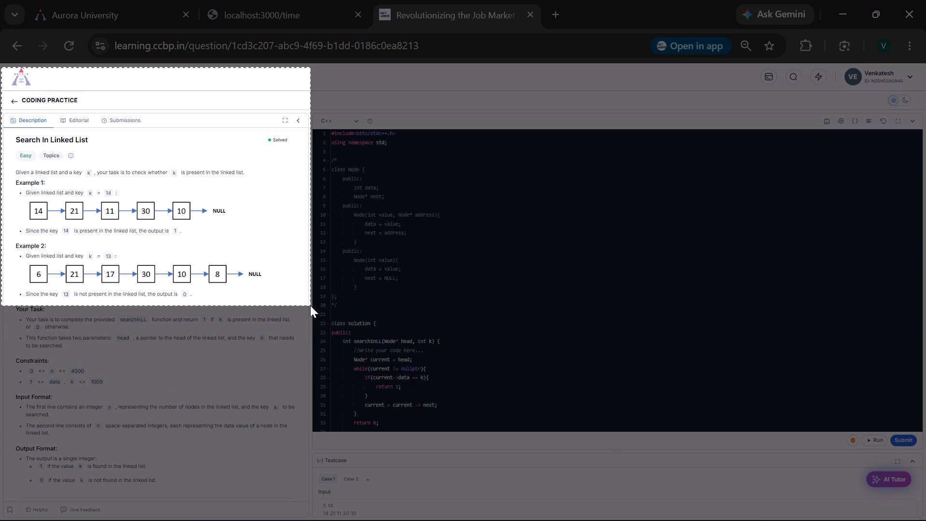
{"action": "left_click_drag", "start_coordinate": [310, 305], "coordinate": [319, 375]}
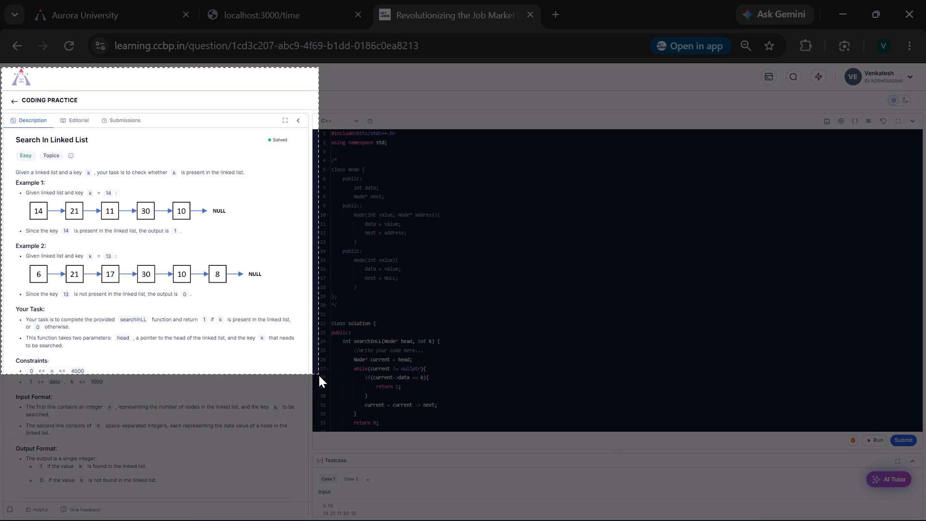
{"action": "left_click_drag", "start_coordinate": [319, 375], "coordinate": [300, 308]}
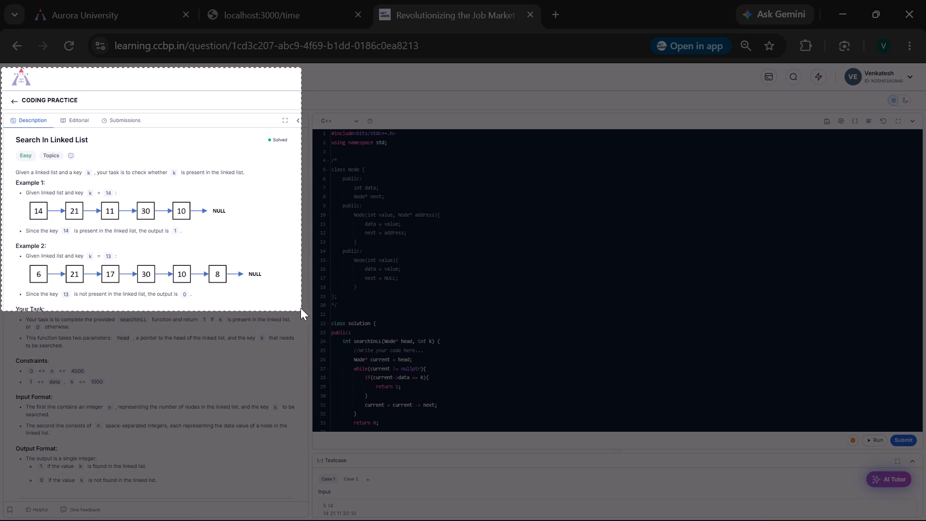
{"action": "left_click_drag", "start_coordinate": [300, 308], "coordinate": [301, 310]}
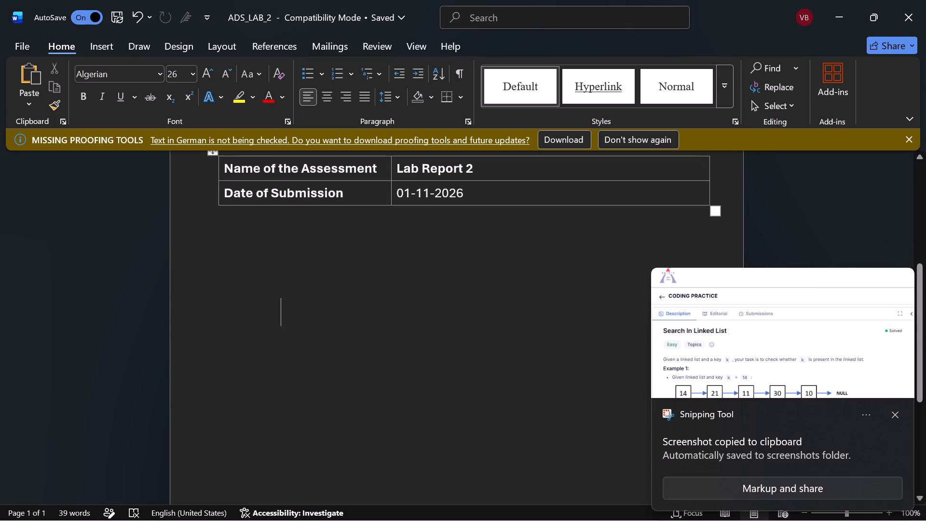
Paste the screenshot into the ADS_LAB_2 document in Word and move it onto the first page, just below the cover table.
{"action": "key", "text": "ctrl+v"}
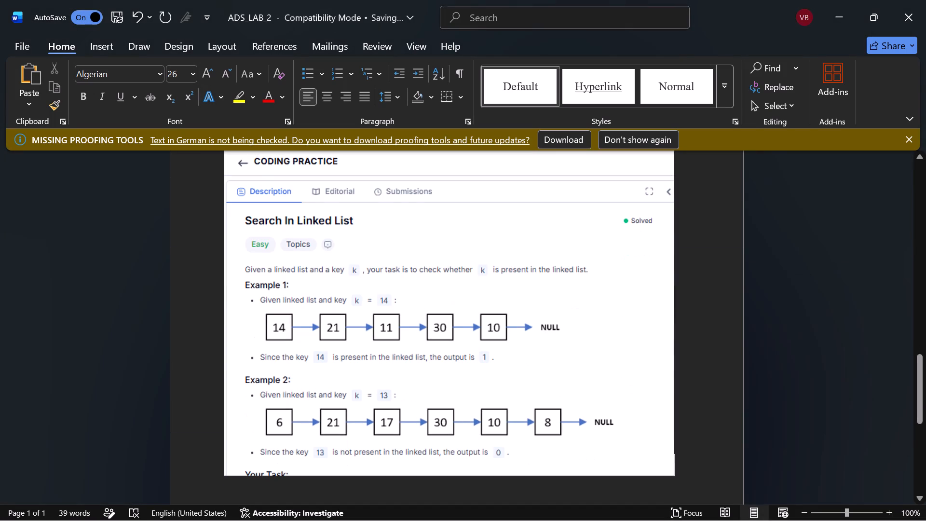
{"action": "scroll", "coordinate": [353, 310], "scroll_direction": "up", "scroll_amount": 3}
{"action": "scroll", "coordinate": [353, 312], "scroll_direction": "down", "scroll_amount": 1}
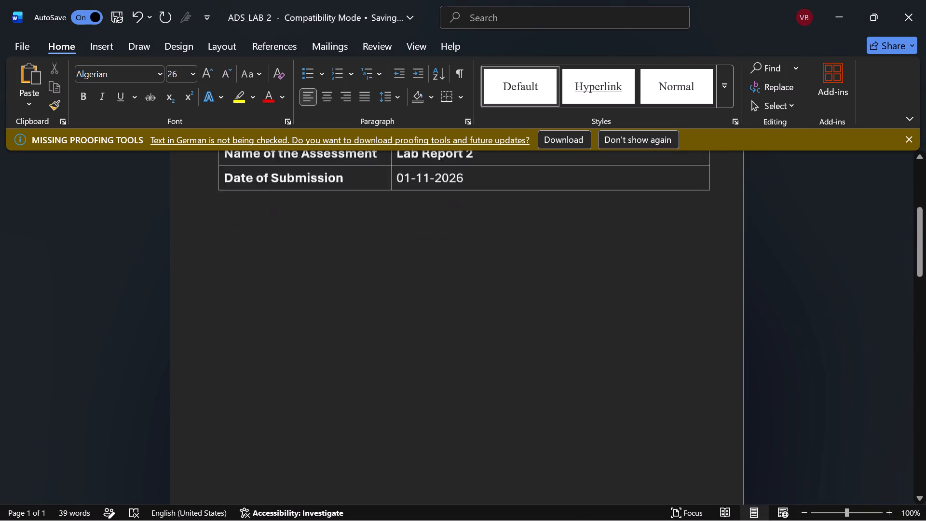
{"action": "scroll", "coordinate": [353, 312], "scroll_direction": "down", "scroll_amount": 1}
{"action": "left_click_drag", "start_coordinate": [353, 329], "coordinate": [313, 157]}
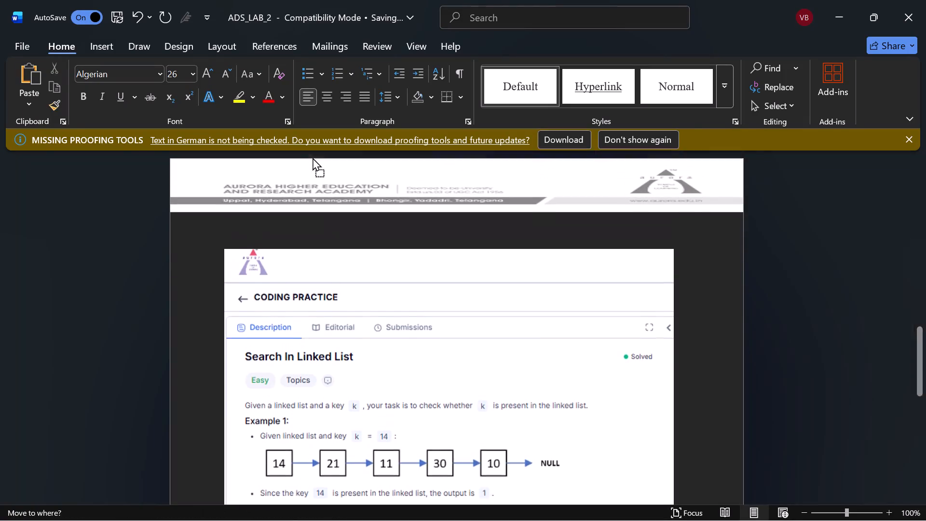
{"action": "left_click_drag", "start_coordinate": [313, 157], "coordinate": [313, 158]}
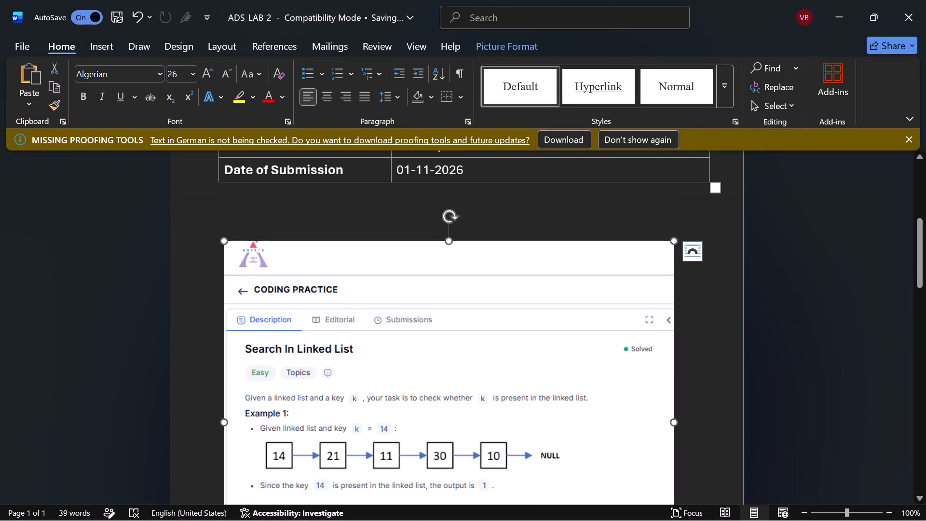
Shorten the pasted Search In Linked List picture from its bottom edge to roughly three-fifths of its height, keeping the full width.
{"action": "scroll", "coordinate": [432, 341], "scroll_direction": "down", "scroll_amount": 2}
{"action": "scroll", "coordinate": [730, 397], "scroll_direction": "down", "scroll_amount": 2}
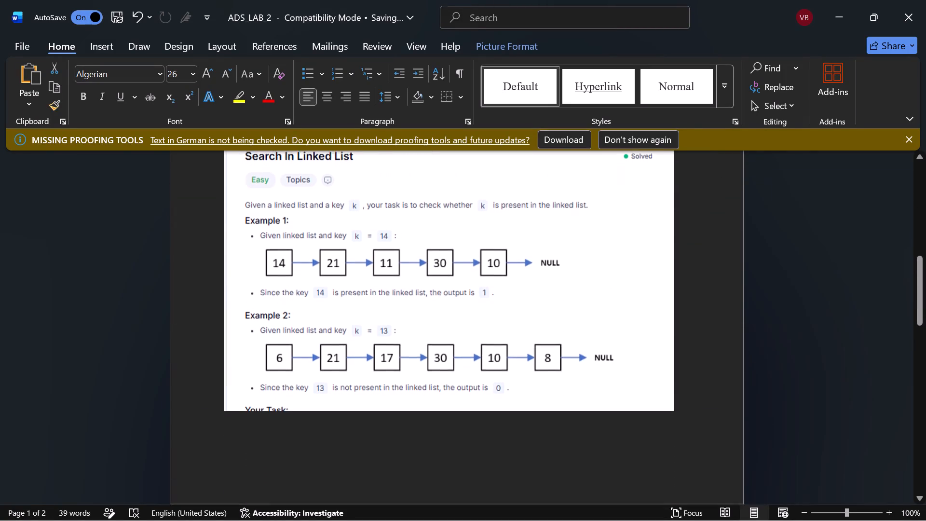
{"action": "left_click_drag", "start_coordinate": [449, 396], "coordinate": [448, 388]}
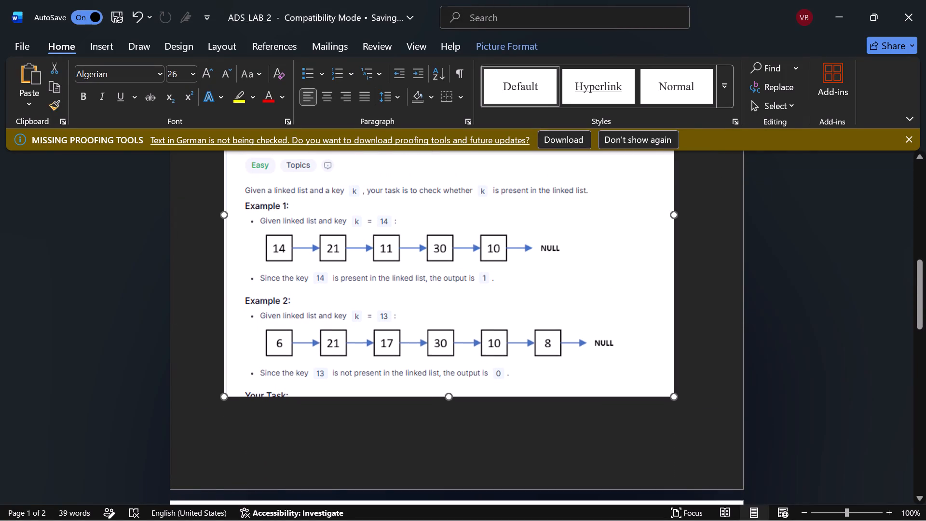
{"action": "left_click_drag", "start_coordinate": [448, 388], "coordinate": [444, 253]}
{"action": "scroll", "coordinate": [497, 370], "scroll_direction": "up", "scroll_amount": 1}
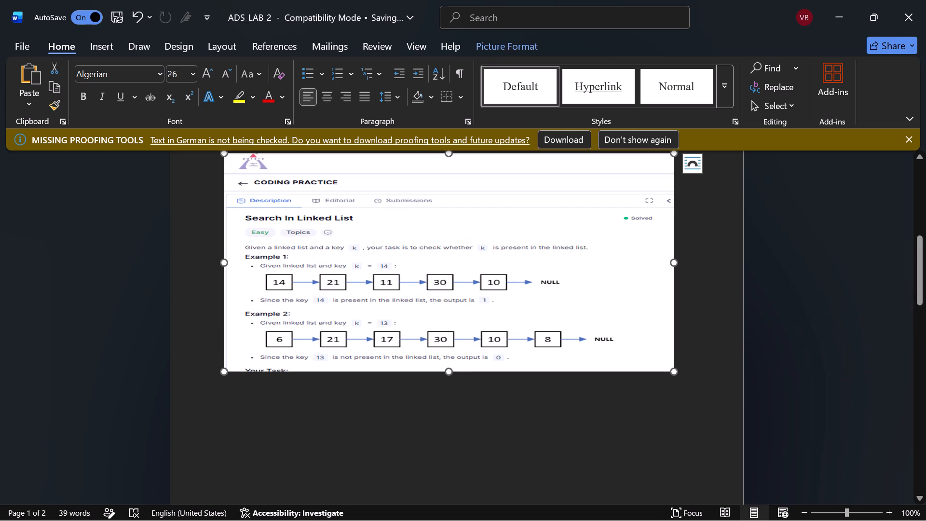
{"action": "scroll", "coordinate": [496, 421], "scroll_direction": "up", "scroll_amount": 1}
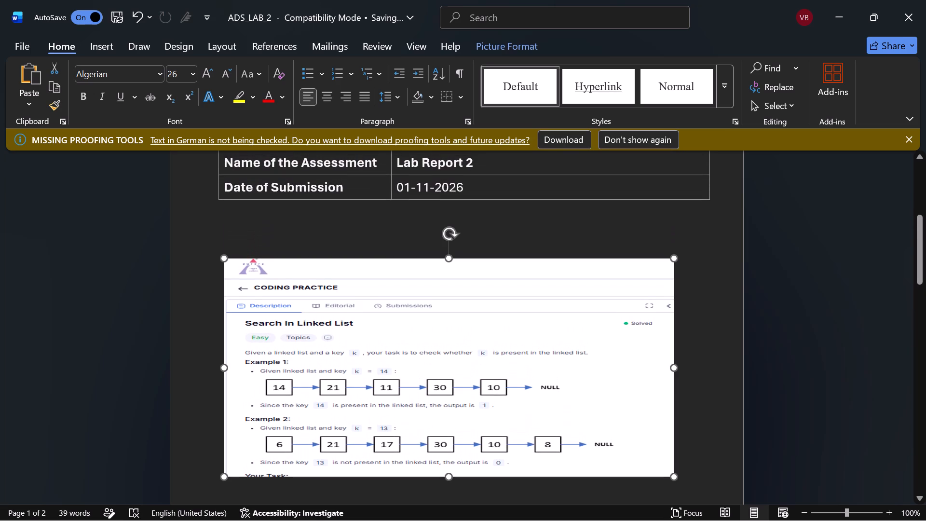
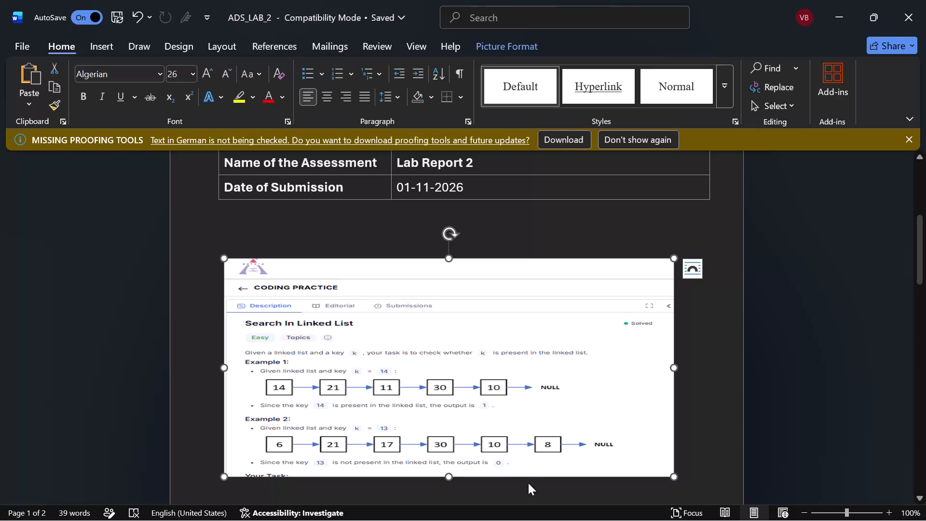
In Chrome, delete the commented-out Node class and the extra blank line from the Search In Linked List code, and submit the solution.
{"action": "left_click", "coordinate": [687, 387]}
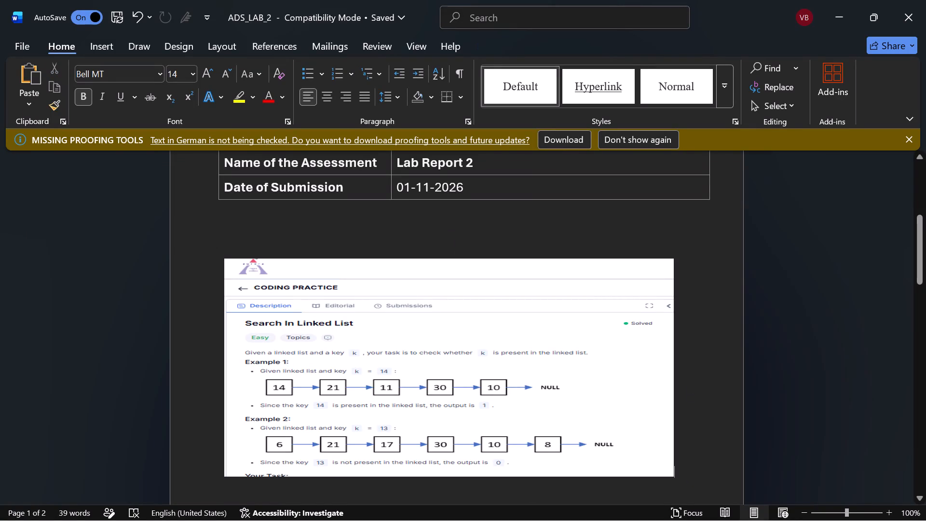
{"action": "scroll", "coordinate": [687, 387], "scroll_direction": "down", "scroll_amount": 3}
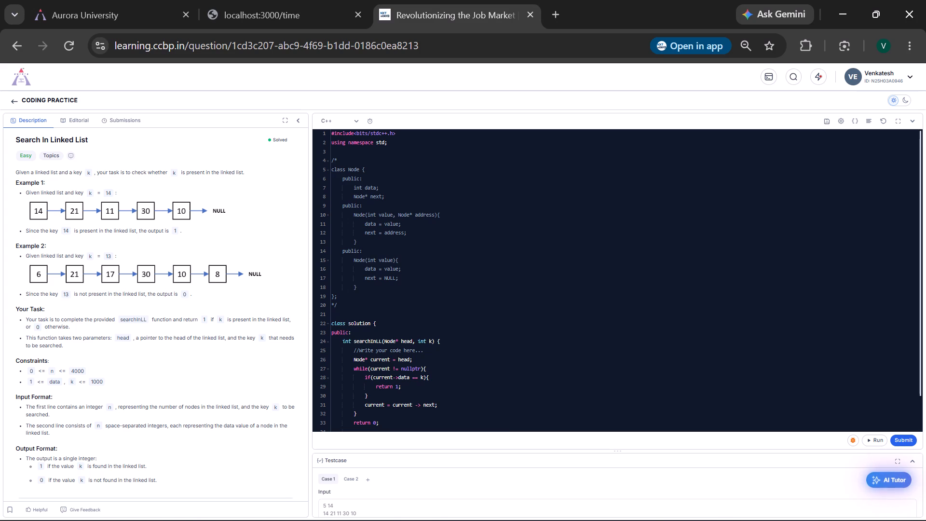
{"action": "left_click_drag", "start_coordinate": [332, 159], "coordinate": [369, 303]}
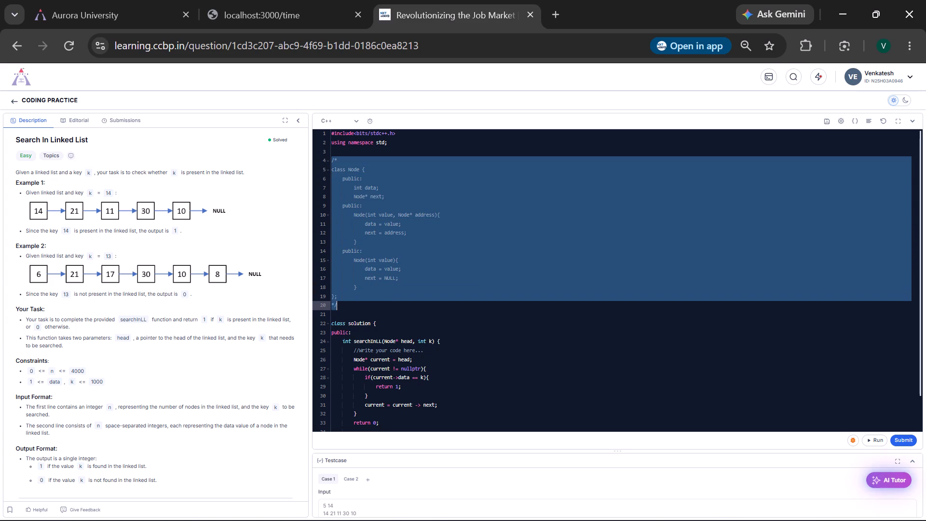
{"action": "left_click_drag", "start_coordinate": [369, 303], "coordinate": [370, 302]}
{"action": "key", "text": "BackSpace"}
{"action": "key", "text": "BackSpace"}
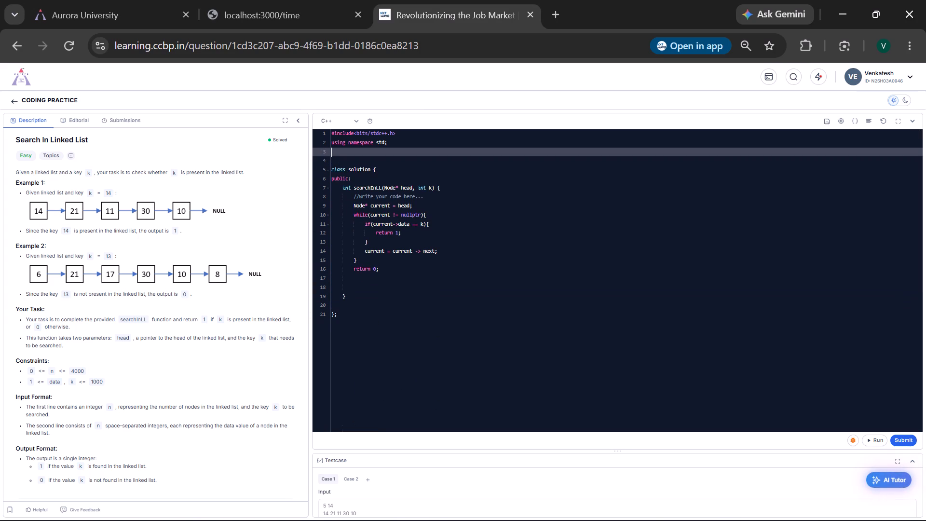
{"action": "key", "text": "Down"}
{"action": "key", "text": "BackSpace"}
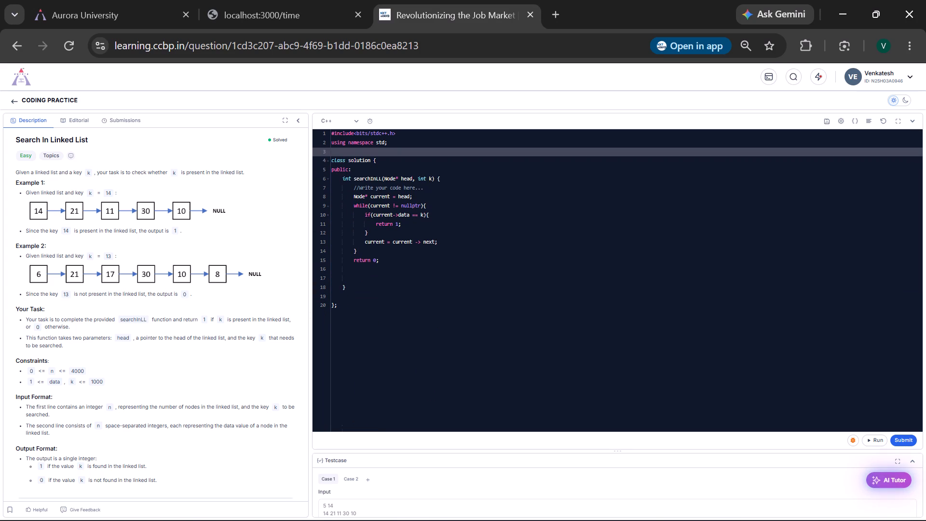
{"action": "left_click", "coordinate": [901, 442]}
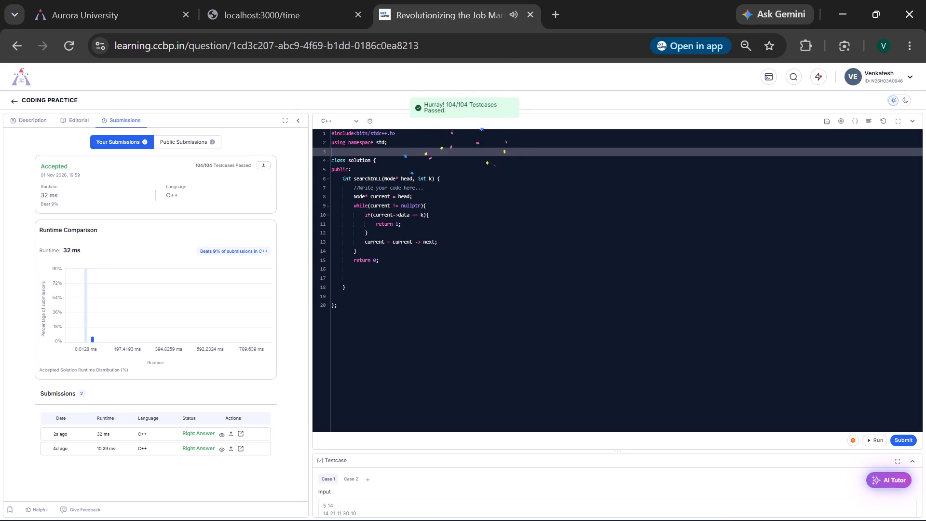
Capture a screenshot of the submission results and solution code, from the Coding Practice heading down to just below the Testcase header.
{"action": "key", "text": "Print"}
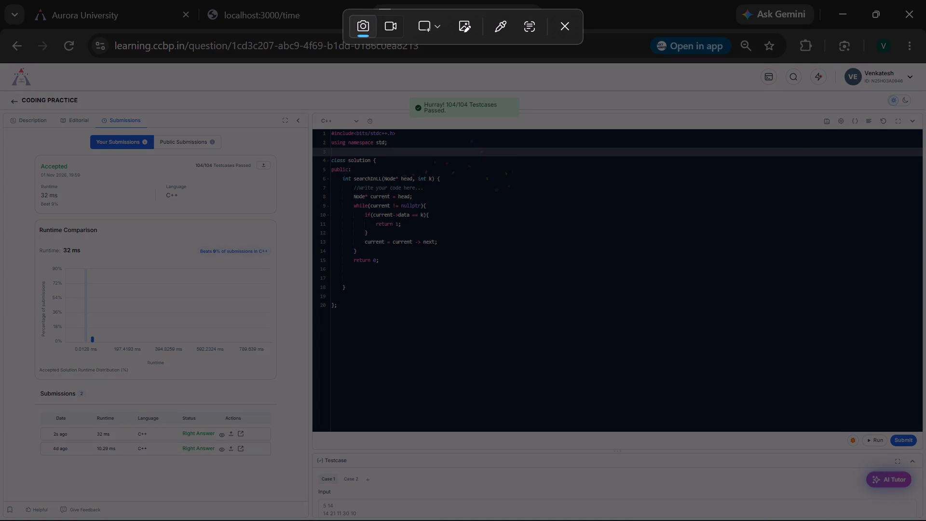
{"action": "left_click_drag", "start_coordinate": [0, 89], "coordinate": [629, 463]}
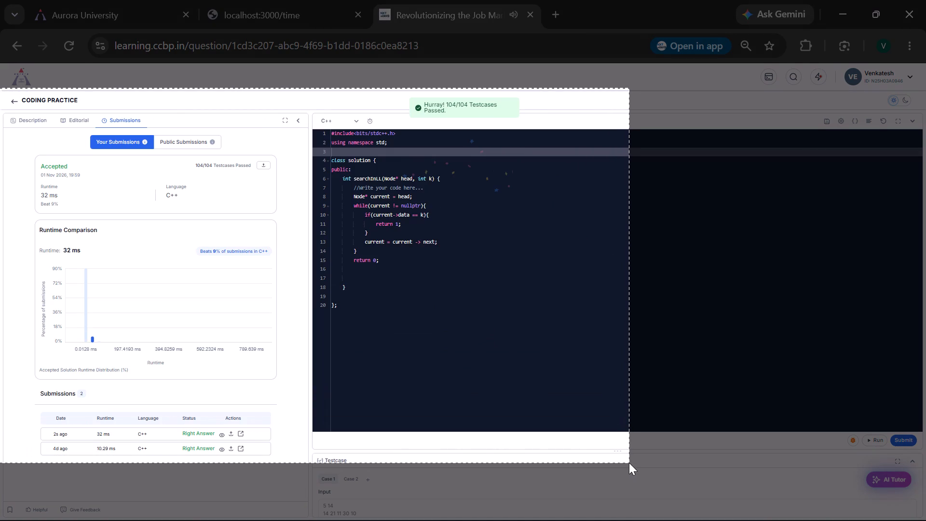
{"action": "left_click_drag", "start_coordinate": [629, 463], "coordinate": [632, 475]}
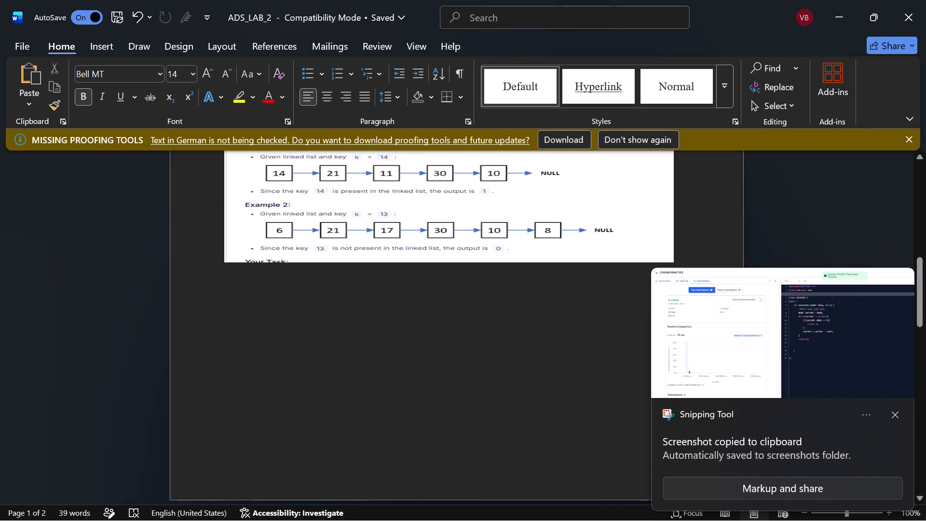
Paste the submission screenshot into ADS_LAB_2 in Word, on a new line after the Search In Linked List description picture.
{"action": "left_click", "coordinate": [321, 373]}
{"action": "key", "text": "BackSpace"}
{"action": "key", "text": "BackSpace"}
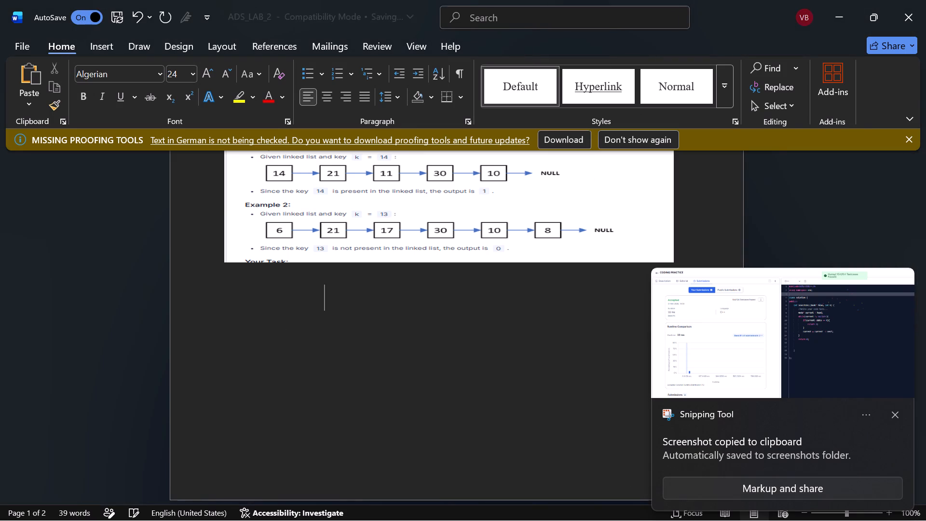
{"action": "key", "text": "Return"}
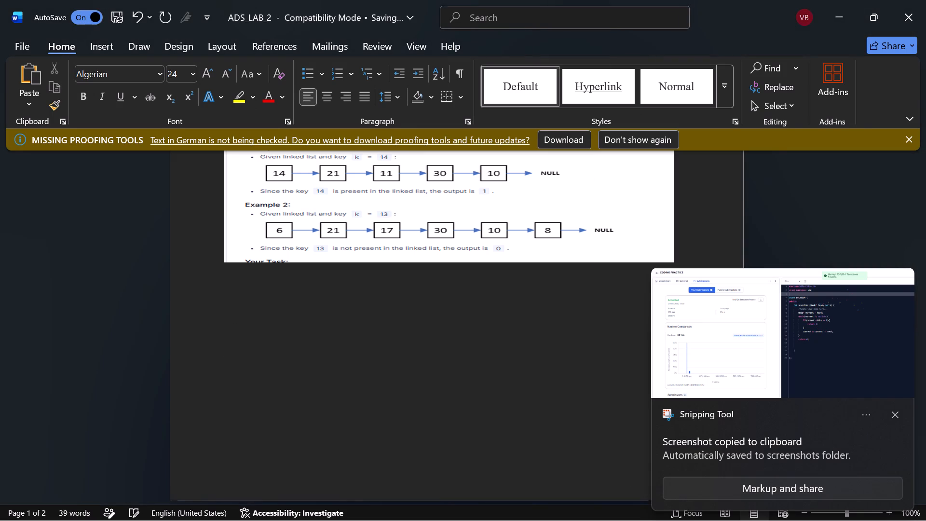
{"action": "key", "text": "ctrl+v"}
{"action": "left_click", "coordinate": [414, 337]}
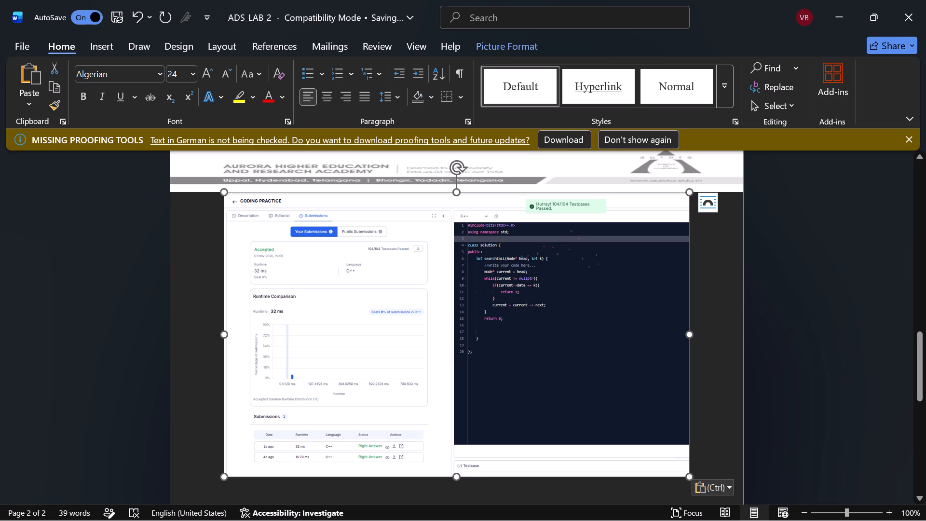
Review the placement of the two Search In Linked List pictures across the document, and place the cursor below the submission screenshot.
{"action": "scroll", "coordinate": [259, 241], "scroll_direction": "up", "scroll_amount": 1}
{"action": "left_click", "coordinate": [196, 240]}
{"action": "scroll", "coordinate": [196, 240], "scroll_direction": "up", "scroll_amount": 2}
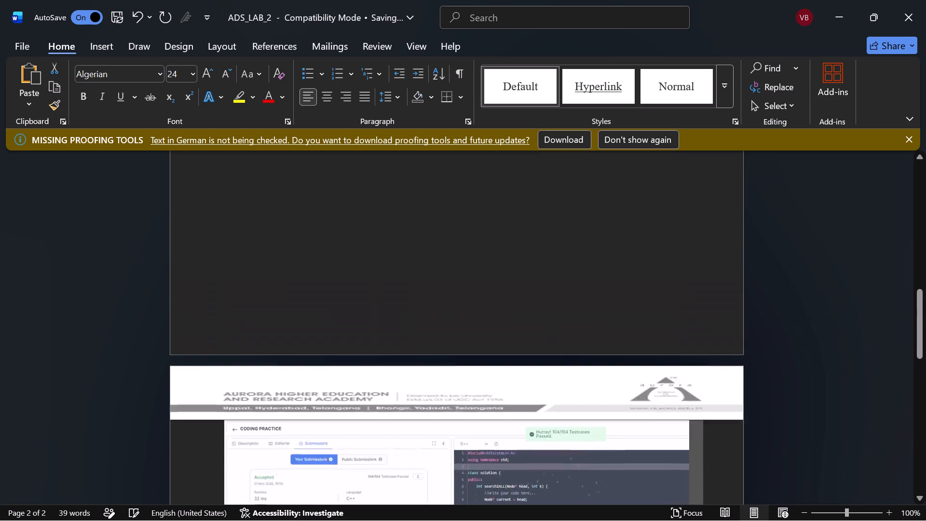
{"action": "scroll", "coordinate": [196, 240], "scroll_direction": "up", "scroll_amount": 2}
{"action": "scroll", "coordinate": [196, 240], "scroll_direction": "down", "scroll_amount": 1}
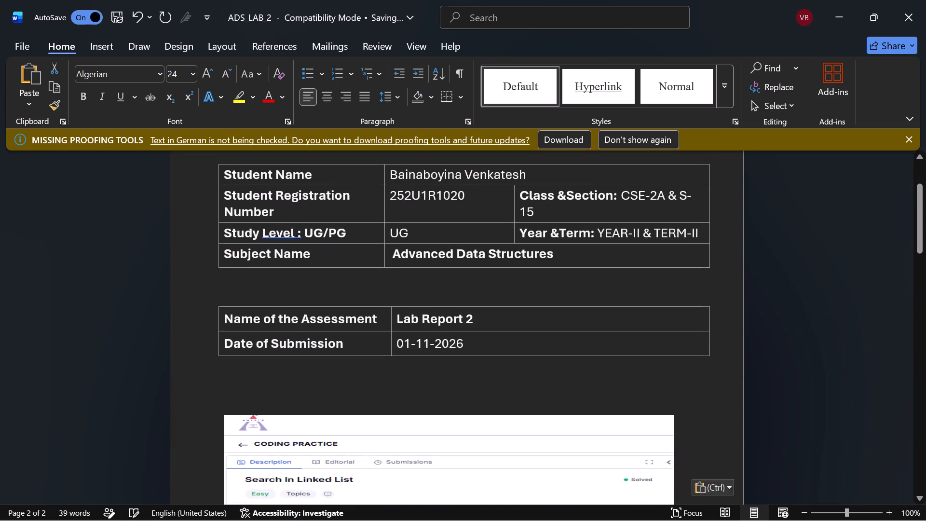
{"action": "scroll", "coordinate": [196, 240], "scroll_direction": "down", "scroll_amount": 4}
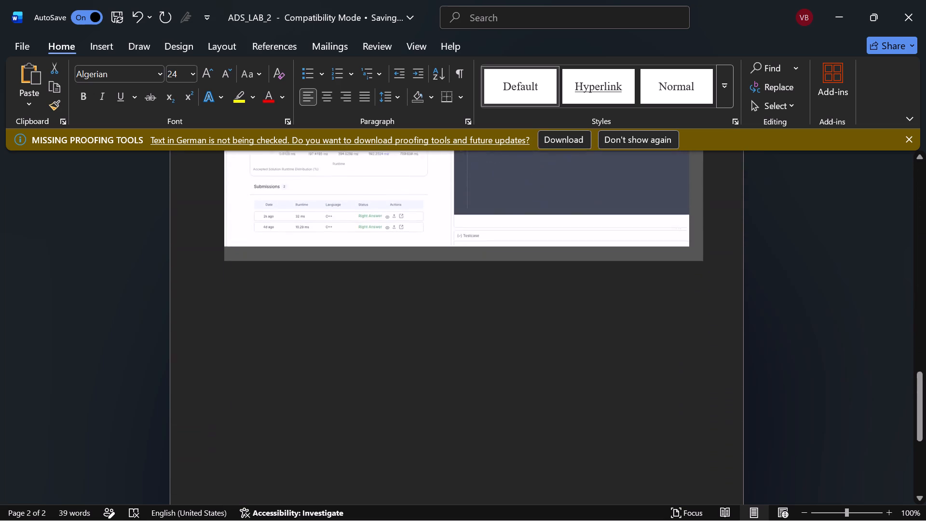
{"action": "scroll", "coordinate": [196, 240], "scroll_direction": "up", "scroll_amount": 1}
{"action": "left_click", "coordinate": [273, 280]}
{"action": "scroll", "coordinate": [273, 280], "scroll_direction": "up", "scroll_amount": 1}
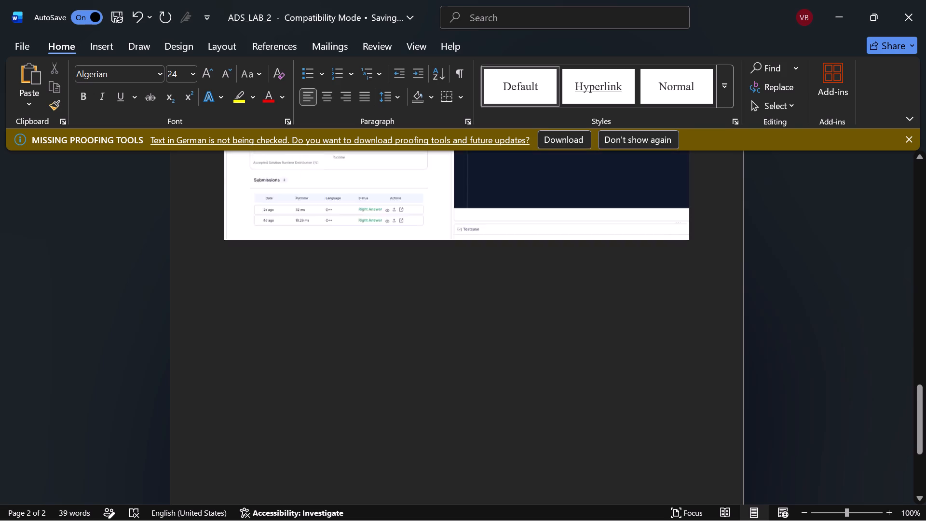
{"action": "scroll", "coordinate": [273, 280], "scroll_direction": "up", "scroll_amount": 1}
{"action": "scroll", "coordinate": [273, 280], "scroll_direction": "down", "scroll_amount": 2}
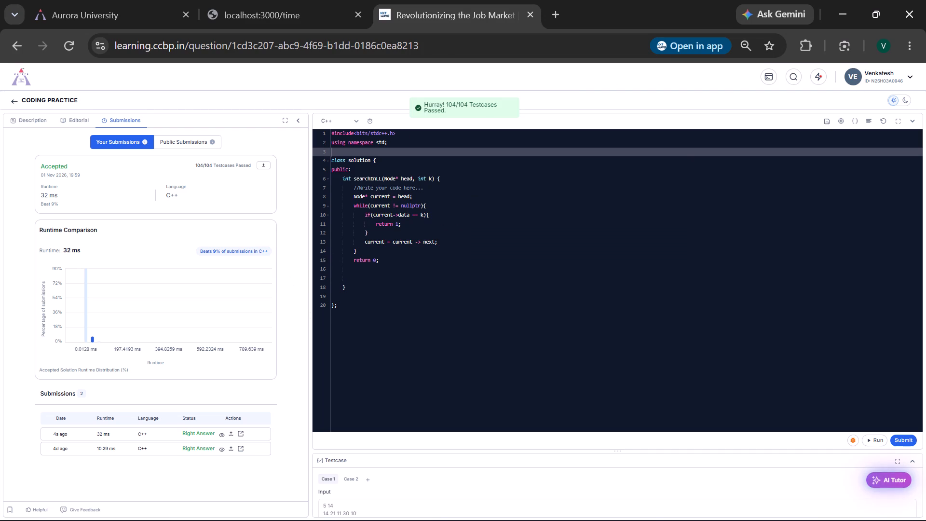
In Chrome, open the Insertion Before a Node With Value X problem from the second Coding Practice in Module II: Linked Lists.
{"action": "left_click", "coordinate": [14, 100]}
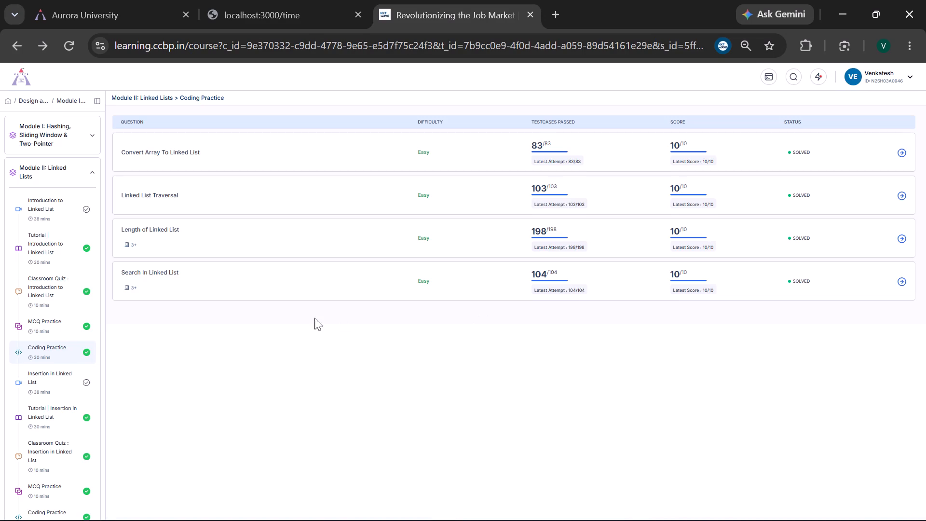
{"action": "scroll", "coordinate": [73, 384], "scroll_direction": "down", "scroll_amount": 1}
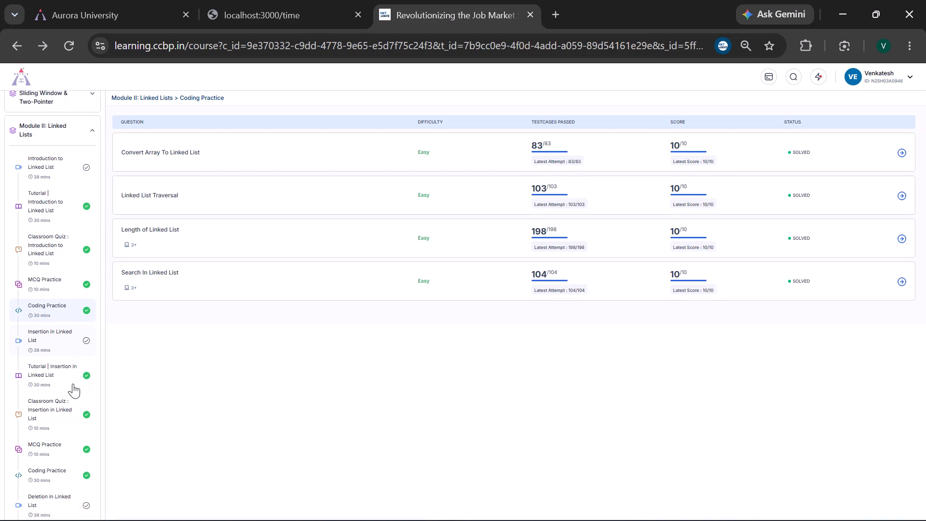
{"action": "scroll", "coordinate": [73, 384], "scroll_direction": "down", "scroll_amount": 1}
{"action": "left_click", "coordinate": [61, 449]}
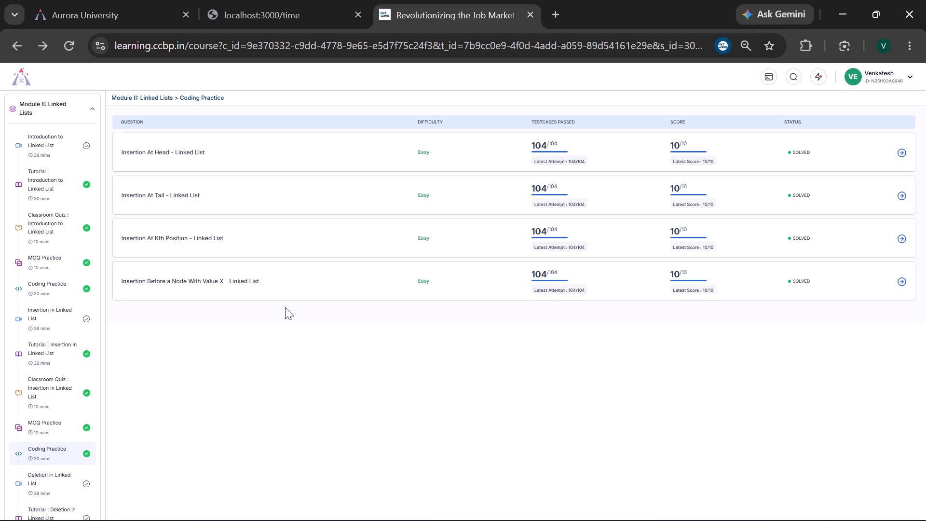
{"action": "left_click", "coordinate": [275, 281]}
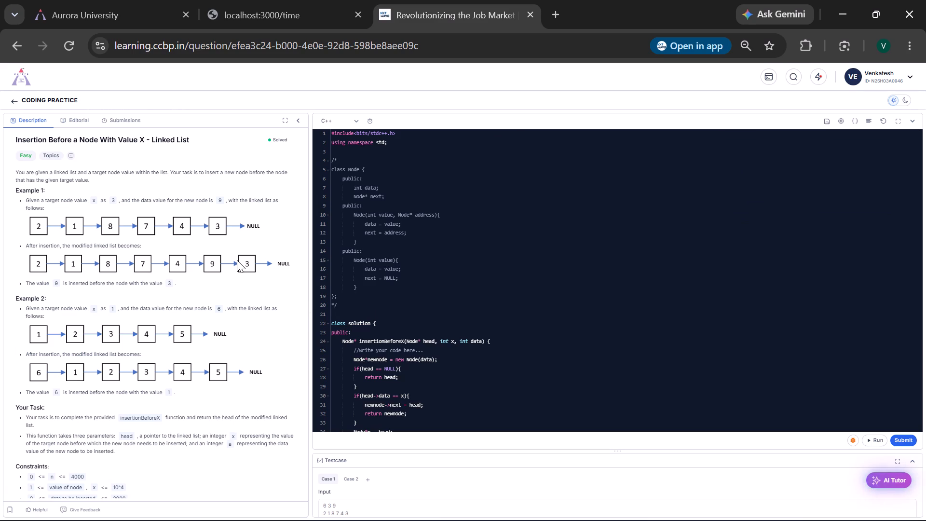
Capture a screenshot of the Insertion Before a Node With Value X description, from the page logo down to the end of Your Task.
{"action": "key", "text": "Print"}
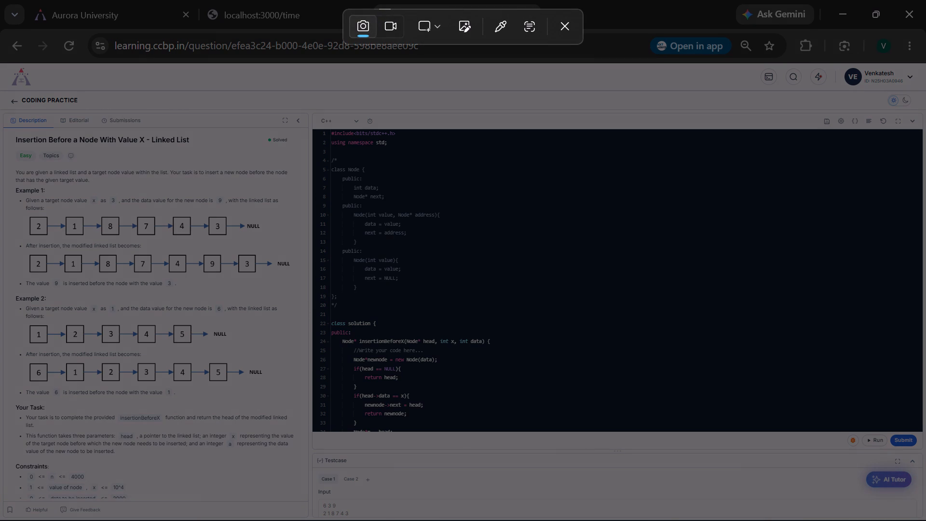
{"action": "left_click_drag", "start_coordinate": [1, 65], "coordinate": [299, 428]}
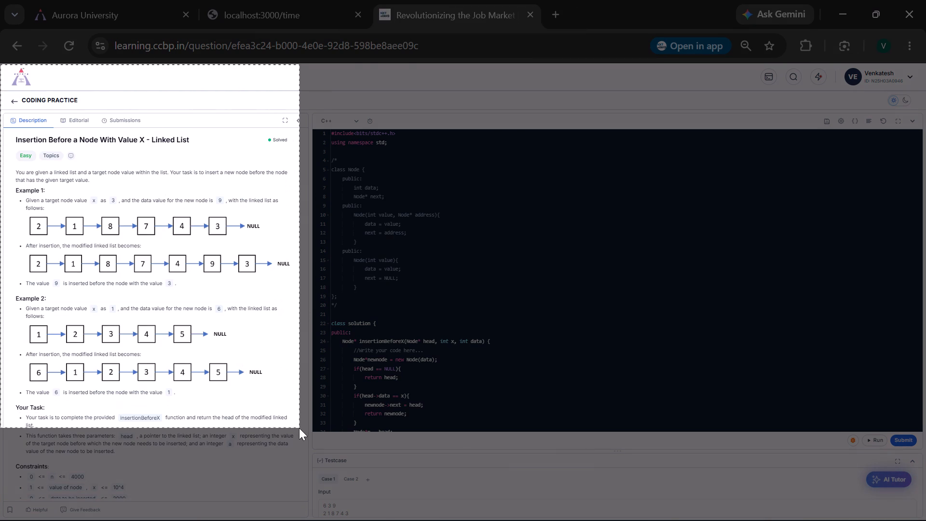
{"action": "left_click_drag", "start_coordinate": [299, 428], "coordinate": [304, 409]}
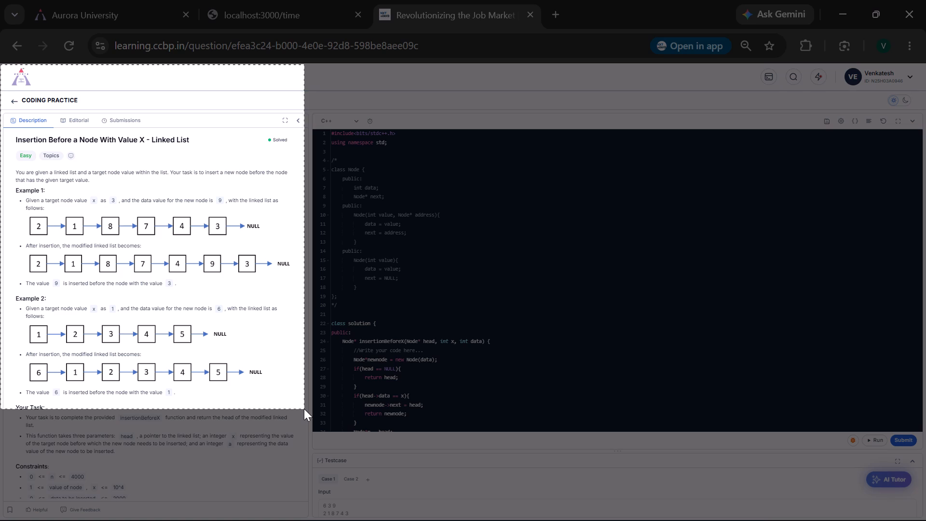
{"action": "left_click_drag", "start_coordinate": [304, 409], "coordinate": [311, 520]}
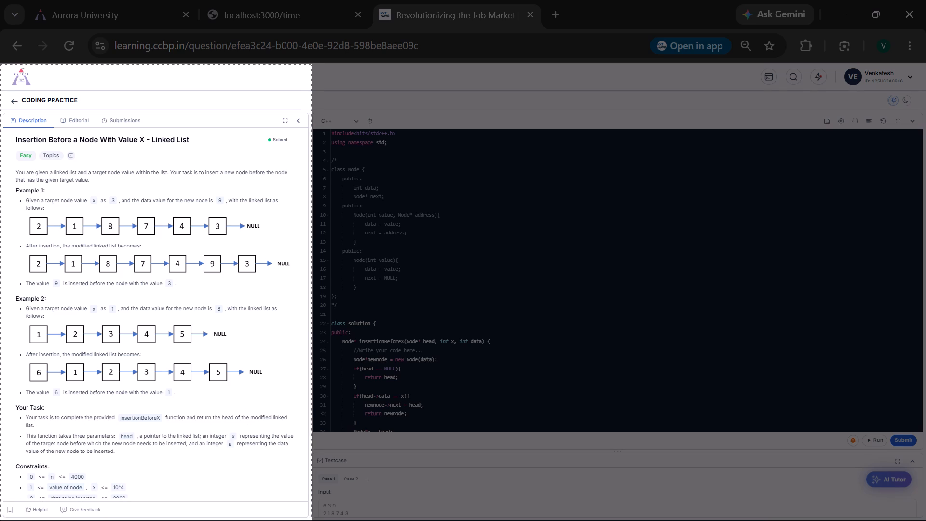
{"action": "left_click_drag", "start_coordinate": [311, 520], "coordinate": [305, 457]}
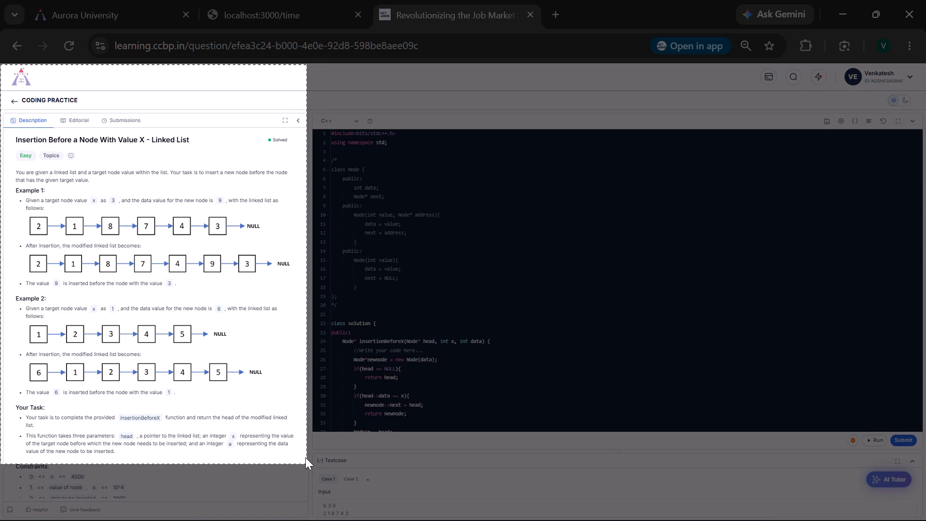
{"action": "left_click_drag", "start_coordinate": [305, 457], "coordinate": [306, 461]}
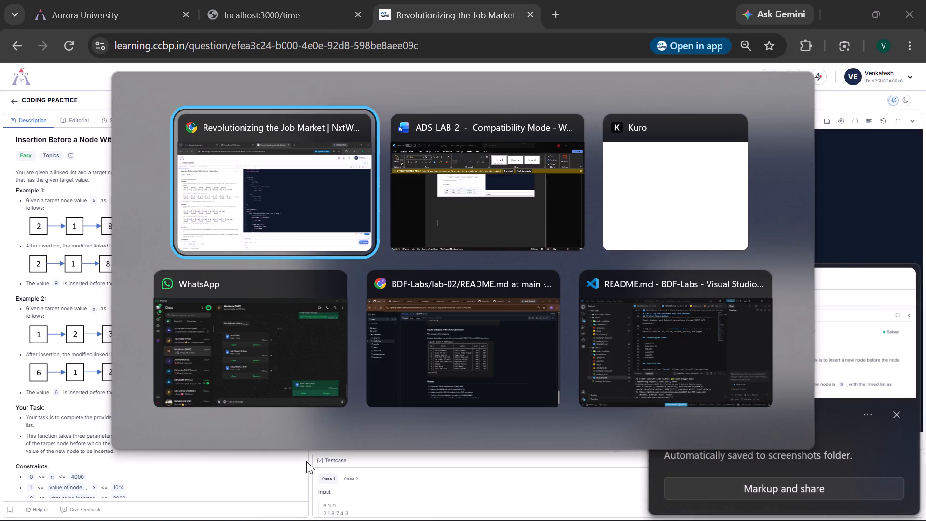
Paste the screenshot below the submission picture in ADS_LAB_2 and shorten it from its bottom edge to about 70% height, keeping the full width.
{"action": "key", "text": "ctrl+v"}
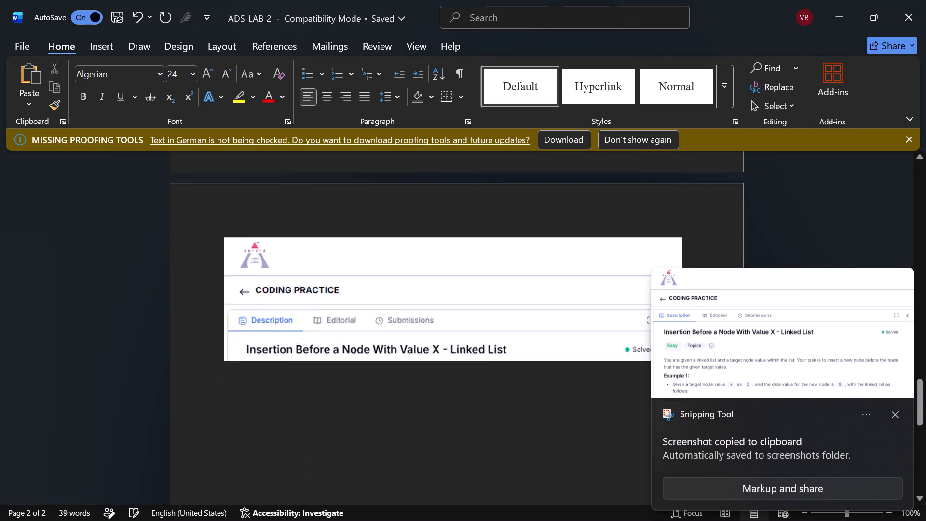
{"action": "left_click", "coordinate": [340, 343]}
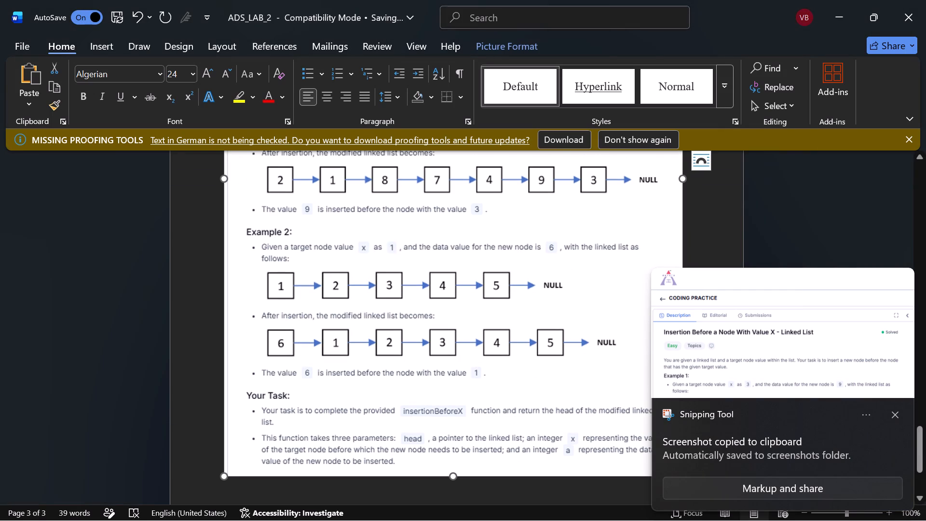
{"action": "left_click_drag", "start_coordinate": [453, 478], "coordinate": [458, 332]}
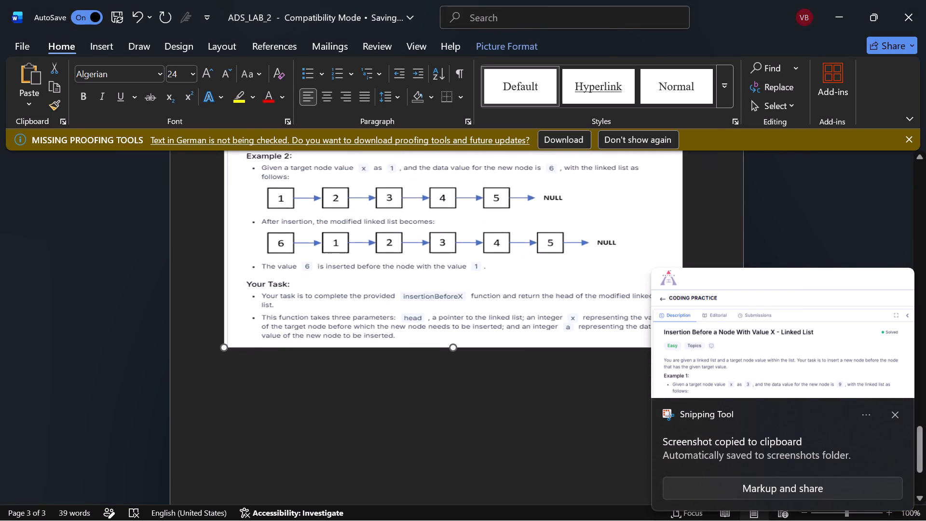
{"action": "left_click_drag", "start_coordinate": [458, 332], "coordinate": [460, 302]}
Examine how the submission screenshot and the Insertion Before a Node With Value X picture are laid out on the second and third pages.
{"action": "scroll", "coordinate": [651, 324], "scroll_direction": "up", "scroll_amount": 1}
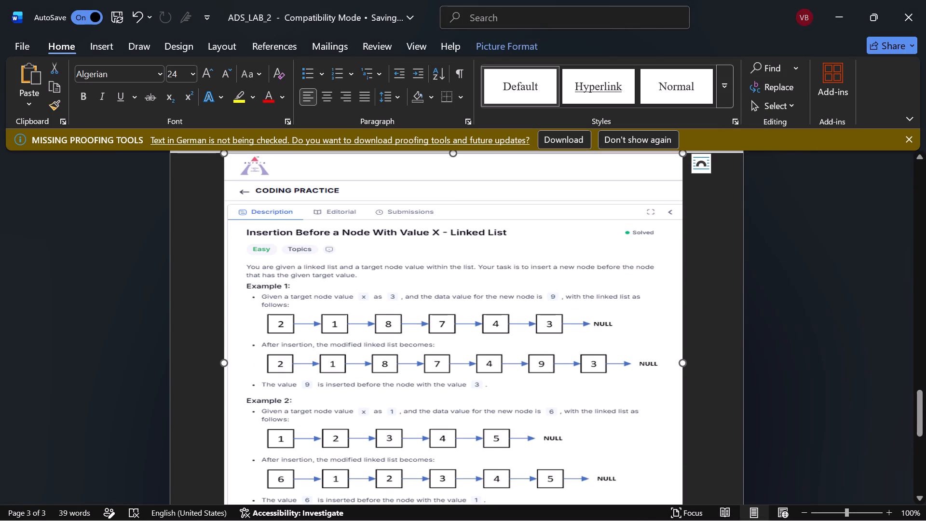
{"action": "scroll", "coordinate": [651, 324], "scroll_direction": "up", "scroll_amount": 1}
{"action": "scroll", "coordinate": [756, 300], "scroll_direction": "up", "scroll_amount": 2}
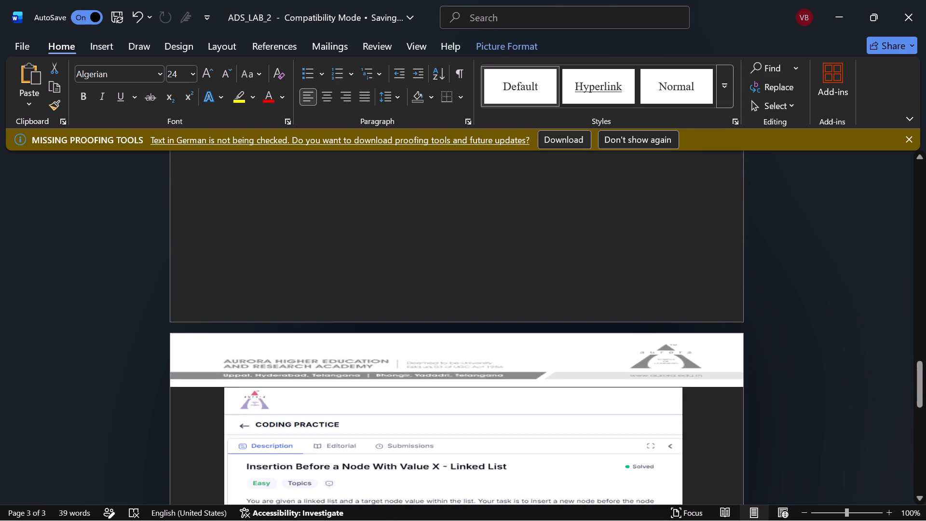
{"action": "scroll", "coordinate": [756, 300], "scroll_direction": "up", "scroll_amount": 1}
{"action": "scroll", "coordinate": [756, 300], "scroll_direction": "down", "scroll_amount": 3}
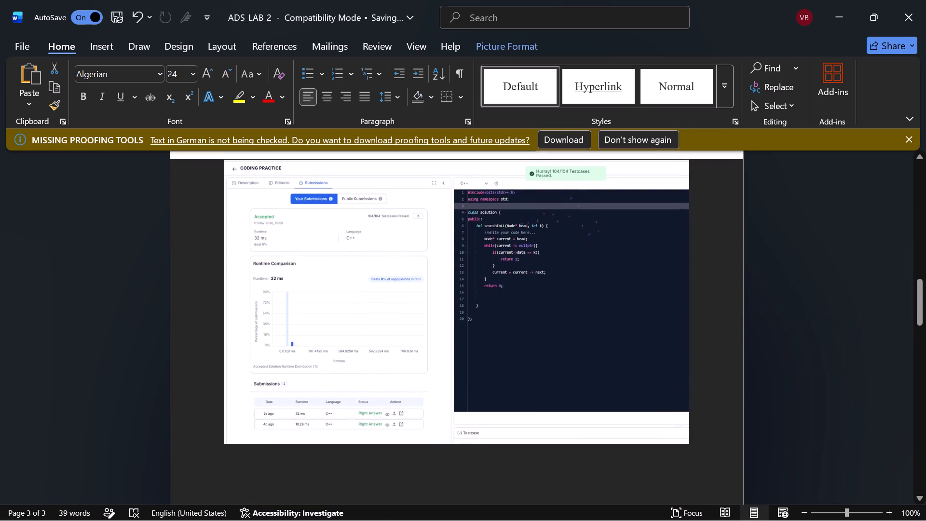
{"action": "scroll", "coordinate": [728, 360], "scroll_direction": "down", "scroll_amount": 4}
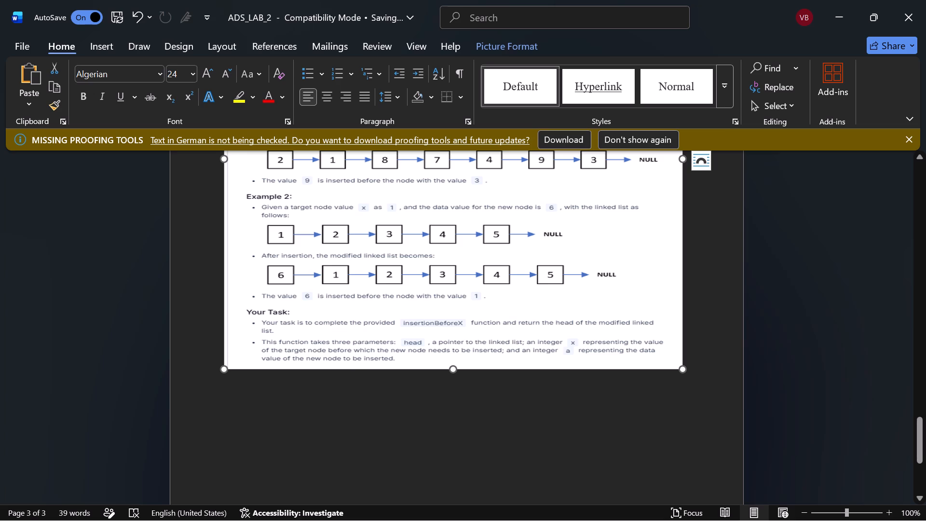
Shorten the Insertion Before a Node With Value X picture from its bottom edge to about 40% of its width, keeping the full width.
{"action": "left_click", "coordinate": [452, 344]}
{"action": "left_click_drag", "start_coordinate": [453, 370], "coordinate": [450, 187]}
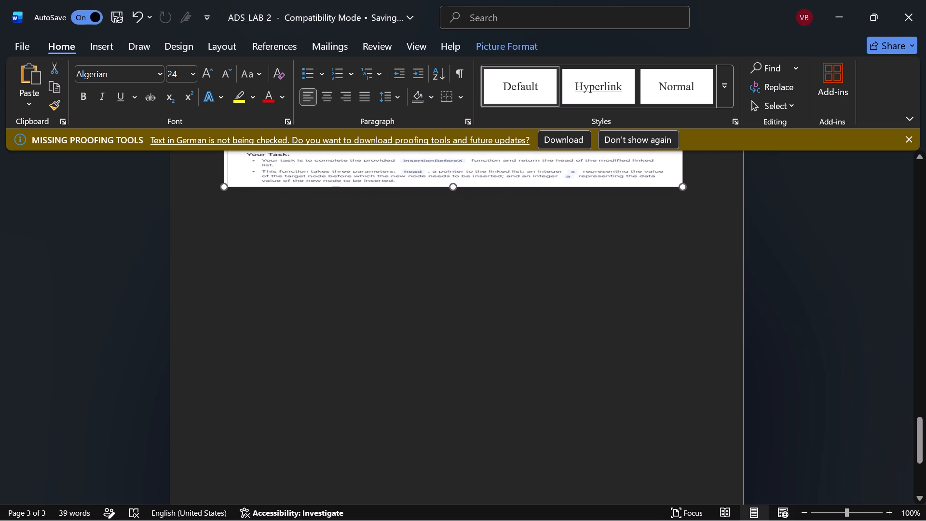
{"action": "left_click_drag", "start_coordinate": [450, 187], "coordinate": [458, 153]}
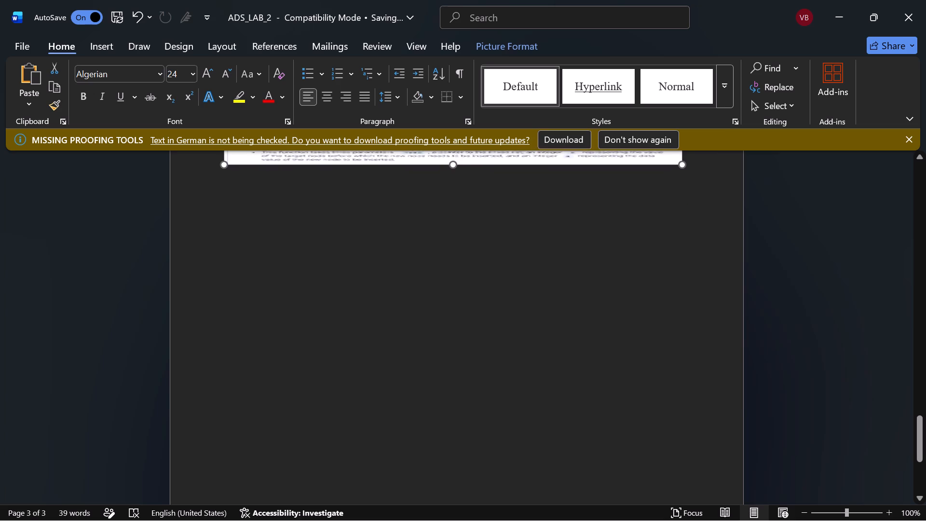
{"action": "left_click_drag", "start_coordinate": [458, 153], "coordinate": [457, 177]}
Stretch the Insertion Before a Node With Value X picture's height to about 65% of its width, keeping it on the second page.
{"action": "scroll", "coordinate": [475, 311], "scroll_direction": "up", "scroll_amount": 1}
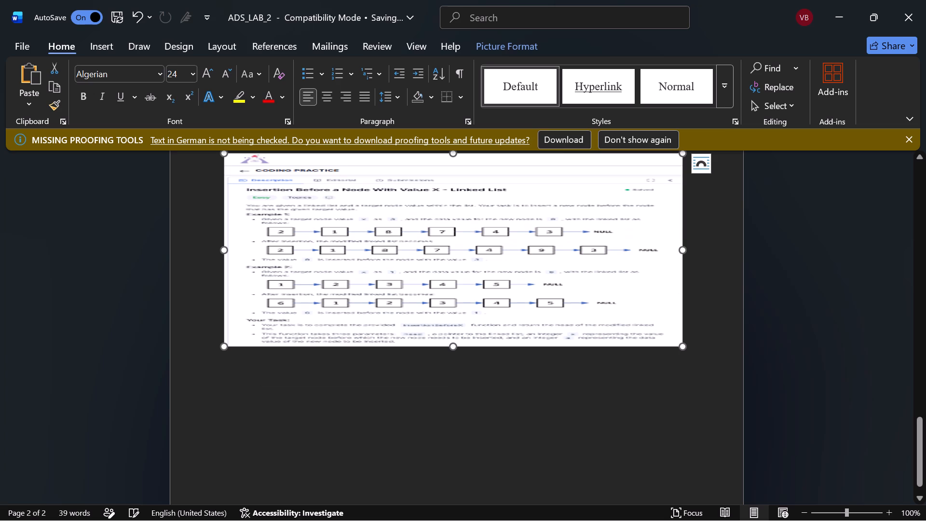
{"action": "scroll", "coordinate": [475, 311], "scroll_direction": "up", "scroll_amount": 1}
{"action": "scroll", "coordinate": [505, 414], "scroll_direction": "up", "scroll_amount": 1}
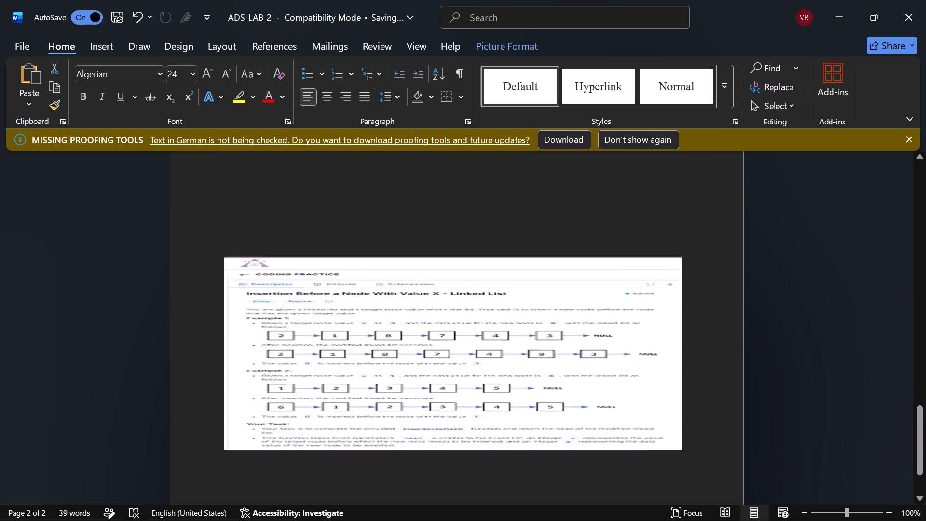
{"action": "scroll", "coordinate": [505, 414], "scroll_direction": "up", "scroll_amount": 1}
{"action": "scroll", "coordinate": [505, 414], "scroll_direction": "down", "scroll_amount": 4}
{"action": "scroll", "coordinate": [504, 428], "scroll_direction": "up", "scroll_amount": 1}
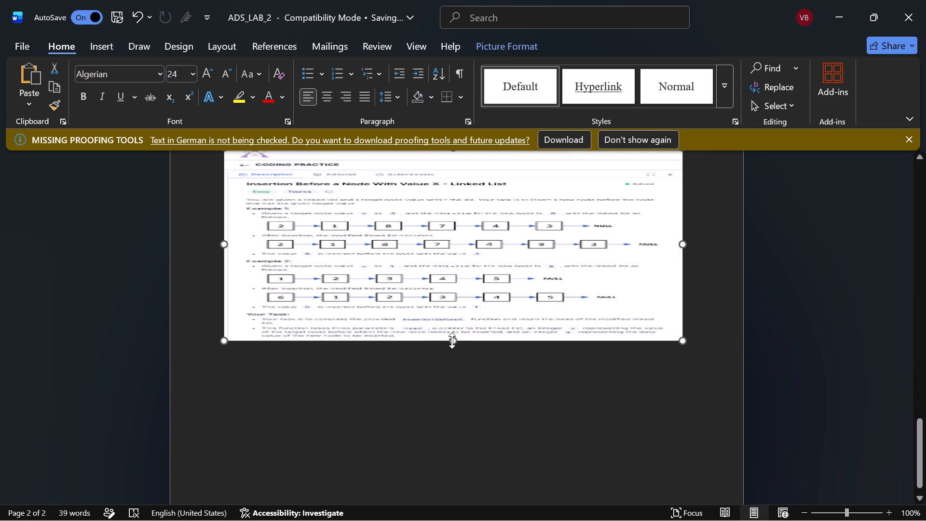
{"action": "left_click_drag", "start_coordinate": [452, 341], "coordinate": [451, 444]}
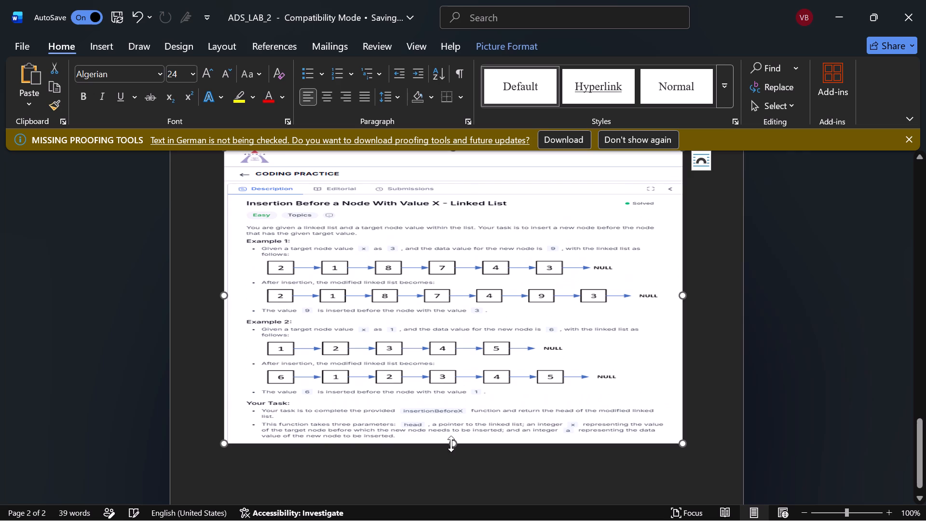
{"action": "scroll", "coordinate": [467, 468], "scroll_direction": "down", "scroll_amount": 2}
{"action": "scroll", "coordinate": [467, 468], "scroll_direction": "up", "scroll_amount": 2}
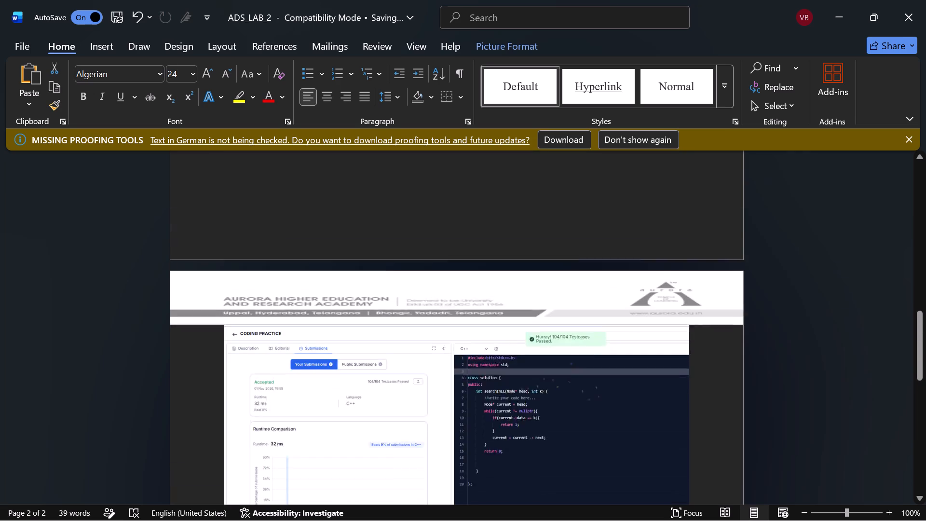
{"action": "scroll", "coordinate": [467, 468], "scroll_direction": "up", "scroll_amount": 1}
{"action": "scroll", "coordinate": [467, 468], "scroll_direction": "down", "scroll_amount": 2}
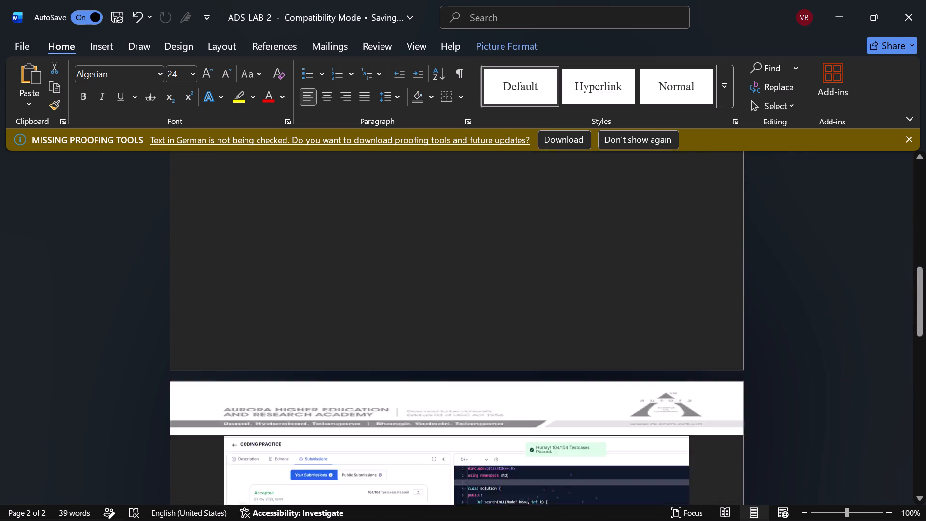
{"action": "scroll", "coordinate": [467, 468], "scroll_direction": "down", "scroll_amount": 1}
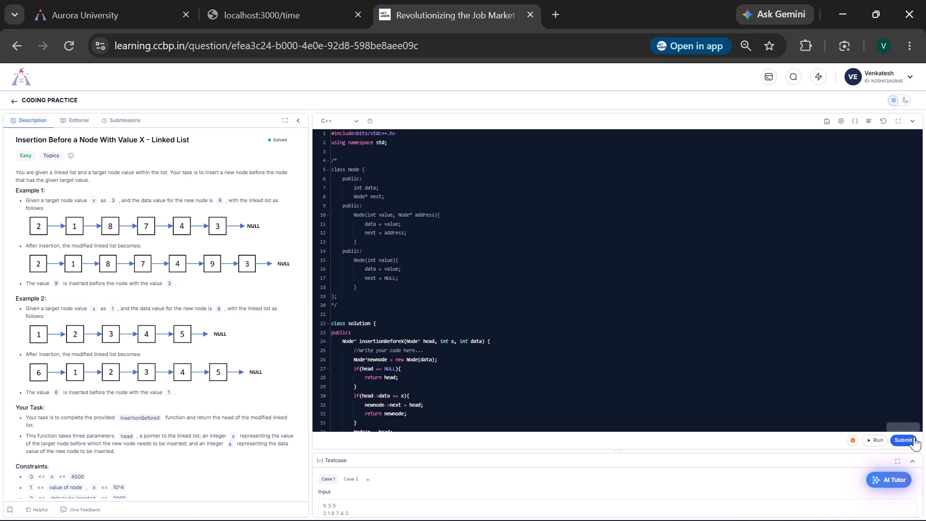
In Chrome, submit the existing C++ solution for Insertion Before a Node With Value X.
{"action": "left_click", "coordinate": [912, 437]}
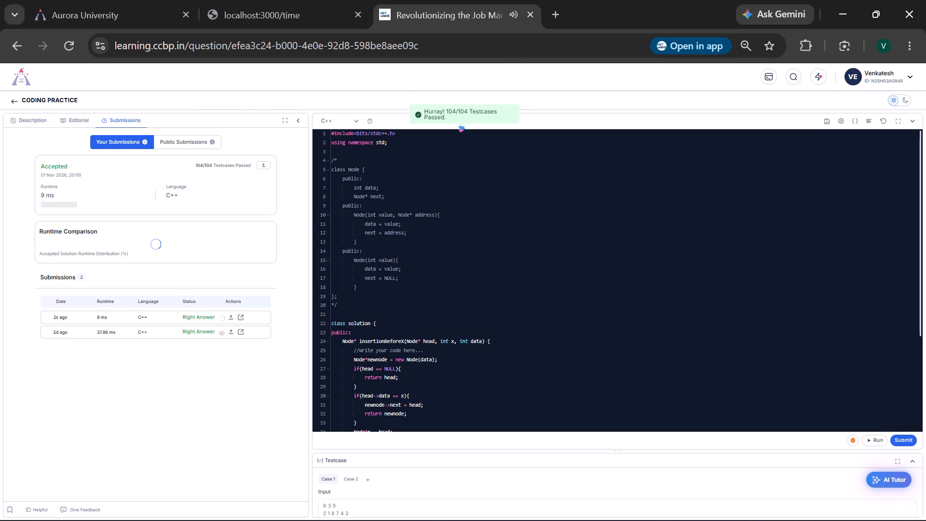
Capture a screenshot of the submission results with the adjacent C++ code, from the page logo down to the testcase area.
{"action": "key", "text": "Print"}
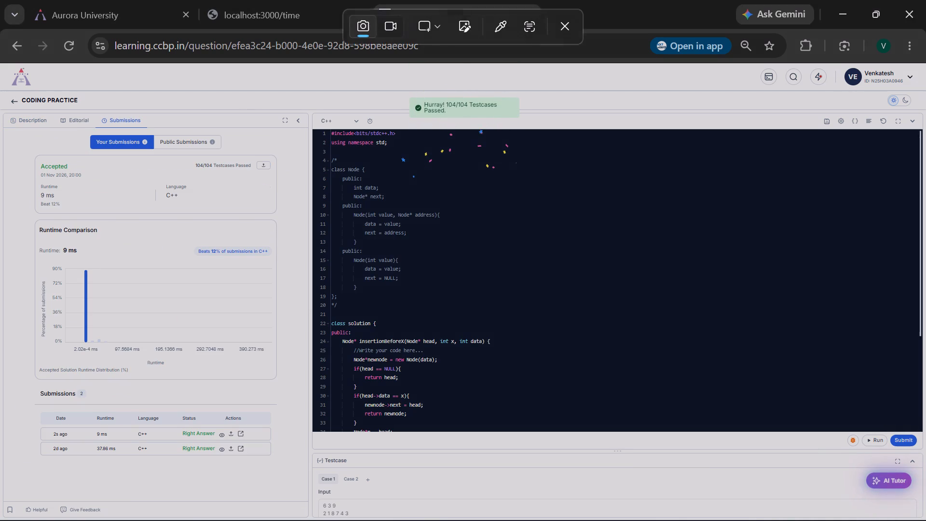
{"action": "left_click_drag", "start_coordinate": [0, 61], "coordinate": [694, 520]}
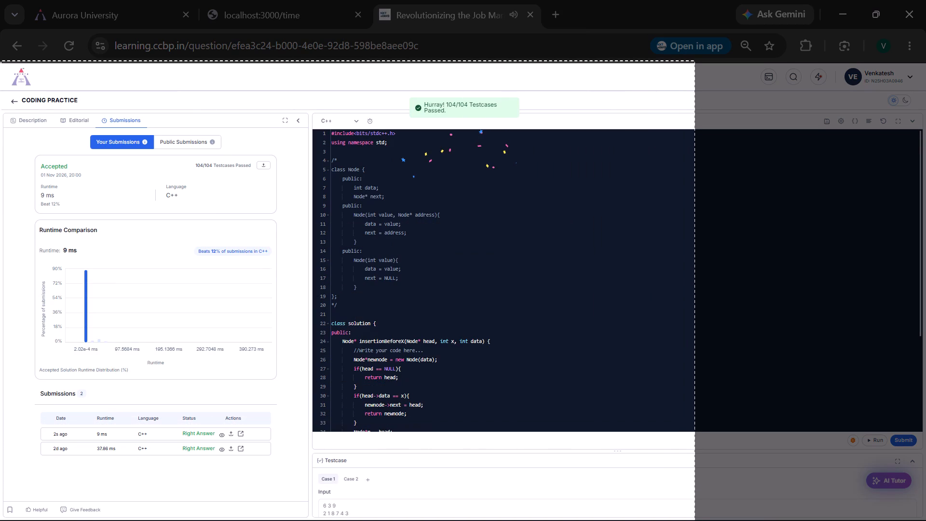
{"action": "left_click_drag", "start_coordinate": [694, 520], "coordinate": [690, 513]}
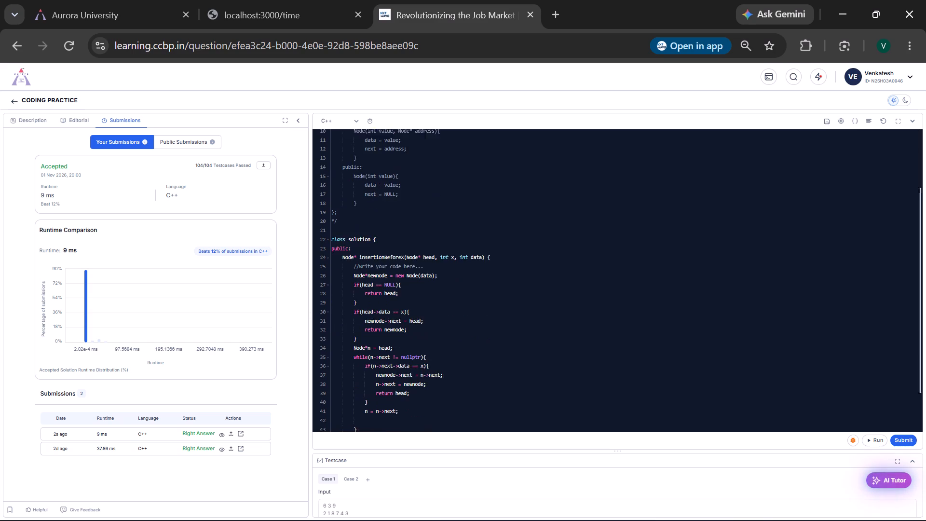
Delete the commented-out Node class and the extra blank lines above class solution in the code editor.
{"action": "scroll", "coordinate": [380, 309], "scroll_direction": "up", "scroll_amount": 2}
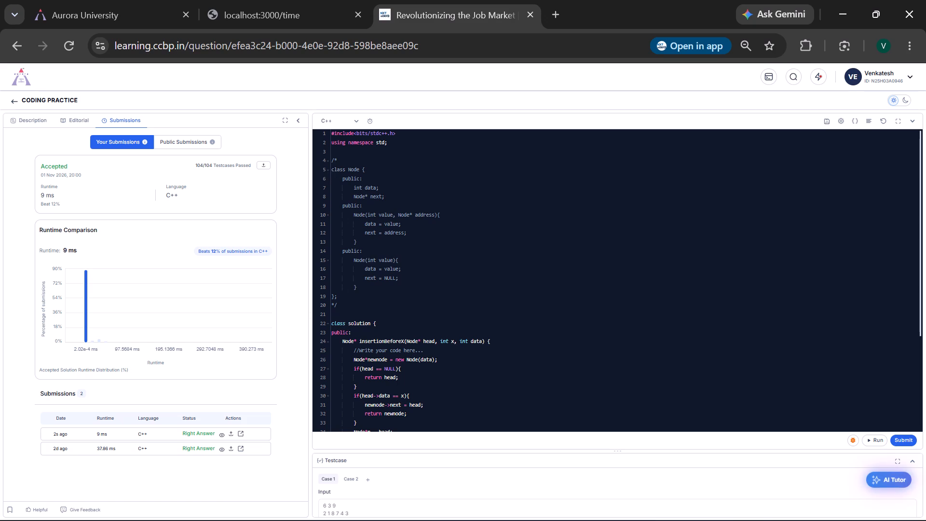
{"action": "left_click_drag", "start_coordinate": [333, 162], "coordinate": [373, 302]}
{"action": "key", "text": "BackSpace"}
{"action": "key", "text": "Down"}
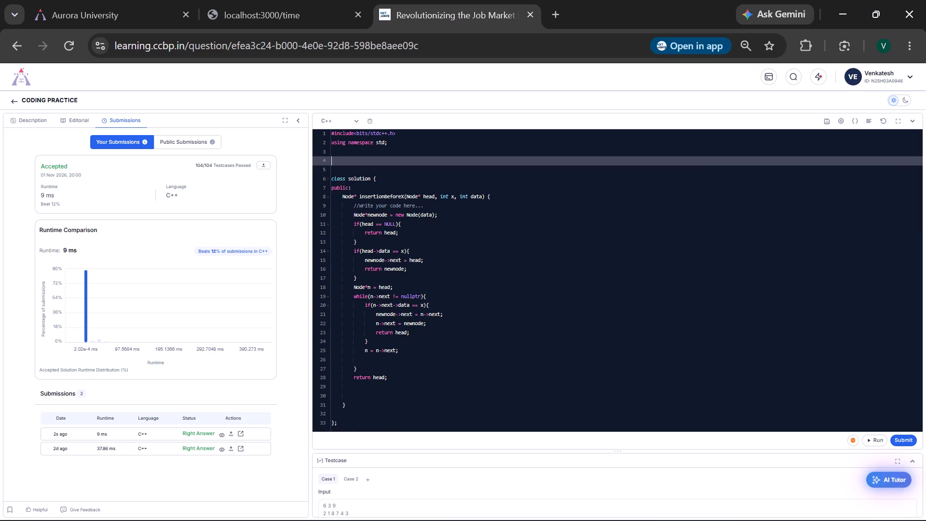
{"action": "key", "text": "BackSpace"}
{"action": "key", "text": "BackSpace"}
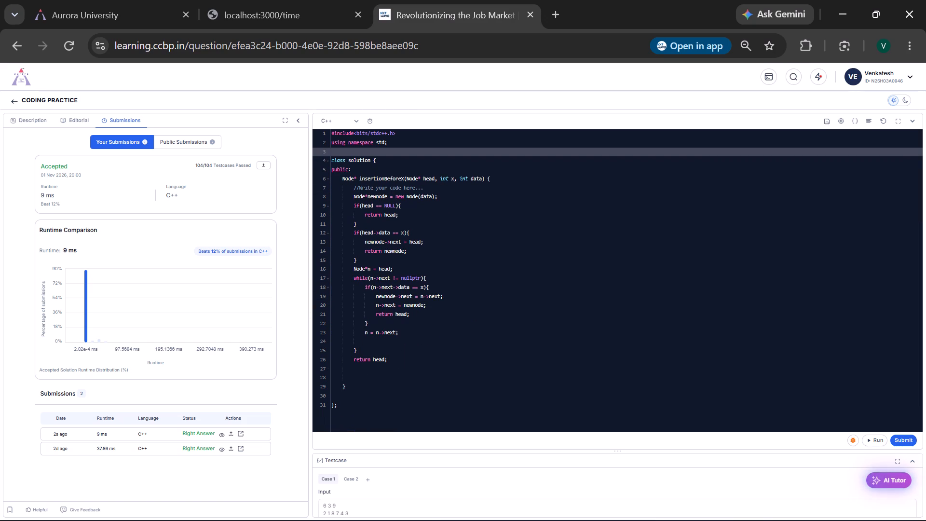
Capture a screenshot of the submission results and the shortened code, from the page logo down to the testcase heading.
{"action": "key", "text": "Print"}
{"action": "left_click_drag", "start_coordinate": [1, 62], "coordinate": [599, 482]}
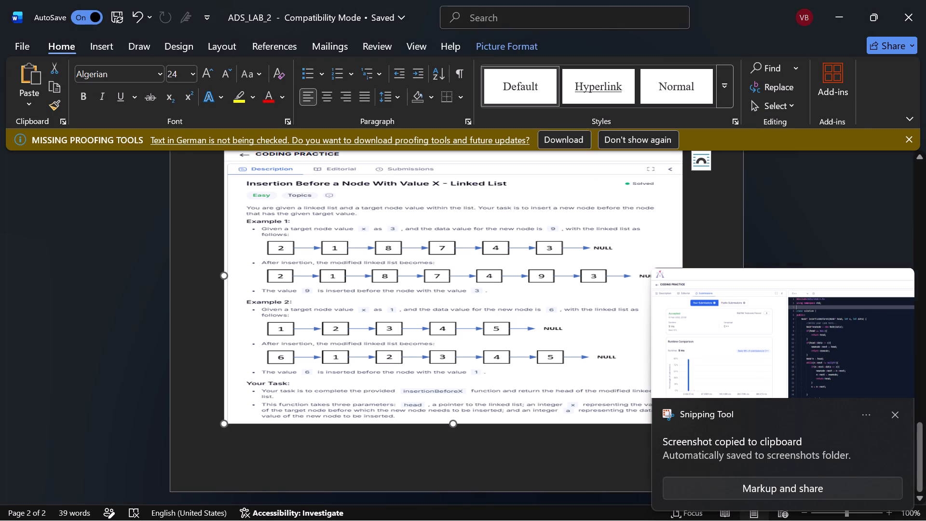
In ADS_LAB_2, paste the submission screenshot on a new line after the Insertion Before a Node With Value X picture.
{"action": "left_click", "coordinate": [365, 460]}
{"action": "key", "text": "Return"}
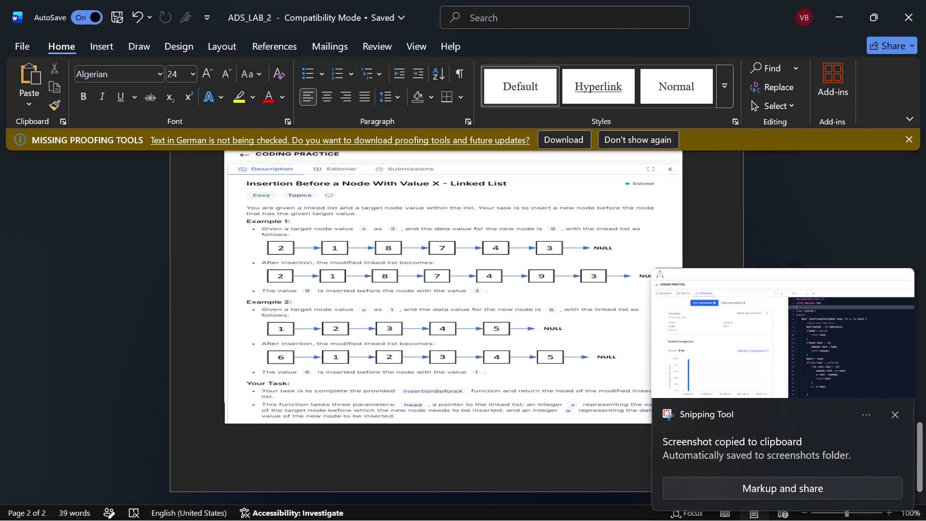
{"action": "key", "text": "ctrl+z"}
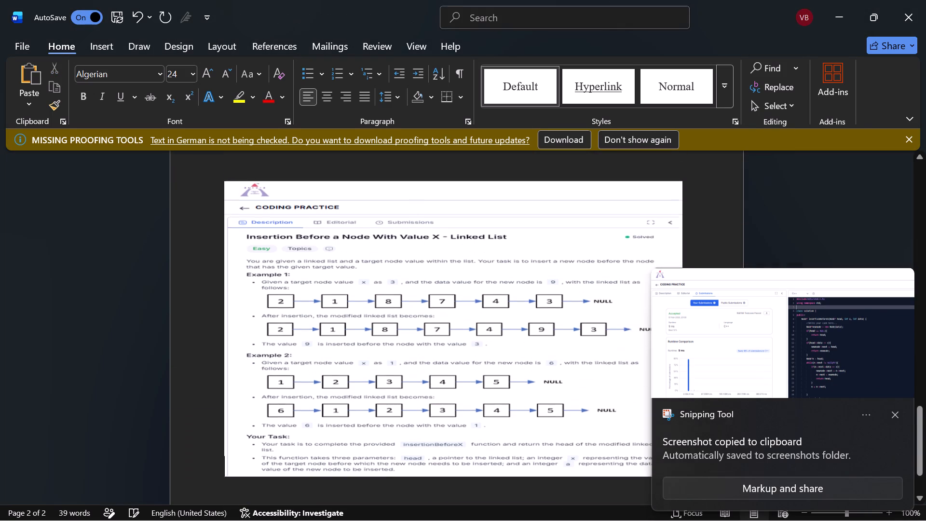
{"action": "left_click", "coordinate": [706, 465]}
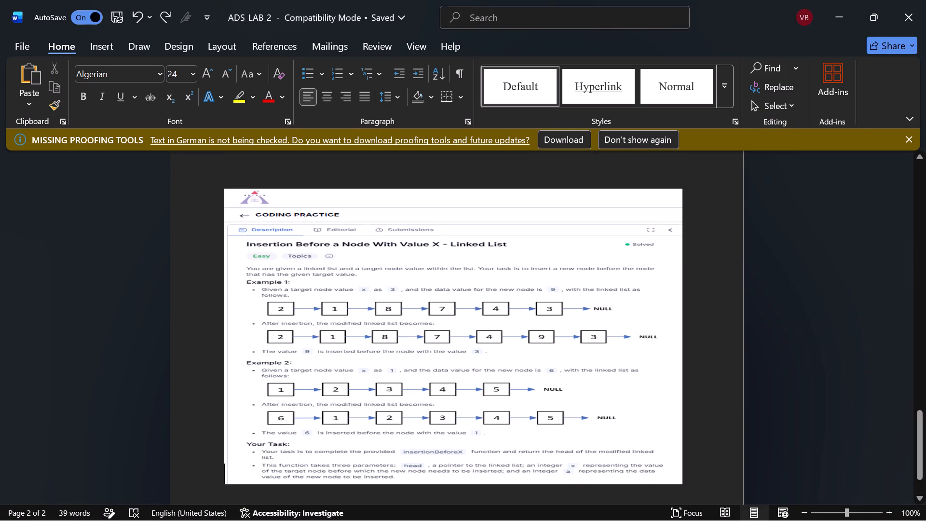
{"action": "key", "text": "Return"}
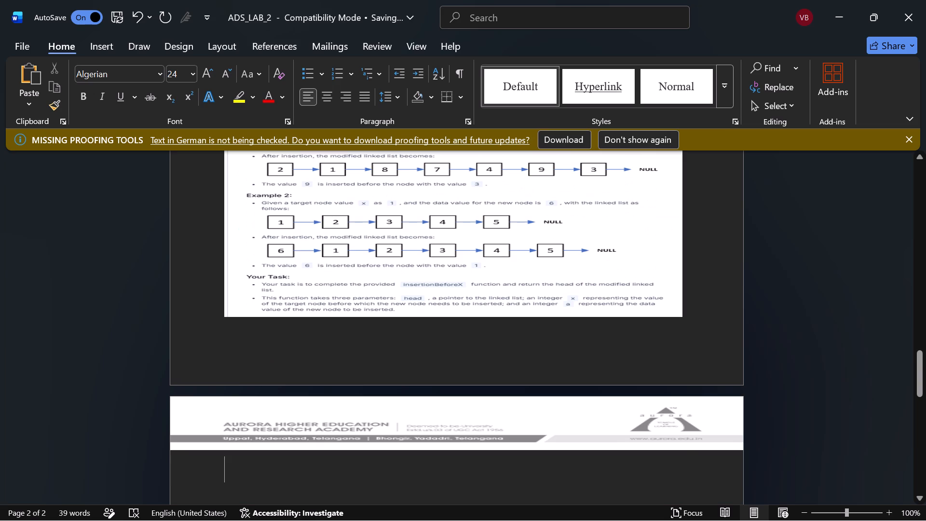
{"action": "key", "text": "ctrl+v"}
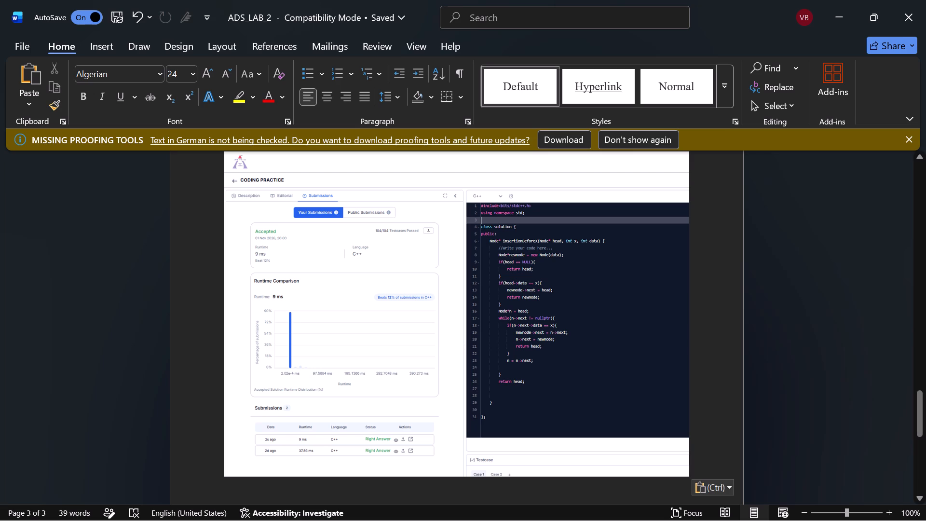
Examine how the description and submission pictures are laid out across the second and third pages.
{"action": "scroll", "coordinate": [730, 421], "scroll_direction": "up", "scroll_amount": 2}
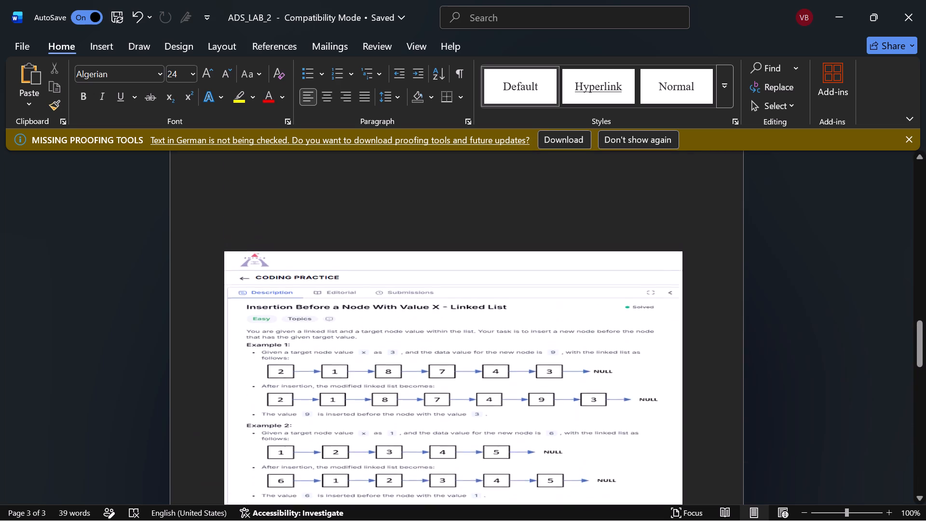
{"action": "scroll", "coordinate": [730, 421], "scroll_direction": "up", "scroll_amount": 1}
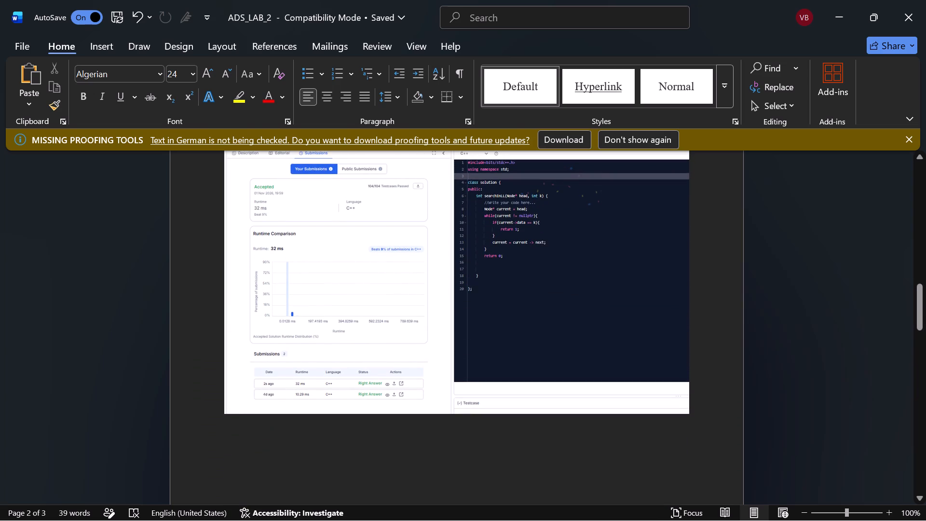
{"action": "scroll", "coordinate": [730, 421], "scroll_direction": "down", "scroll_amount": 3}
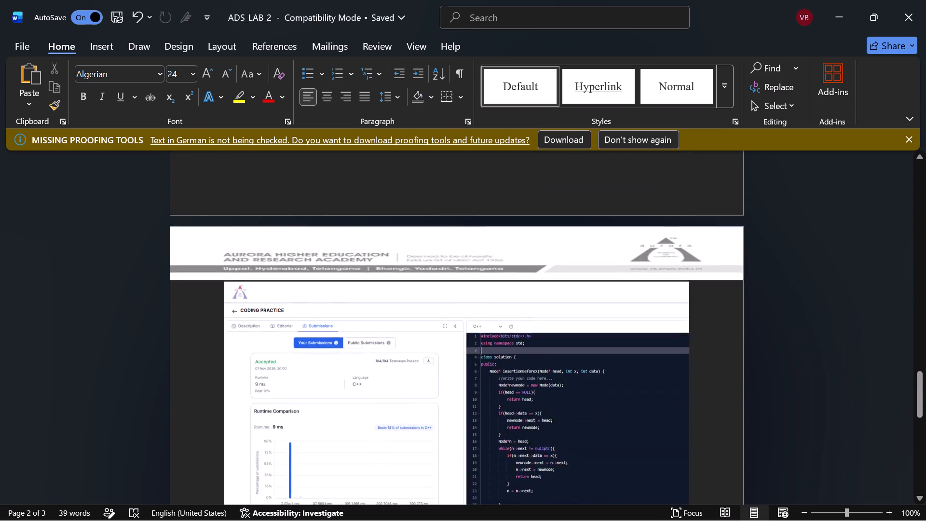
{"action": "scroll", "coordinate": [730, 421], "scroll_direction": "down", "scroll_amount": 1}
{"action": "scroll", "coordinate": [730, 421], "scroll_direction": "up", "scroll_amount": 1}
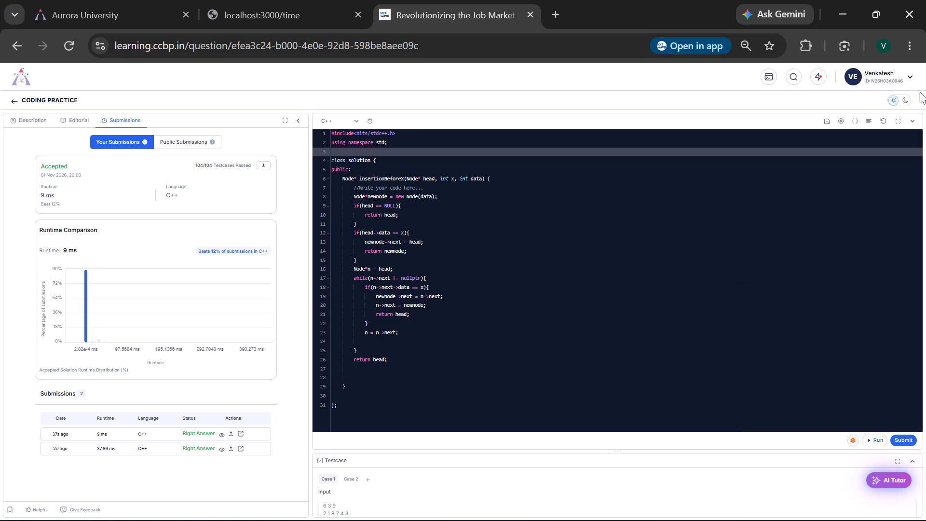
In Chrome, open the Filter Linked List Nodes by Array problem from the Coding Practice that follows Deletion in Linked List.
{"action": "left_click", "coordinate": [13, 100]}
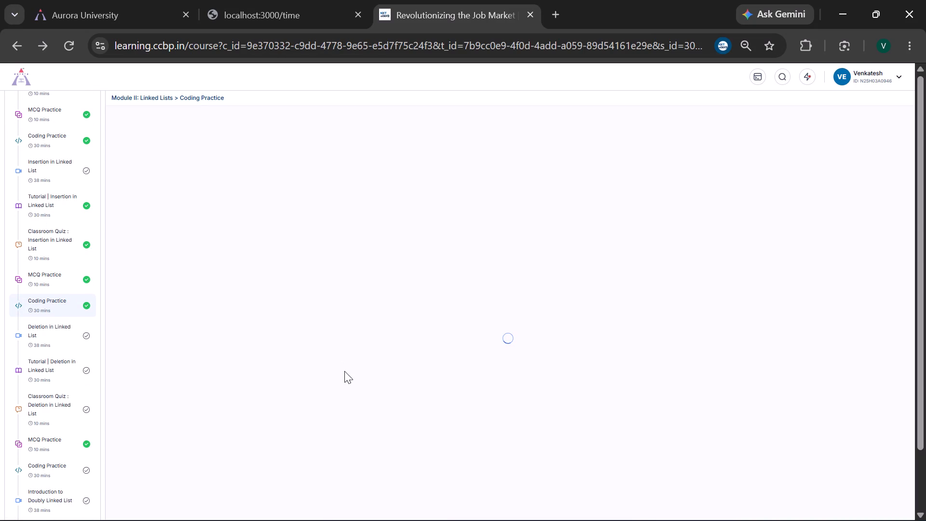
{"action": "left_click", "coordinate": [59, 470]}
{"action": "left_click", "coordinate": [375, 277]}
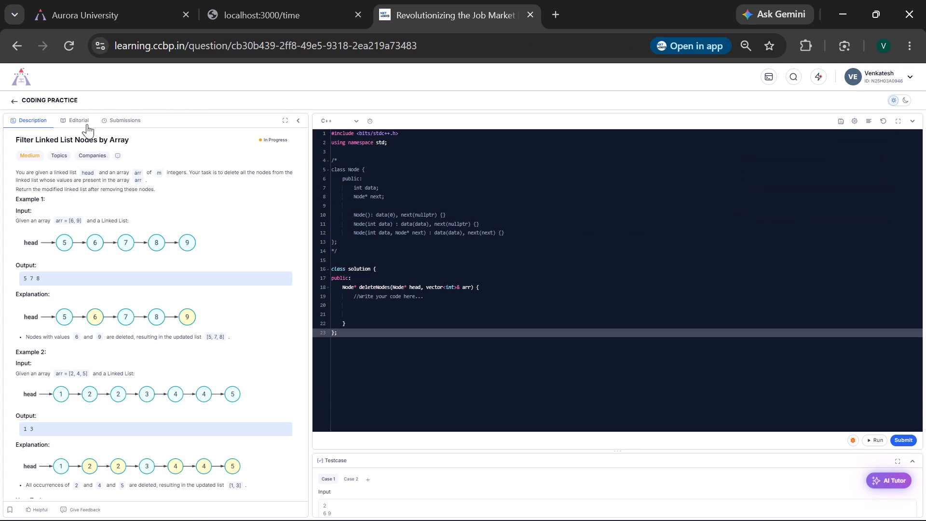
Copy the entire C++ code implementation from the editorial of Filter Linked List Nodes by Array.
{"action": "left_click", "coordinate": [83, 122]}
{"action": "scroll", "coordinate": [139, 287], "scroll_direction": "down", "scroll_amount": 4}
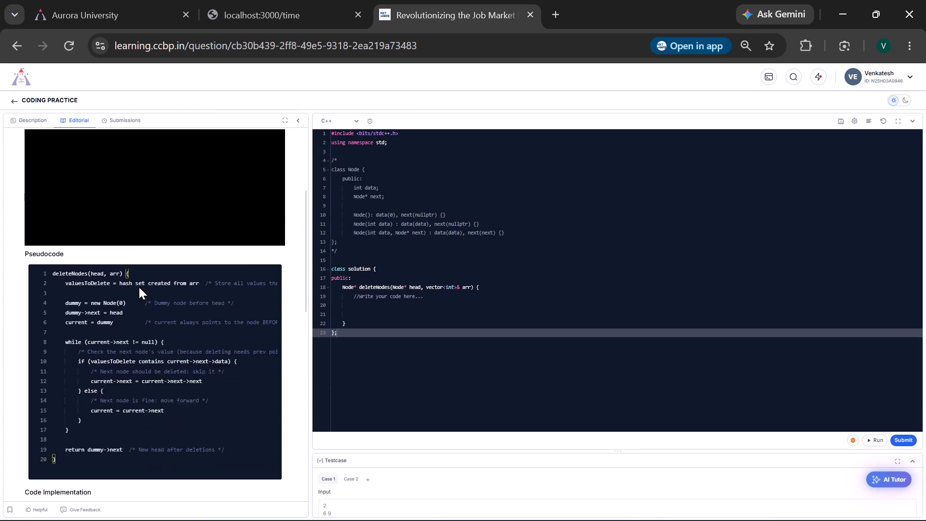
{"action": "scroll", "coordinate": [139, 287], "scroll_direction": "down", "scroll_amount": 8}
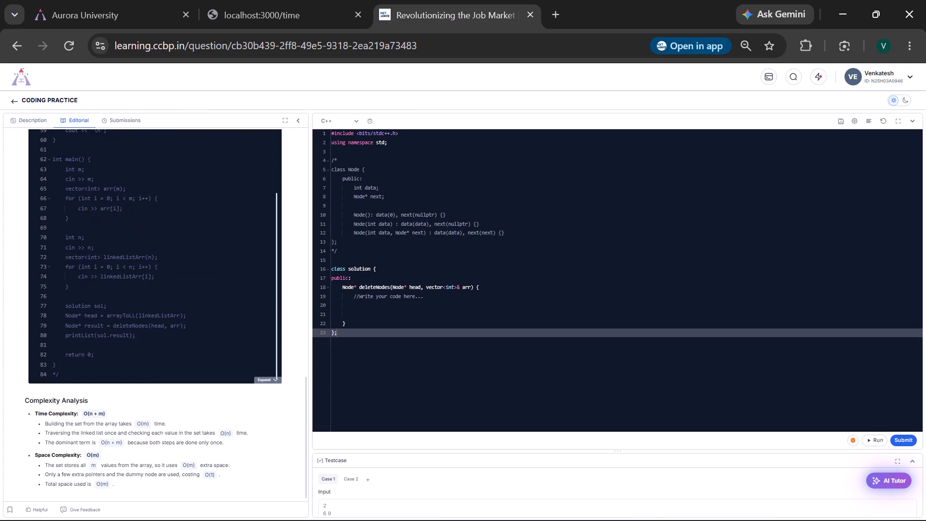
{"action": "key", "text": "ctrl+a"}
{"action": "double_click", "coordinate": [139, 287]}
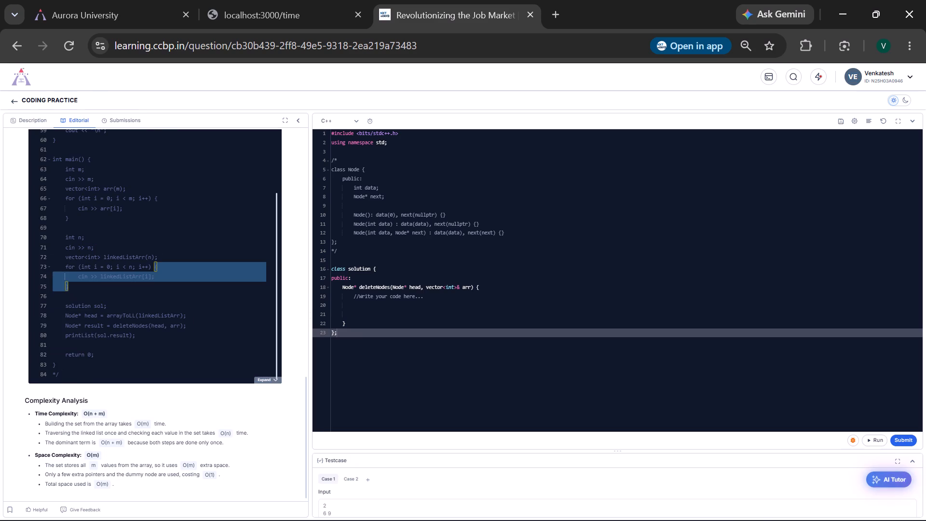
{"action": "key", "text": "ctrl+a"}
{"action": "key", "text": "ctrl+c"}
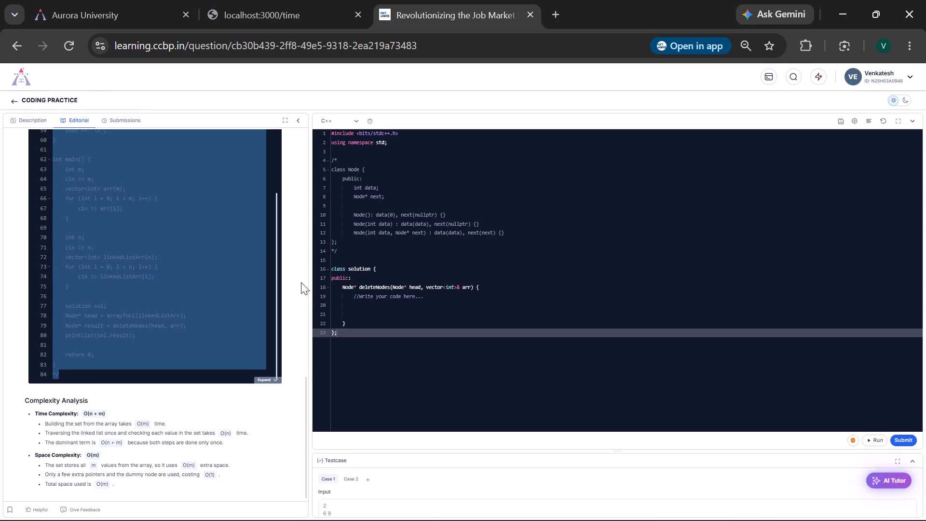
Replace all the starter code in the code editor with the copied editorial implementation.
{"action": "left_click", "coordinate": [384, 302]}
{"action": "key", "text": "ctrl+a"}
{"action": "key", "text": "BackSpace"}
{"action": "key", "text": "ctrl+v"}
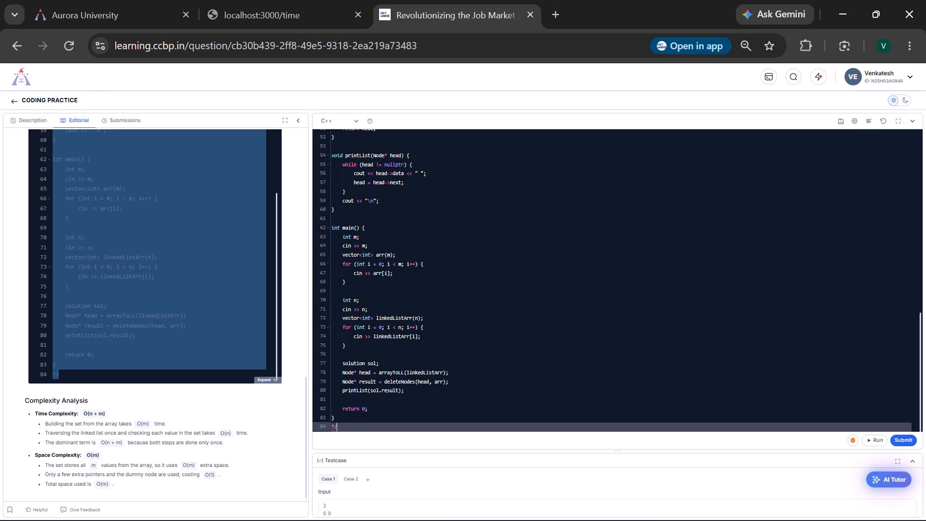
{"action": "scroll", "coordinate": [423, 283], "scroll_direction": "up", "scroll_amount": 6}
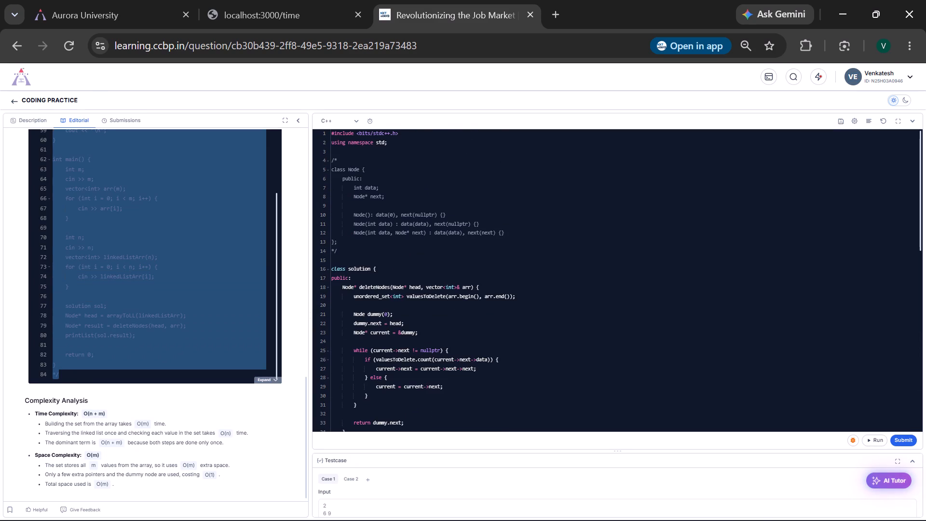
Delete the commented-out Node class and the commented-out helper and main functions from the pasted code, keeping only the solution class.
{"action": "left_click_drag", "start_coordinate": [332, 151], "coordinate": [346, 236]}
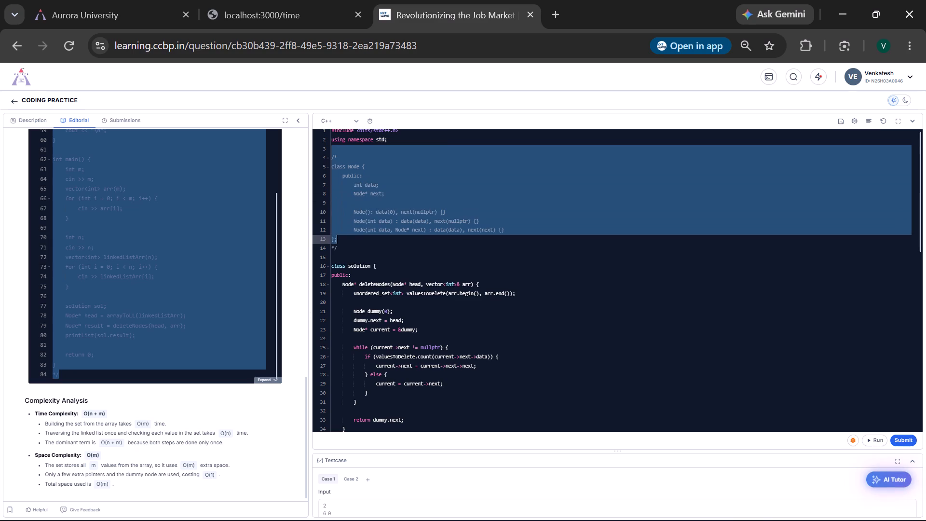
{"action": "left_click_drag", "start_coordinate": [346, 236], "coordinate": [350, 248]}
{"action": "key", "text": "BackSpace"}
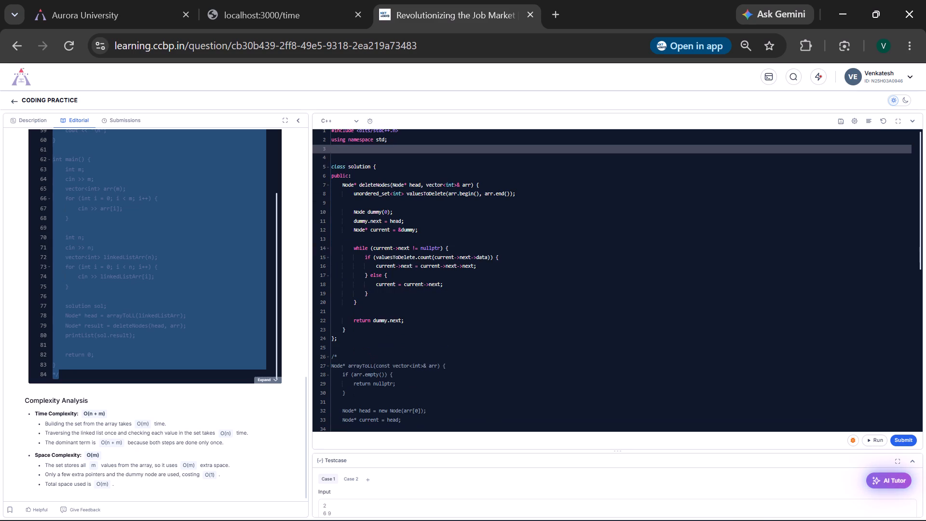
{"action": "scroll", "coordinate": [395, 286], "scroll_direction": "down", "scroll_amount": 3}
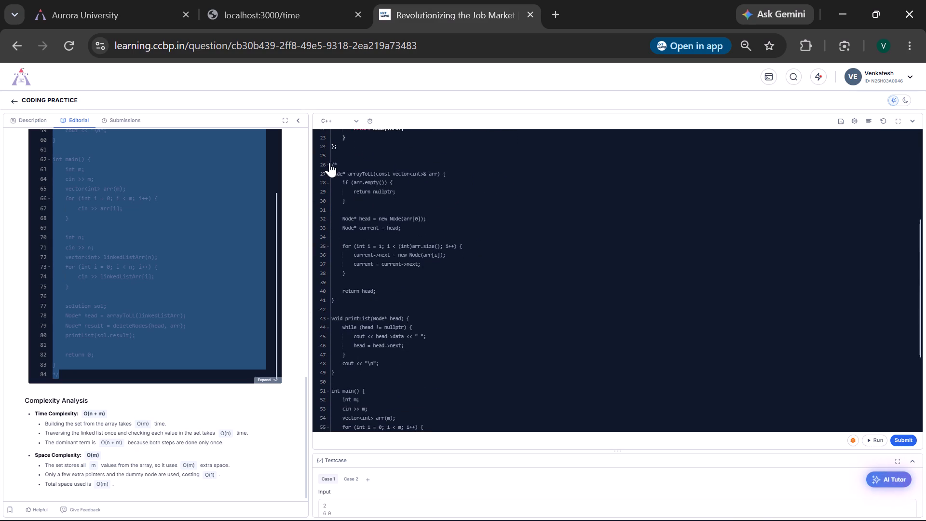
{"action": "left_click_drag", "start_coordinate": [332, 165], "coordinate": [371, 432]}
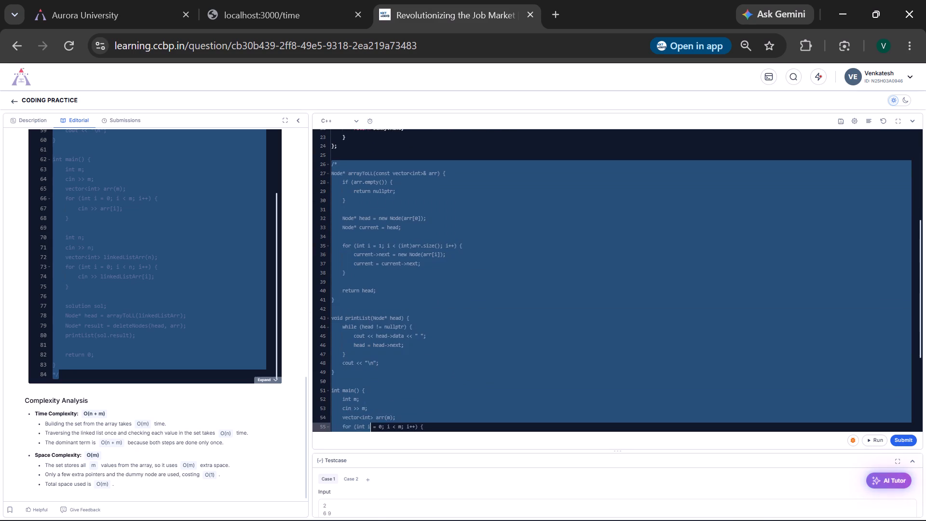
{"action": "left_click_drag", "start_coordinate": [371, 432], "coordinate": [369, 519]}
{"action": "key", "text": "BackSpace"}
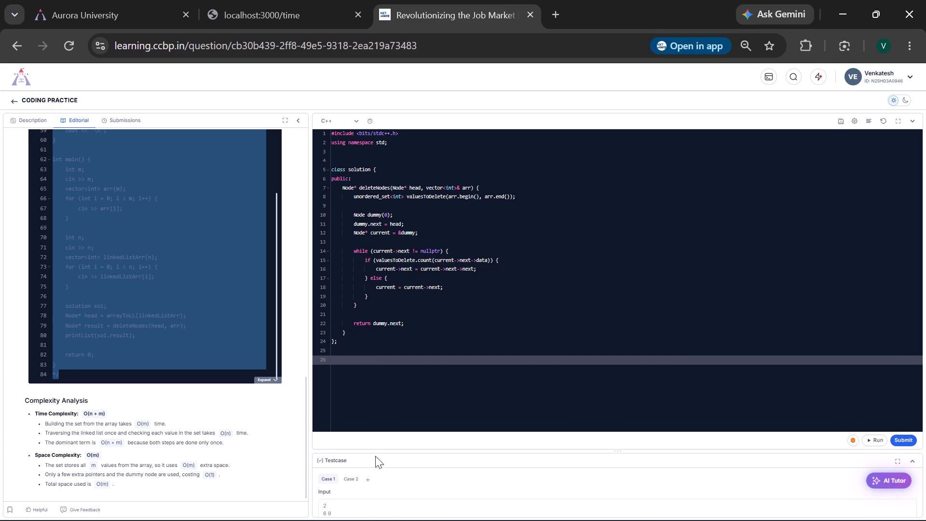
Capture a screenshot of the Filter Linked List Nodes by Array problem description, leaving out the code editor.
{"action": "scroll", "coordinate": [162, 269], "scroll_direction": "up", "scroll_amount": 4}
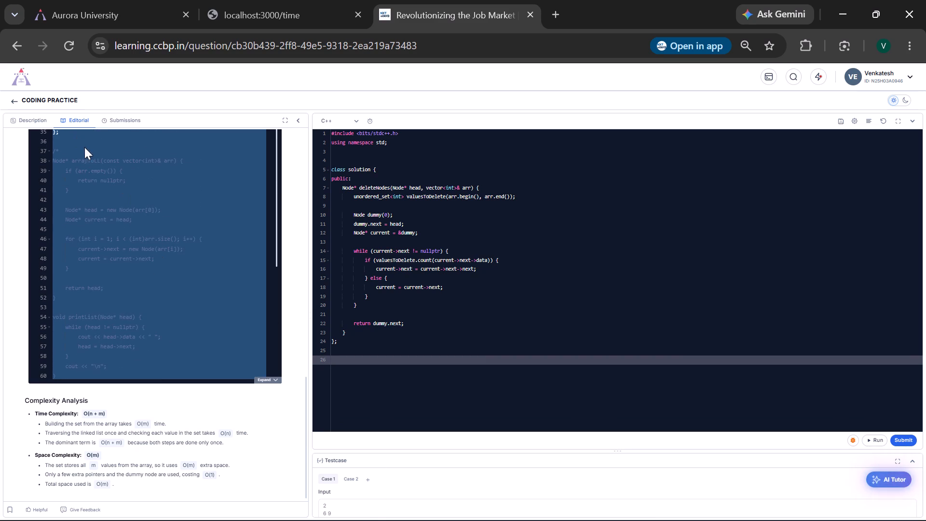
{"action": "left_click", "coordinate": [34, 120]}
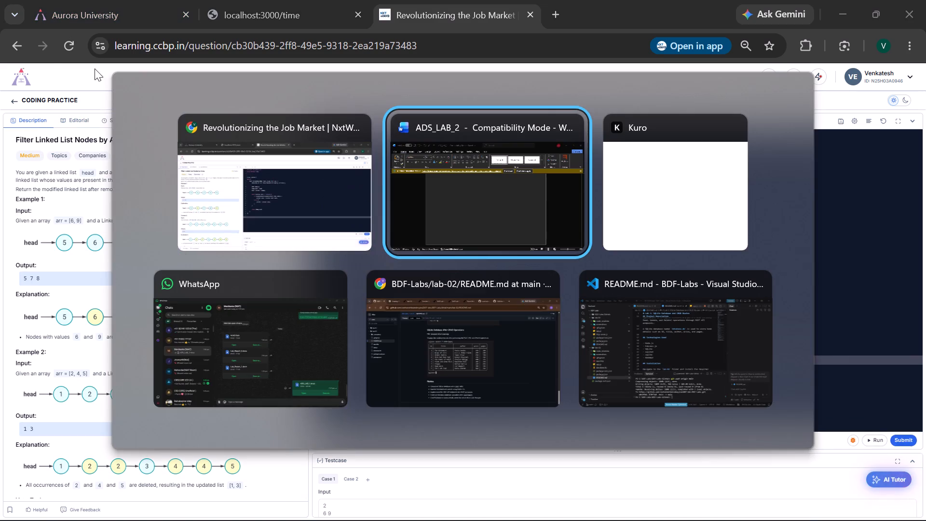
{"action": "scroll", "coordinate": [332, 199], "scroll_direction": "up", "scroll_amount": 3}
{"action": "scroll", "coordinate": [332, 199], "scroll_direction": "down", "scroll_amount": 3}
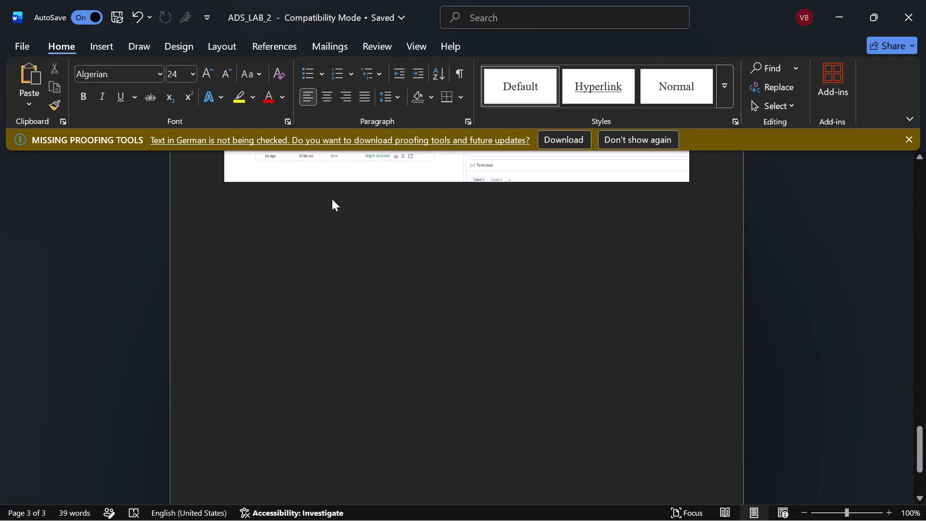
{"action": "scroll", "coordinate": [187, 199], "scroll_direction": "up", "scroll_amount": 4}
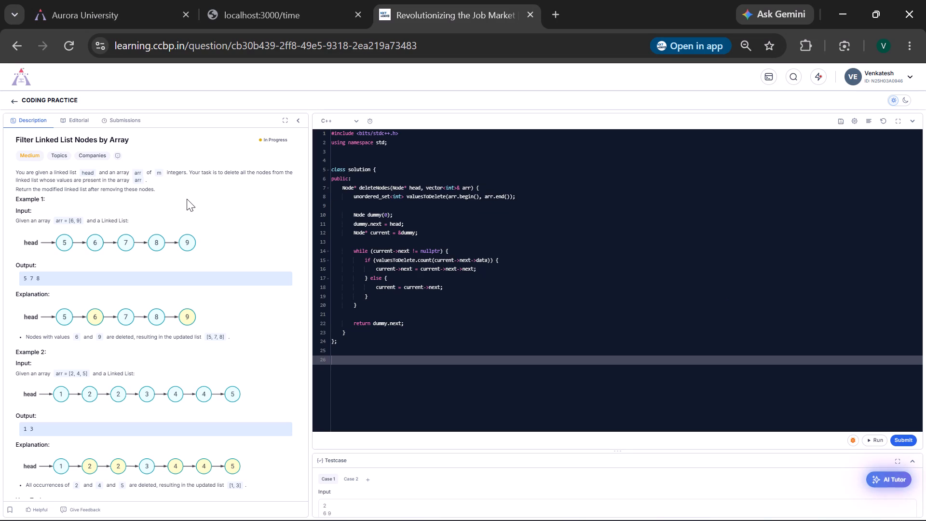
{"action": "key", "text": "Print"}
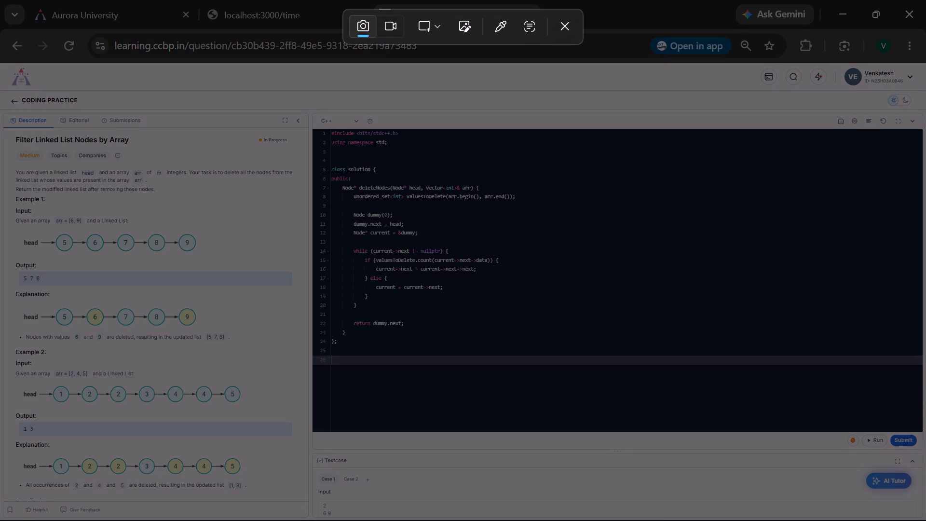
{"action": "left_click_drag", "start_coordinate": [0, 63], "coordinate": [279, 431]}
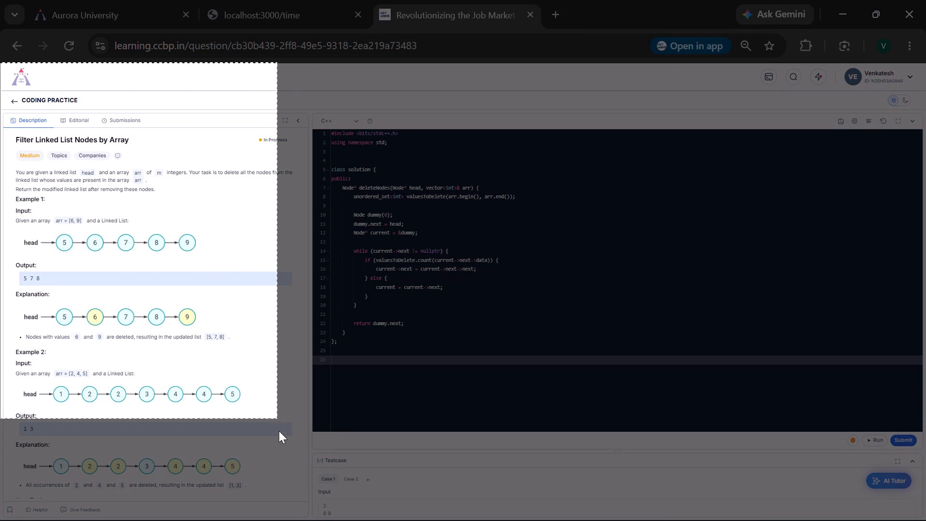
{"action": "left_click_drag", "start_coordinate": [279, 431], "coordinate": [310, 446]}
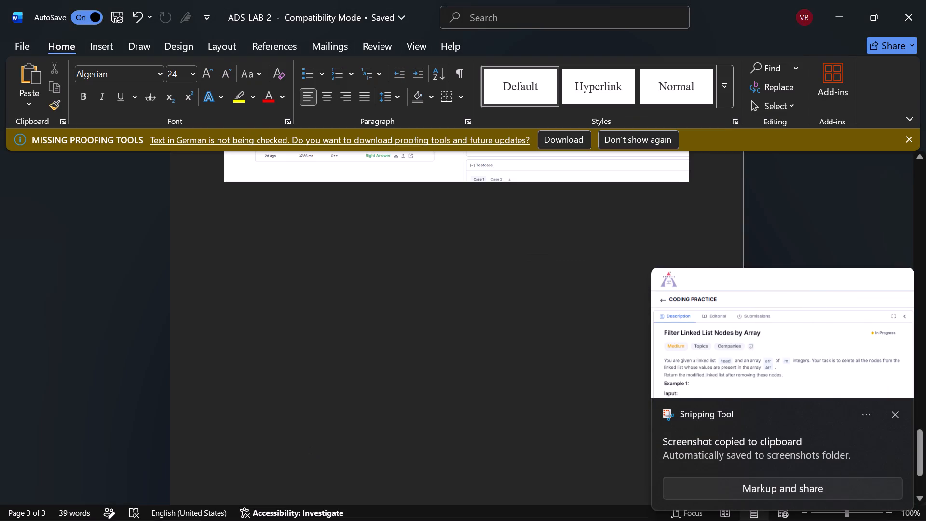
In Word, paste the description screenshot into ADS_LAB_2 below the submission picture on the third page.
{"action": "left_click", "coordinate": [276, 288]}
{"action": "scroll", "coordinate": [299, 377], "scroll_direction": "down", "scroll_amount": 2}
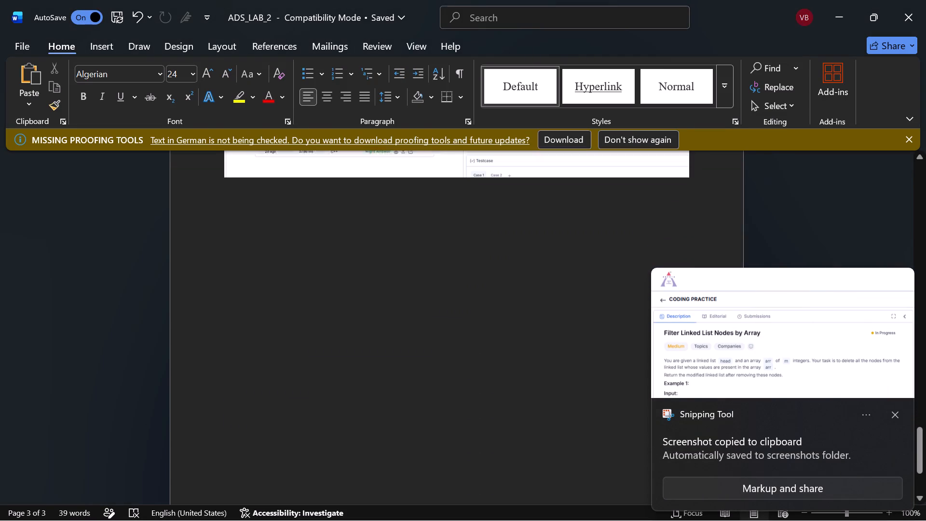
{"action": "double_click", "coordinate": [244, 326]}
{"action": "key", "text": "ctrl+v"}
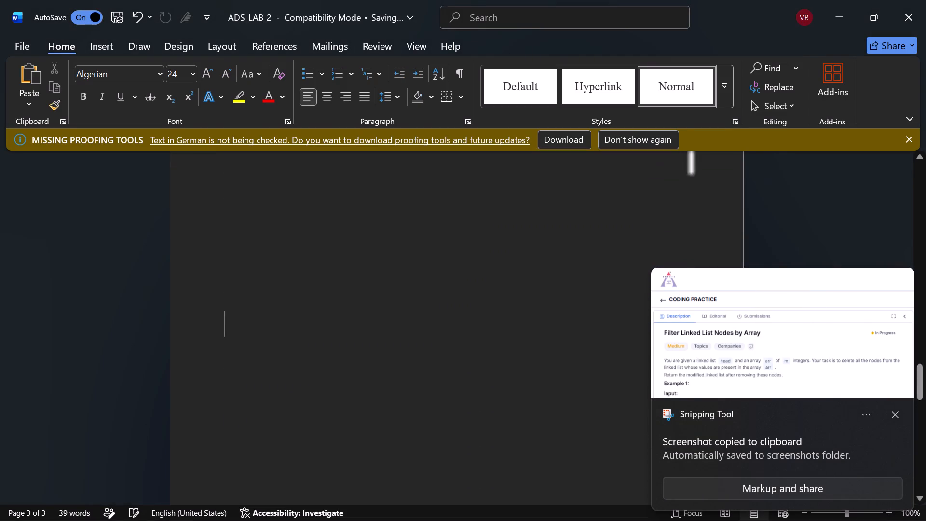
{"action": "left_click", "coordinate": [378, 416]}
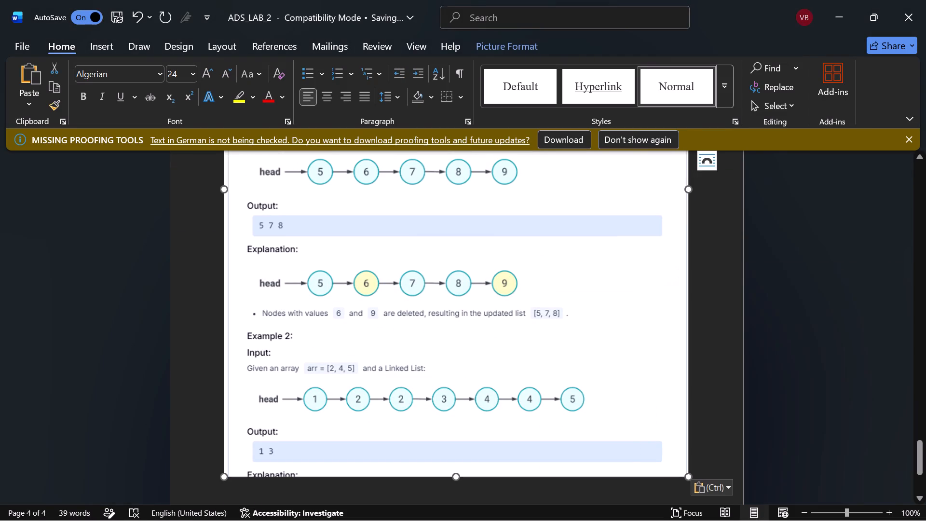
Shorten the pasted description picture to about half its original height, keeping its full width.
{"action": "left_click_drag", "start_coordinate": [457, 478], "coordinate": [453, 273]}
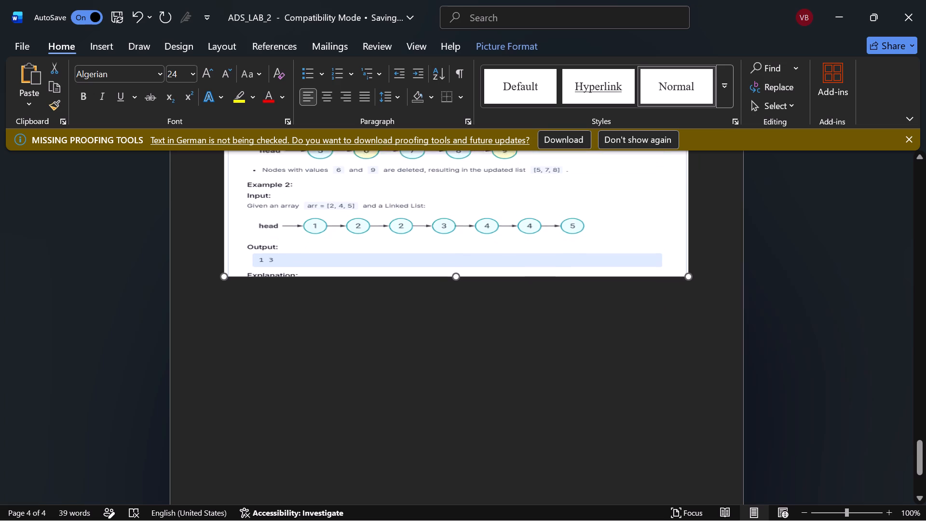
{"action": "left_click_drag", "start_coordinate": [453, 273], "coordinate": [450, 259]}
{"action": "scroll", "coordinate": [439, 361], "scroll_direction": "up", "scroll_amount": 1}
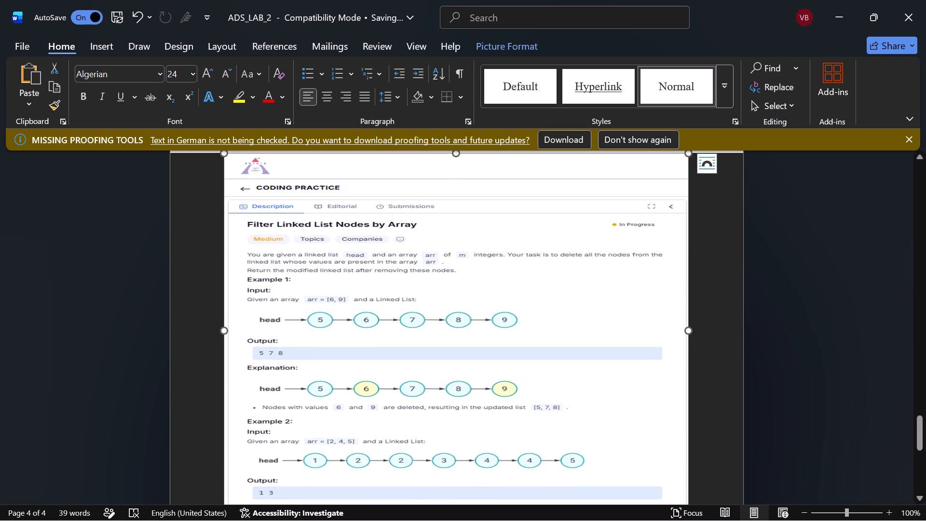
{"action": "scroll", "coordinate": [737, 254], "scroll_direction": "up", "scroll_amount": 3}
{"action": "scroll", "coordinate": [737, 254], "scroll_direction": "down", "scroll_amount": 2}
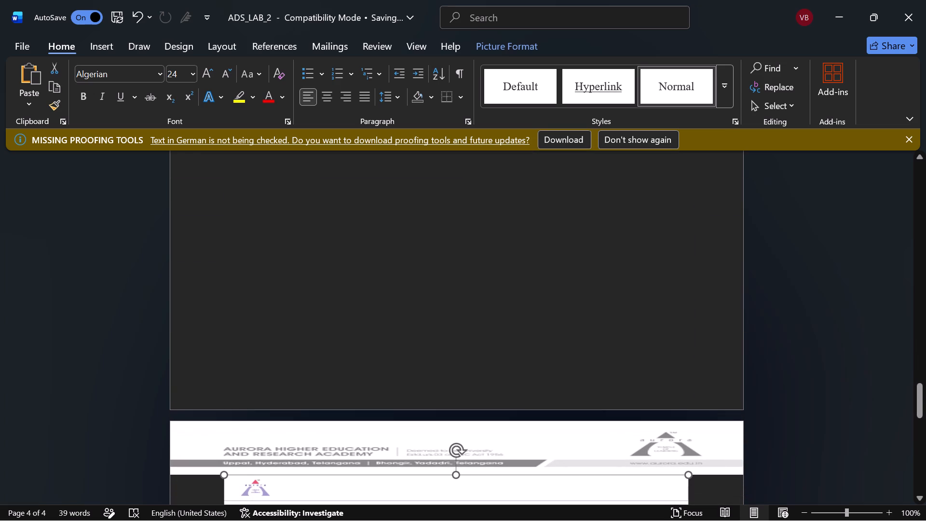
{"action": "scroll", "coordinate": [653, 284], "scroll_direction": "down", "scroll_amount": 2}
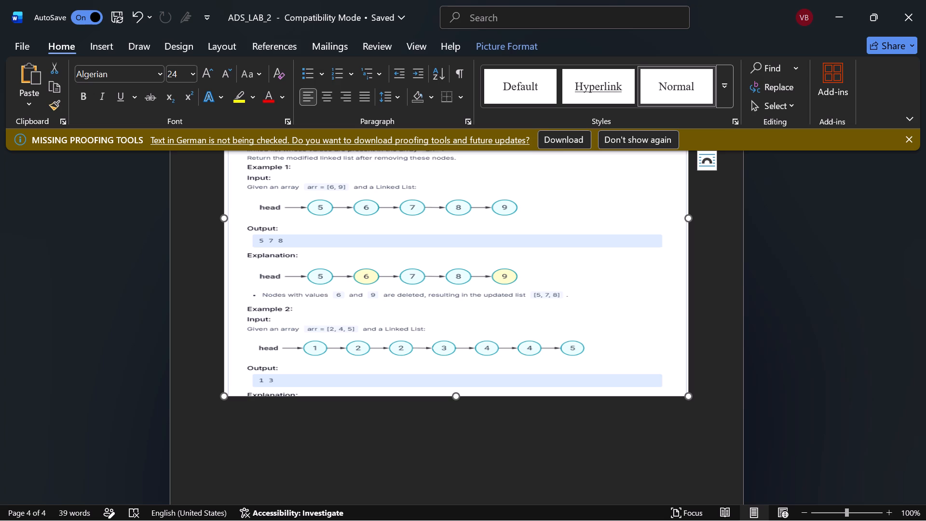
{"action": "scroll", "coordinate": [692, 387], "scroll_direction": "up", "scroll_amount": 3}
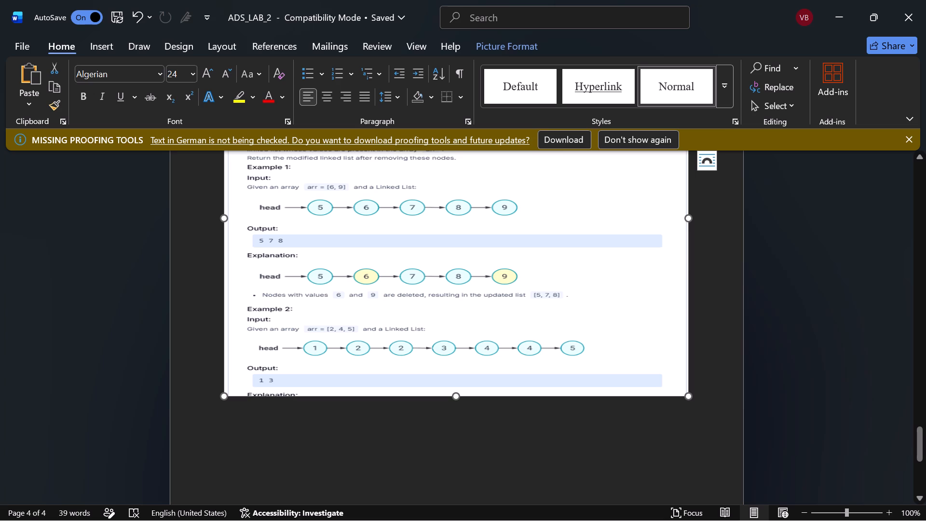
{"action": "scroll", "coordinate": [713, 366], "scroll_direction": "up", "scroll_amount": 4}
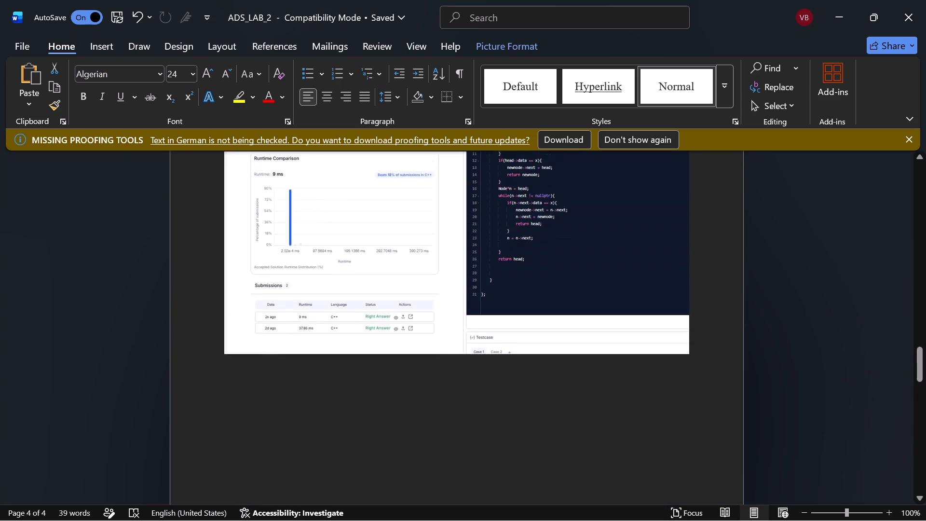
{"action": "scroll", "coordinate": [713, 366], "scroll_direction": "down", "scroll_amount": 1}
{"action": "scroll", "coordinate": [567, 356], "scroll_direction": "up", "scroll_amount": 2}
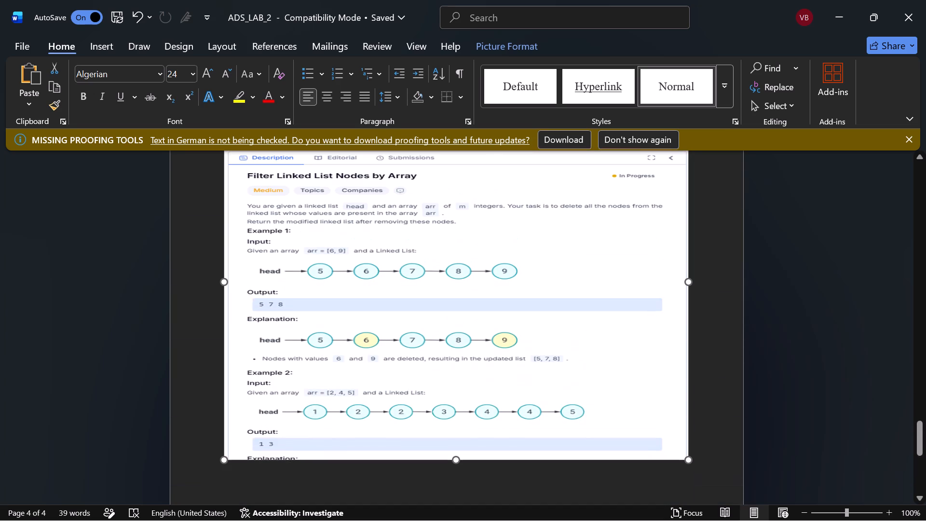
{"action": "left_click", "coordinate": [475, 330]}
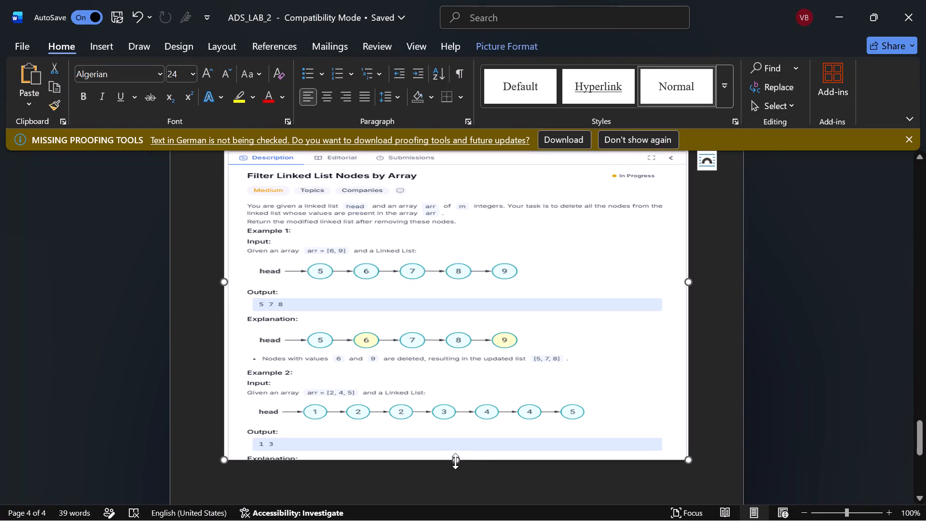
{"action": "left_click_drag", "start_coordinate": [457, 461], "coordinate": [448, 387]}
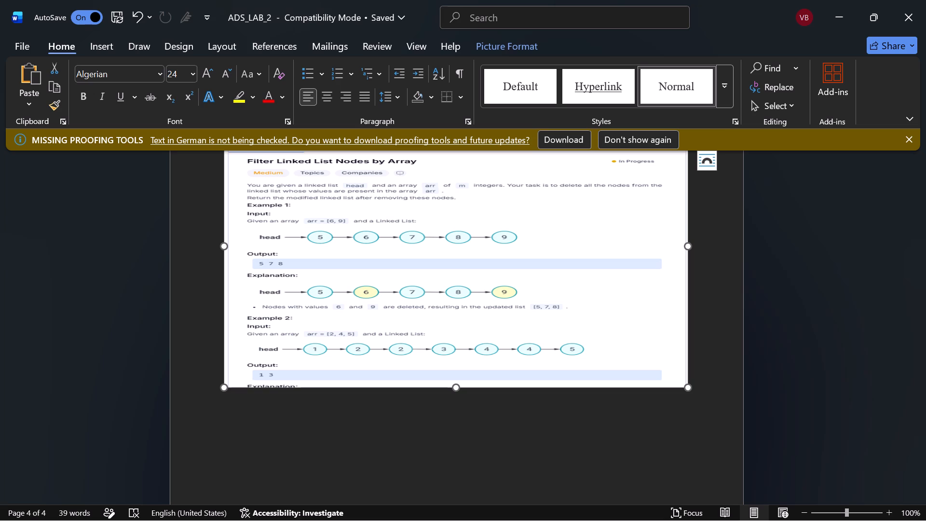
Remove the blank lines above the description picture so that it moves up beneath the submission picture on the third page.
{"action": "scroll", "coordinate": [440, 455], "scroll_direction": "up", "scroll_amount": 2}
{"action": "scroll", "coordinate": [419, 378], "scroll_direction": "down", "scroll_amount": 1}
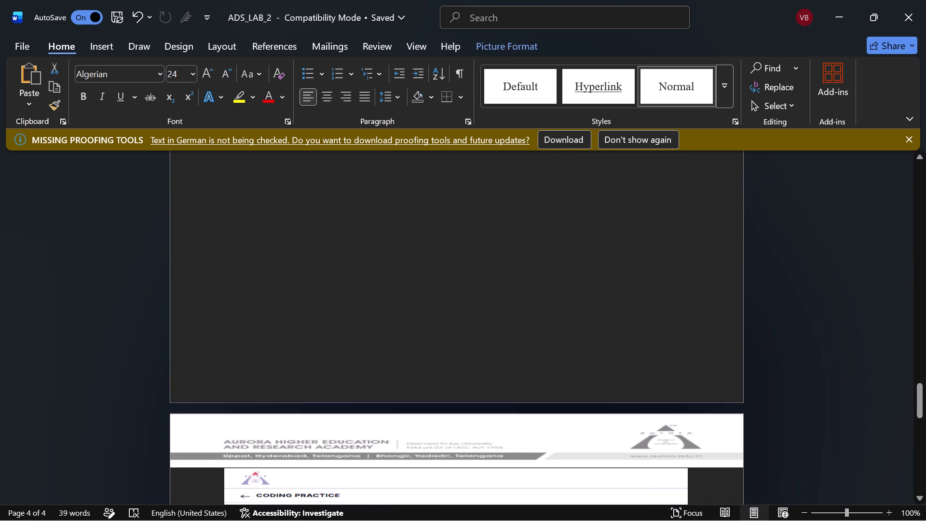
{"action": "left_click", "coordinate": [309, 332]}
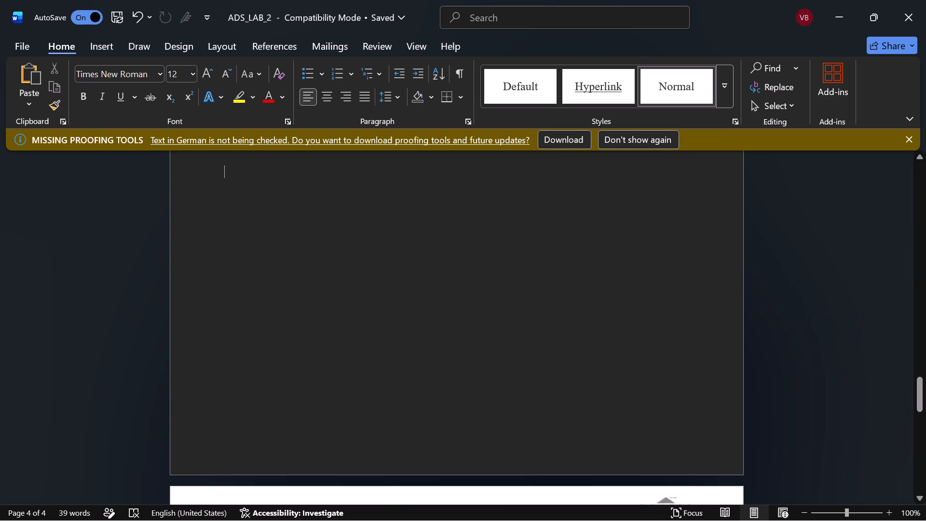
{"action": "key", "text": "BackSpace"}
{"action": "key", "text": "BackSpace"}
{"action": "key", "text": "BackSpace"}
{"action": "key", "text": "BackSpace"}
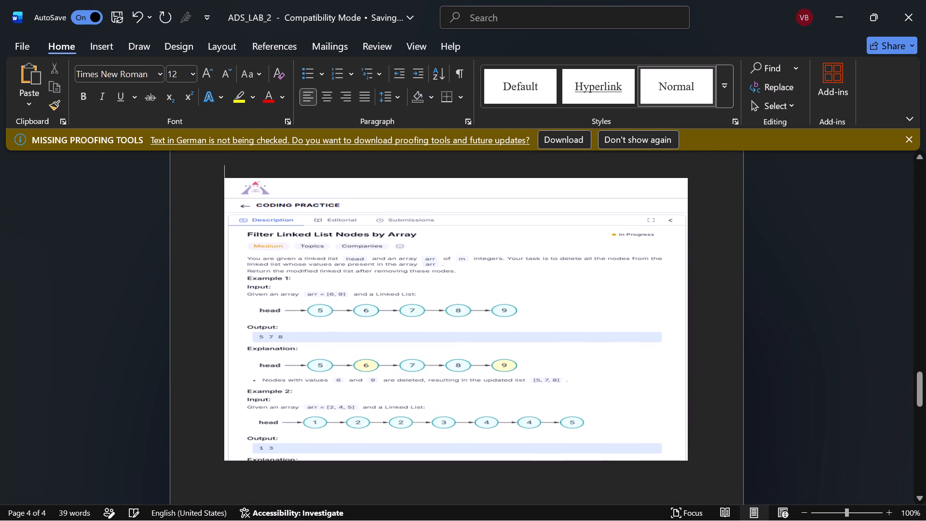
{"action": "scroll", "coordinate": [378, 345], "scroll_direction": "down", "scroll_amount": 1}
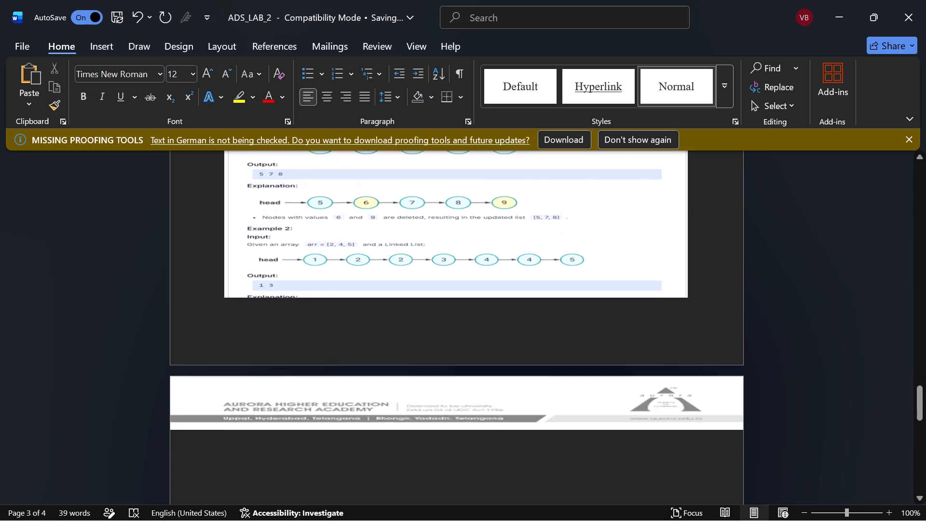
{"action": "scroll", "coordinate": [378, 345], "scroll_direction": "up", "scroll_amount": 1}
{"action": "scroll", "coordinate": [378, 345], "scroll_direction": "down", "scroll_amount": 1}
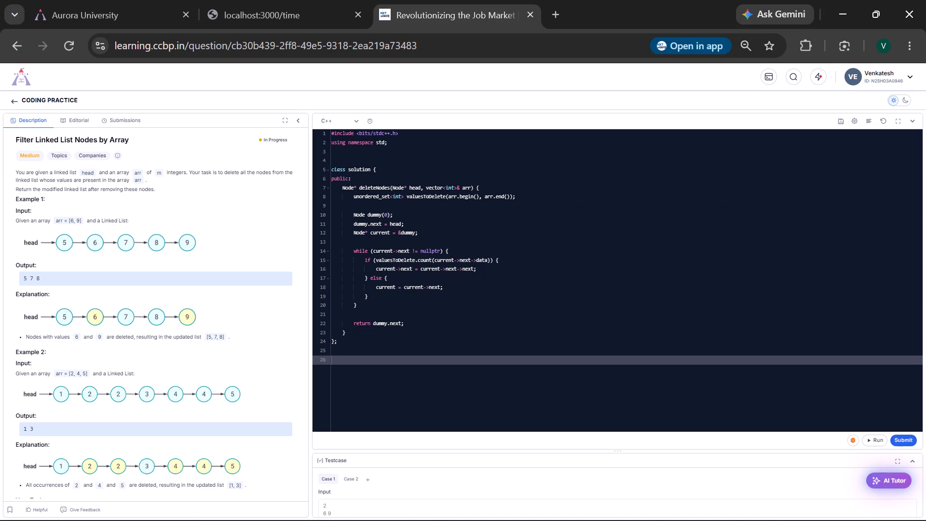
In Chrome, submit the Filter Linked List Nodes by Array solution and capture a screenshot of the submission result beside the code.
{"action": "left_click", "coordinate": [899, 441]}
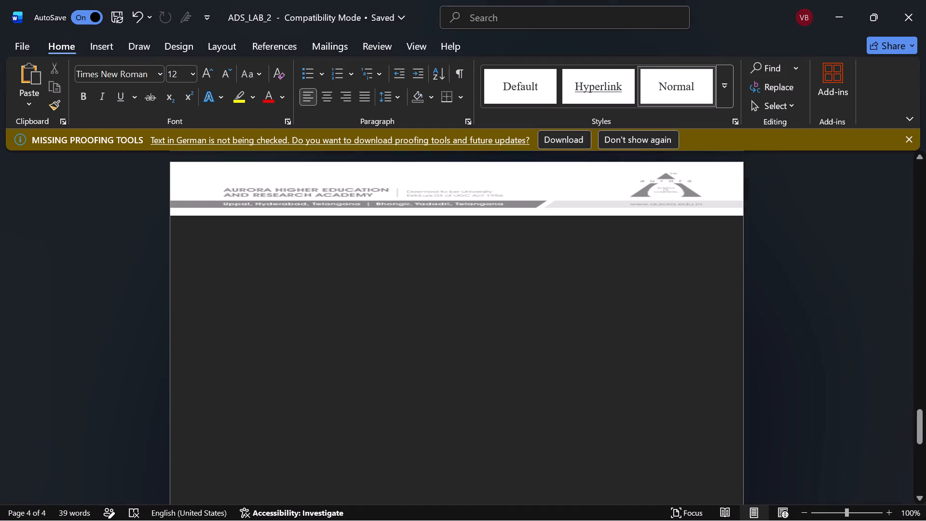
{"action": "scroll", "coordinate": [712, 312], "scroll_direction": "up", "scroll_amount": 4}
{"action": "scroll", "coordinate": [712, 312], "scroll_direction": "down", "scroll_amount": 1}
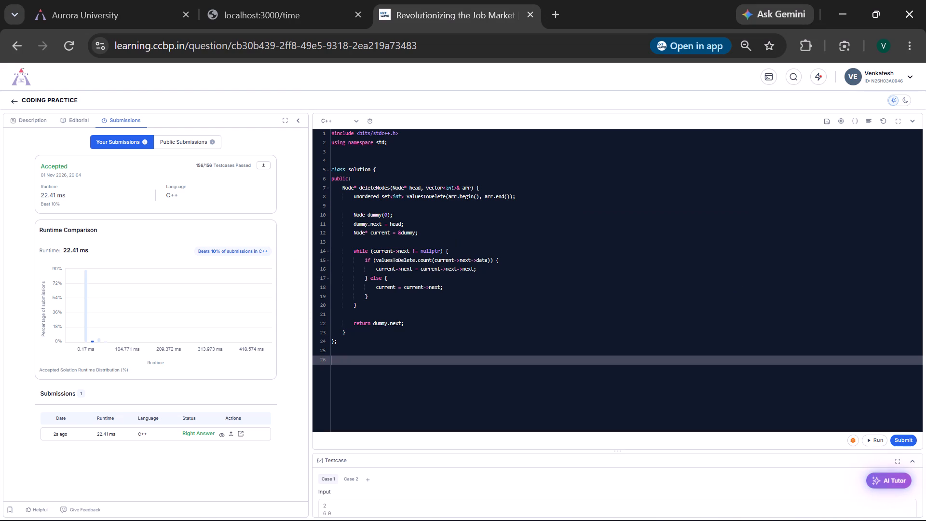
{"action": "key", "text": "Print"}
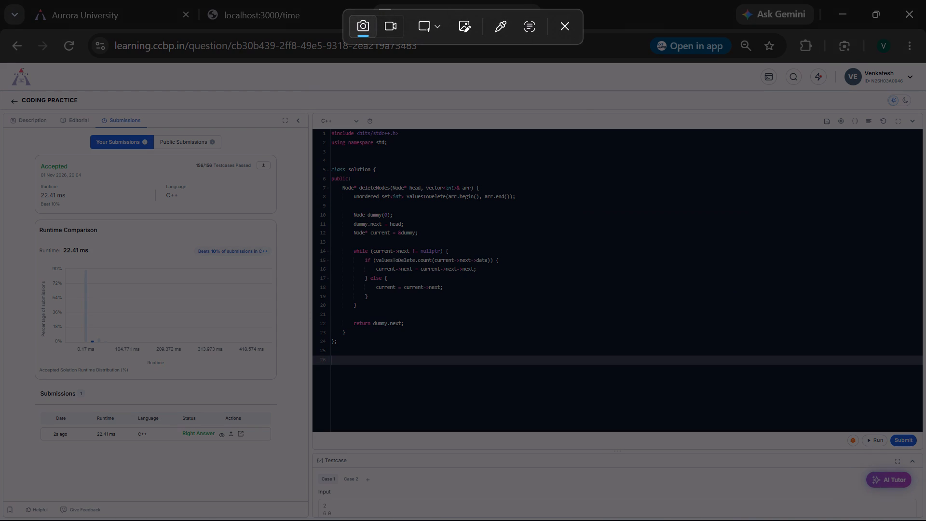
{"action": "left_click_drag", "start_coordinate": [0, 60], "coordinate": [615, 479]}
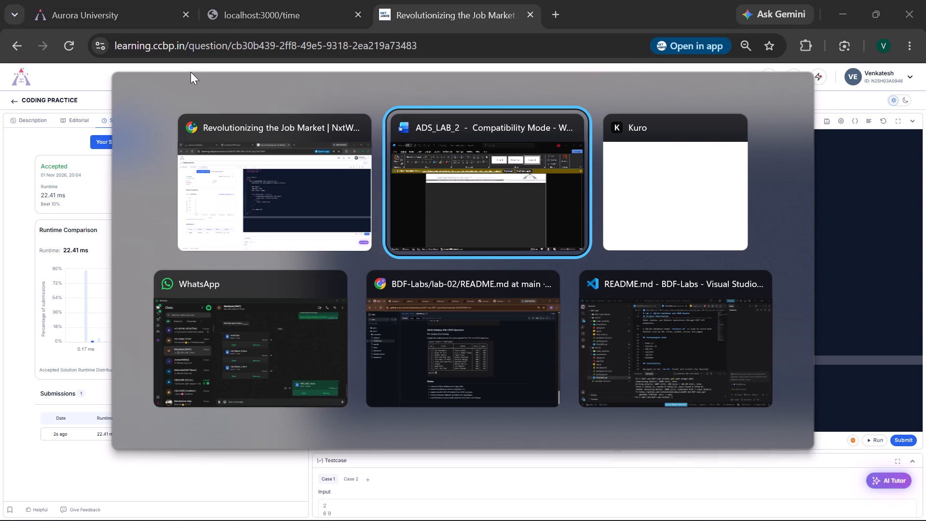
In Word, paste the Filter Linked List Nodes by Array submission screenshot at the top of the fourth page of ADS_LAB_2.
{"action": "scroll", "coordinate": [276, 253], "scroll_direction": "up", "scroll_amount": 2}
{"action": "scroll", "coordinate": [276, 253], "scroll_direction": "down", "scroll_amount": 1}
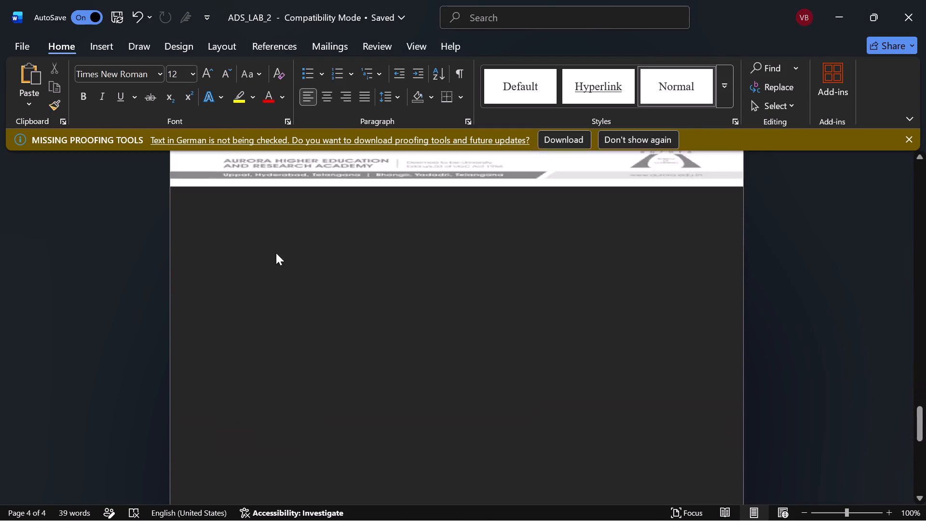
{"action": "left_click", "coordinate": [254, 197]}
{"action": "scroll", "coordinate": [254, 197], "scroll_direction": "up", "scroll_amount": 1}
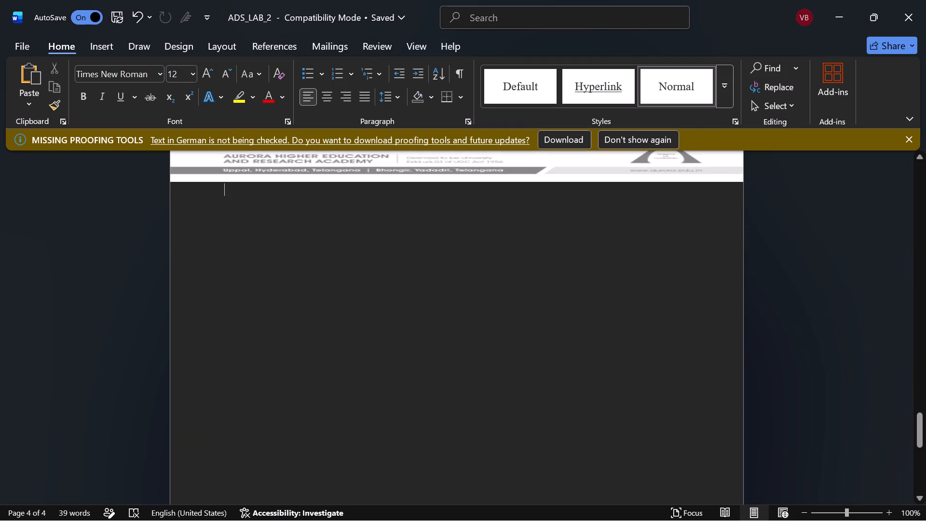
{"action": "key", "text": "ctrl+v"}
{"action": "scroll", "coordinate": [375, 314], "scroll_direction": "down", "scroll_amount": 2}
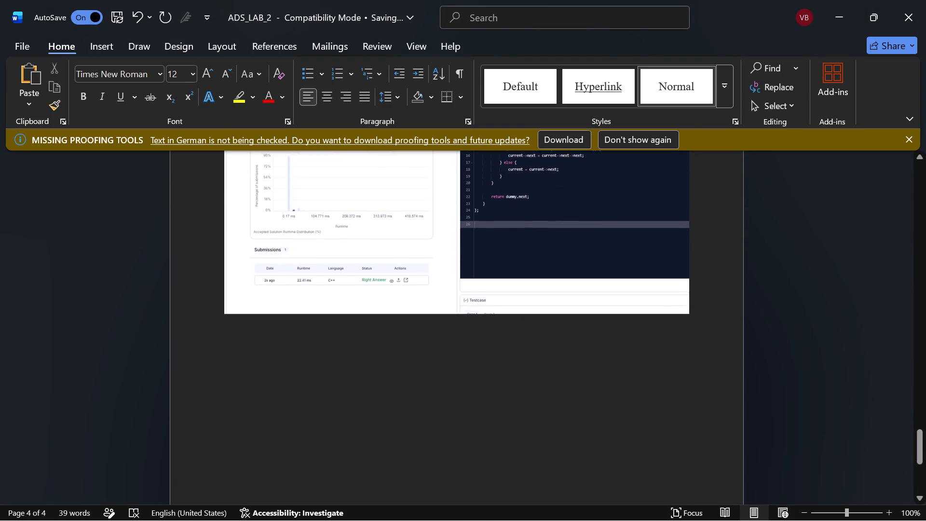
{"action": "scroll", "coordinate": [375, 314], "scroll_direction": "up", "scroll_amount": 7}
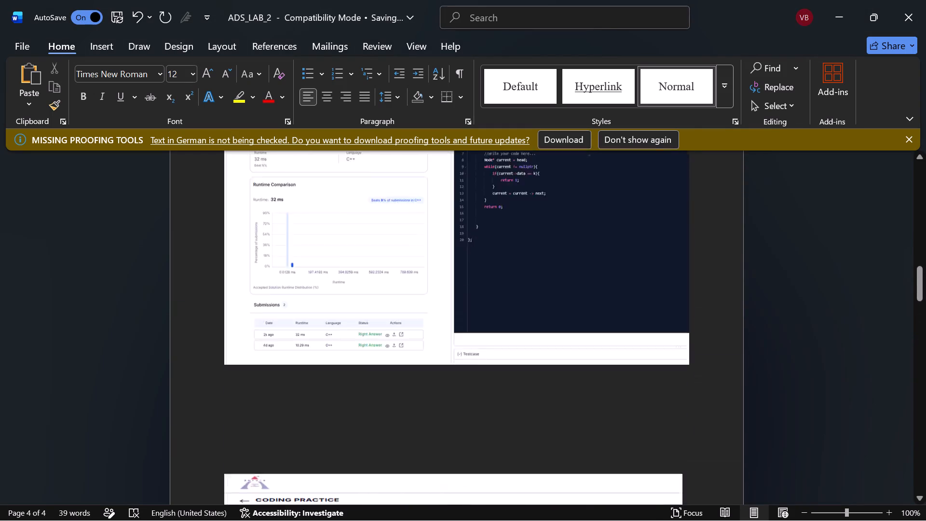
{"action": "scroll", "coordinate": [375, 314], "scroll_direction": "up", "scroll_amount": 1}
{"action": "scroll", "coordinate": [375, 314], "scroll_direction": "down", "scroll_amount": 6}
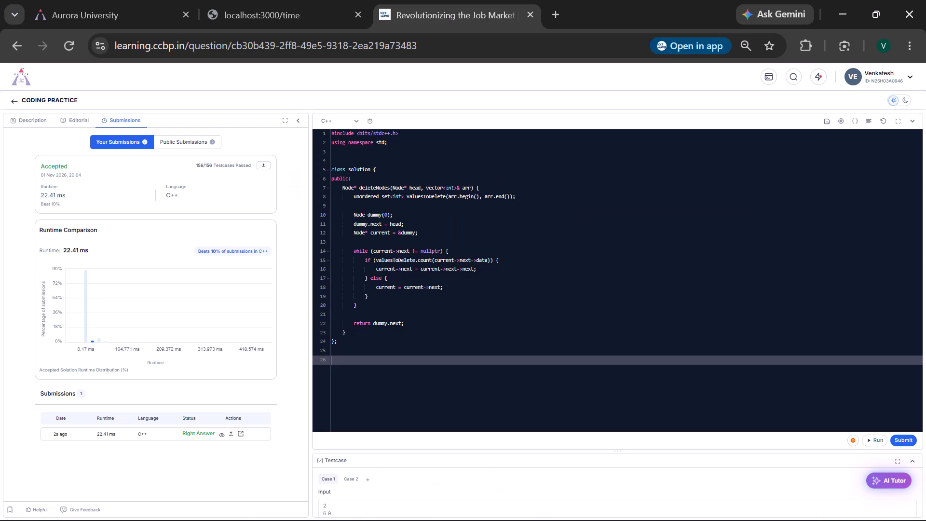
In Chrome, leave the solved problem and open Convert Doubly Linked List to Array from the doubly linked list Coding Practice.
{"action": "left_click", "coordinate": [15, 100]}
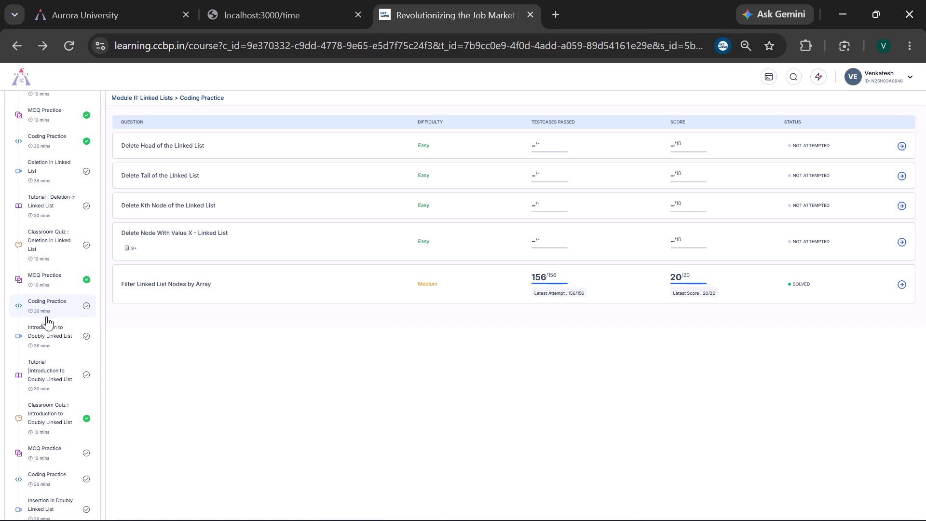
{"action": "left_click", "coordinate": [63, 468]}
{"action": "double_click", "coordinate": [422, 172]}
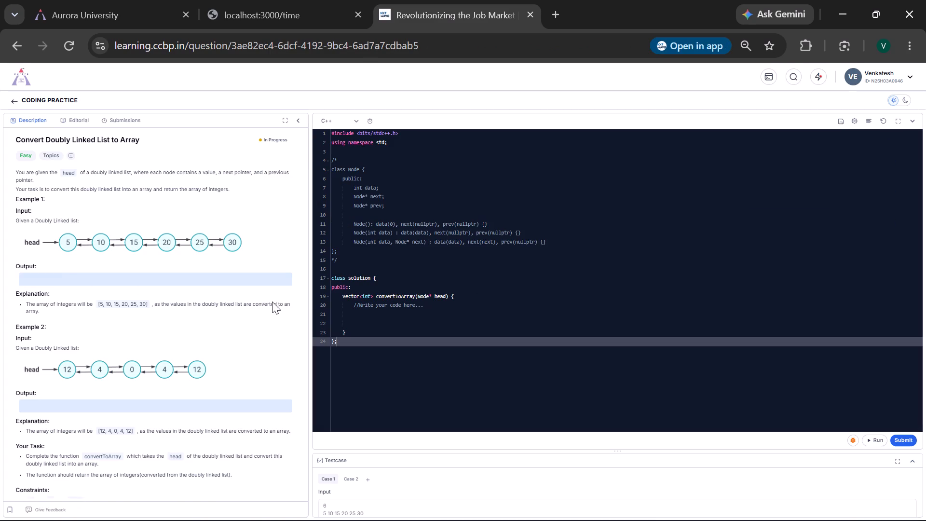
Replace all the starter code in the editor with the C++ code implementation copied from the problem's editorial.
{"action": "left_click", "coordinate": [74, 118]}
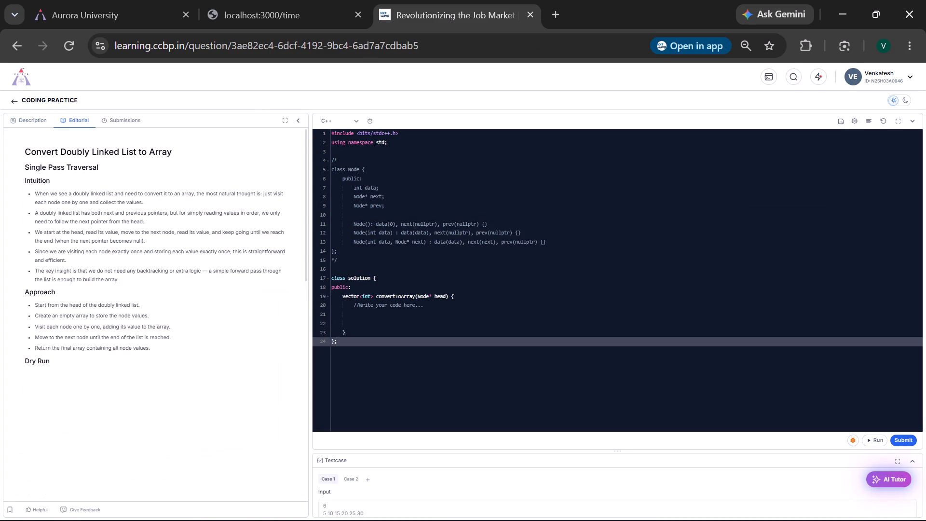
{"action": "scroll", "coordinate": [139, 285], "scroll_direction": "down", "scroll_amount": 10}
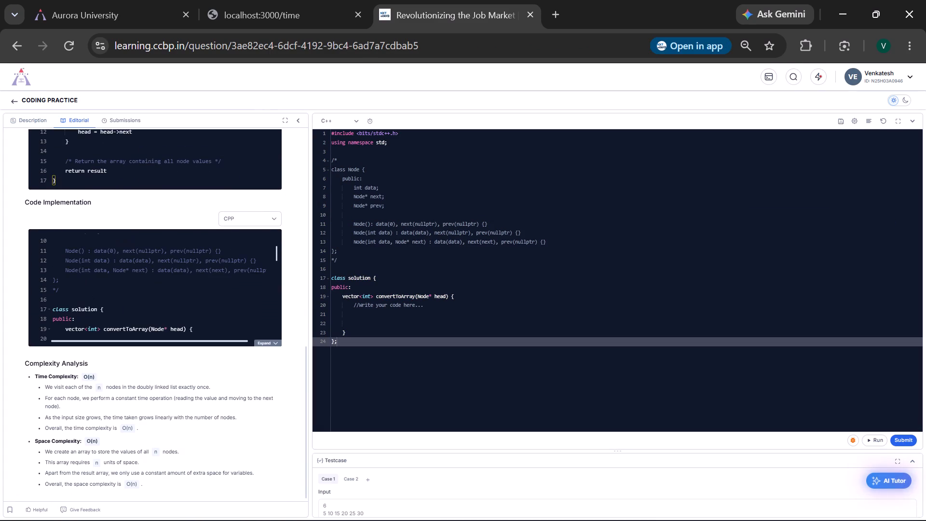
{"action": "left_click", "coordinate": [139, 311]}
{"action": "key", "text": "ctrl+a"}
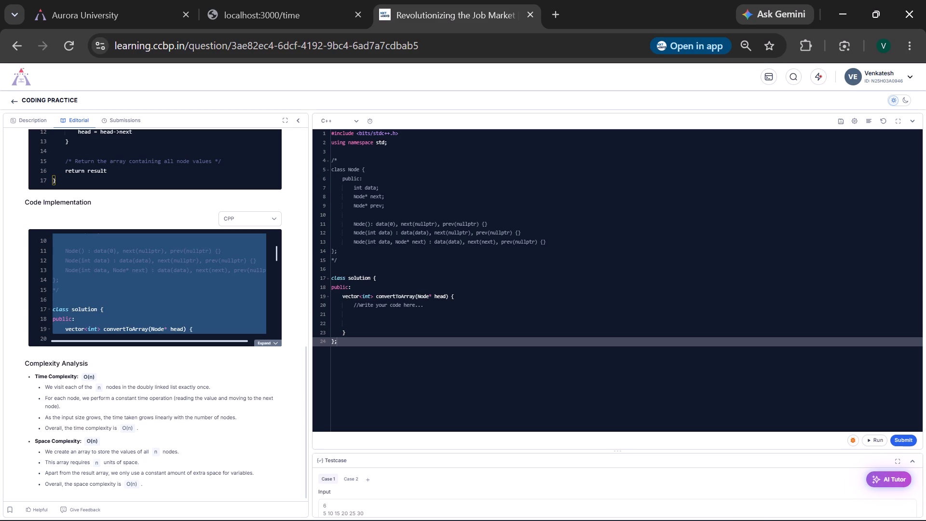
{"action": "key", "text": "ctrl+c"}
{"action": "left_click", "coordinate": [383, 331]}
{"action": "key", "text": "ctrl+a"}
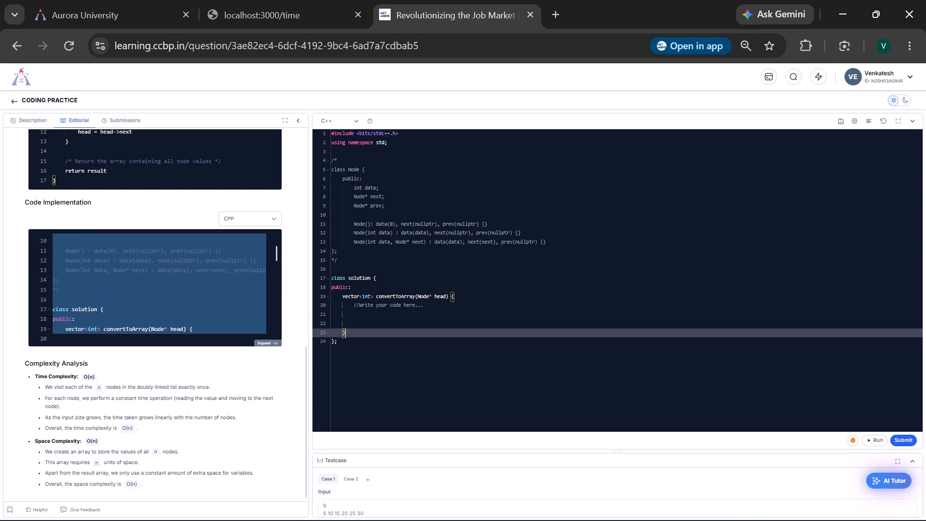
{"action": "key", "text": "BackSpace"}
{"action": "key", "text": "ctrl+v"}
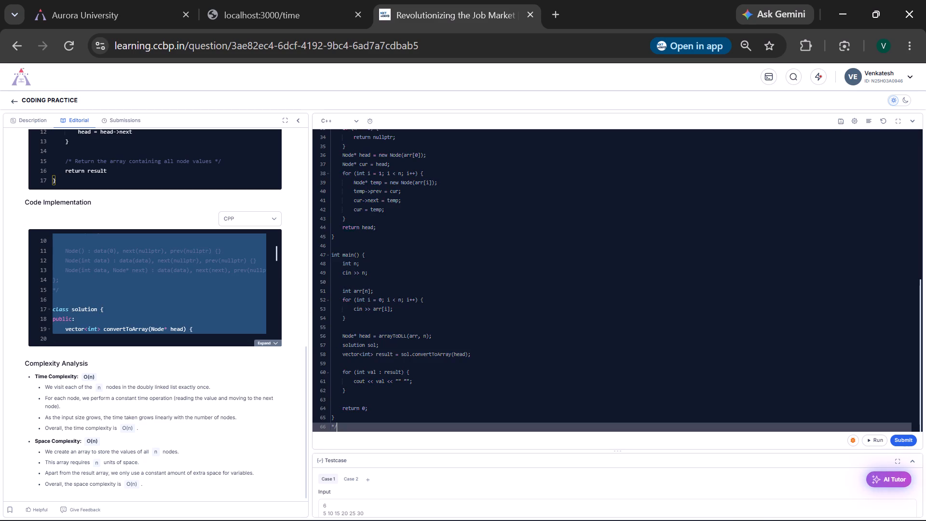
Delete the commented-out arrayToDLL and main block, the commented Node class and the extra blank lines from the pasted solution.
{"action": "scroll", "coordinate": [440, 246], "scroll_direction": "up", "scroll_amount": 3}
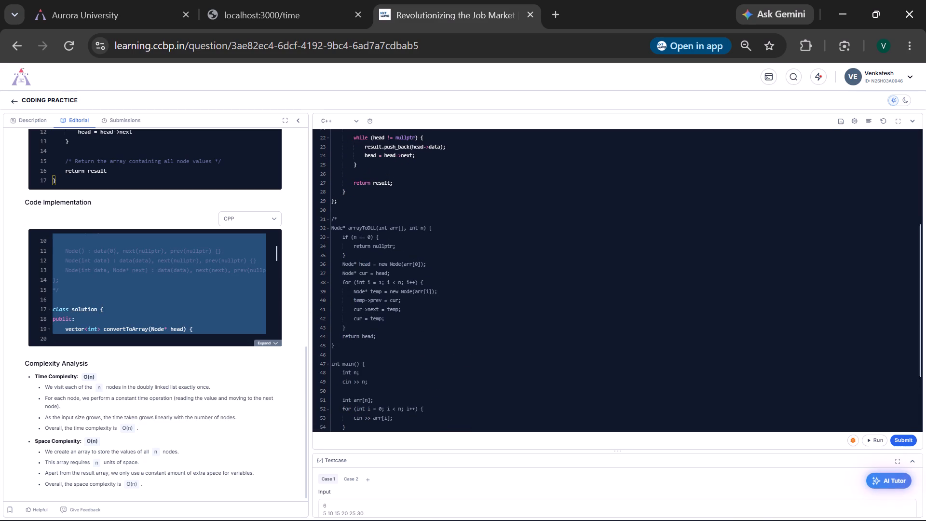
{"action": "left_click_drag", "start_coordinate": [334, 215], "coordinate": [368, 518]}
{"action": "key", "text": "BackSpace"}
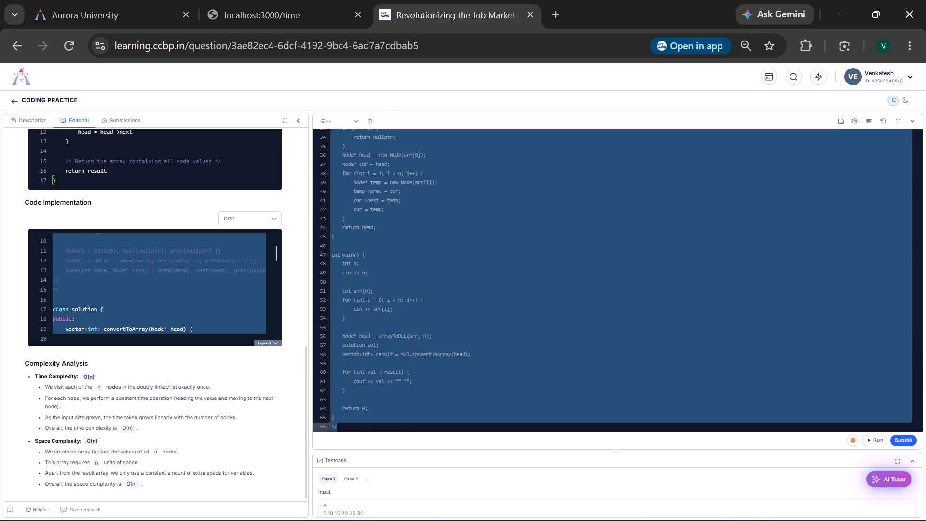
{"action": "key", "text": "BackSpace"}
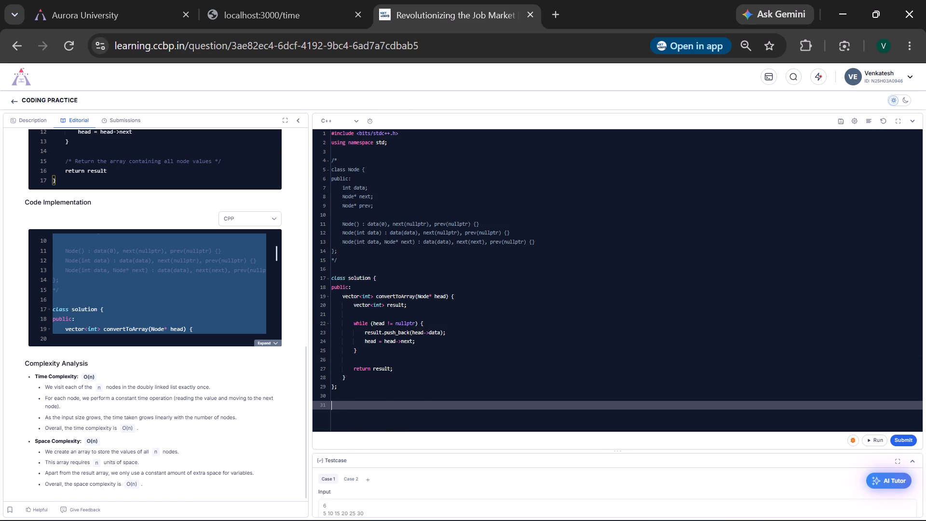
{"action": "left_click_drag", "start_coordinate": [345, 264], "coordinate": [322, 164]}
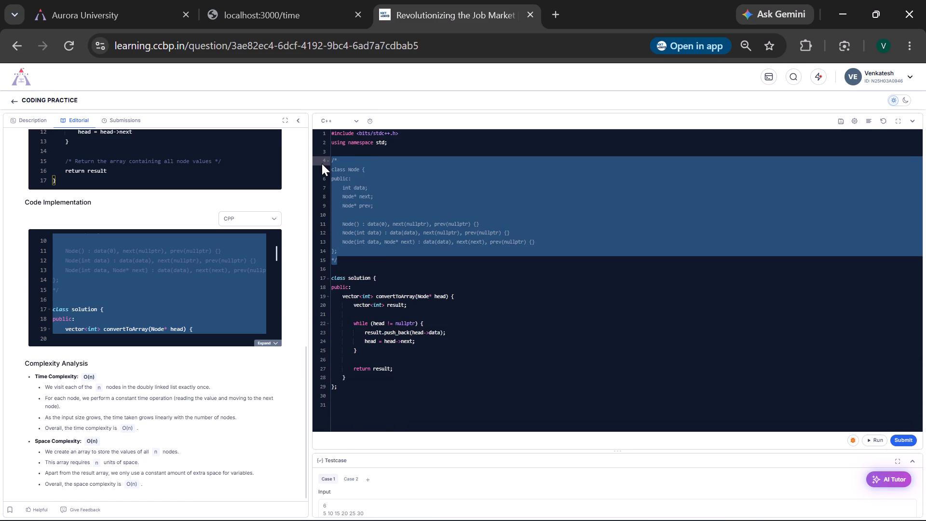
{"action": "key", "text": "BackSpace"}
{"action": "key", "text": "BackSpace"}
{"action": "key", "text": "Down"}
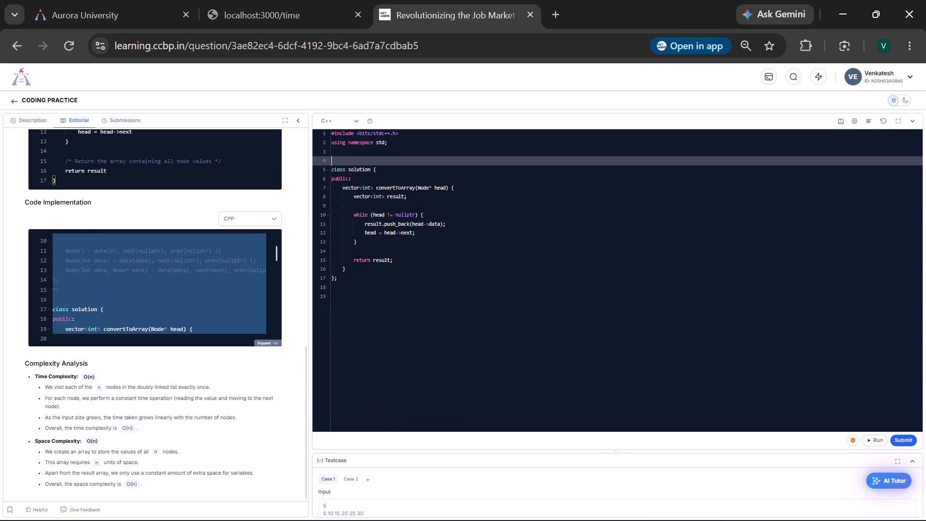
{"action": "key", "text": "BackSpace"}
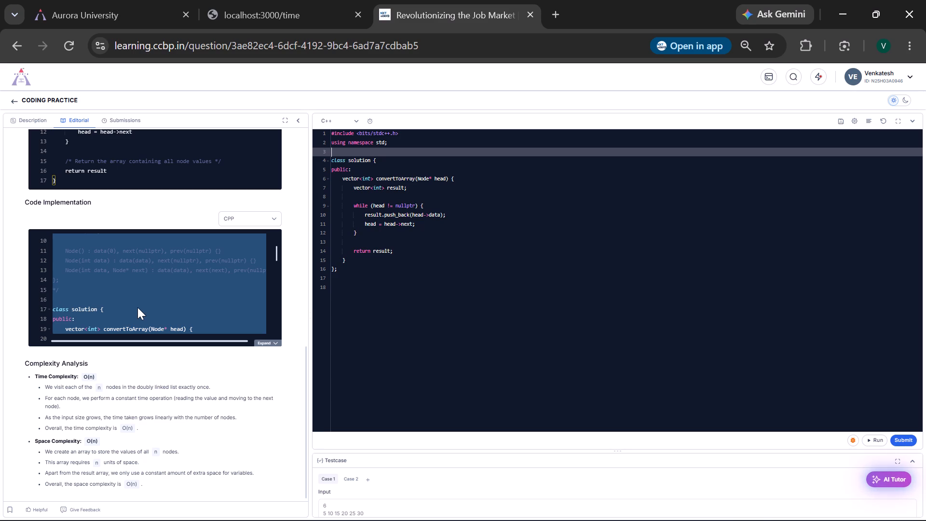
Capture a screenshot of the Convert Doubly Linked List to Array description, from the Coding Practice header through the Example 2 output.
{"action": "scroll", "coordinate": [137, 307], "scroll_direction": "up", "scroll_amount": 10}
{"action": "left_click", "coordinate": [29, 116]}
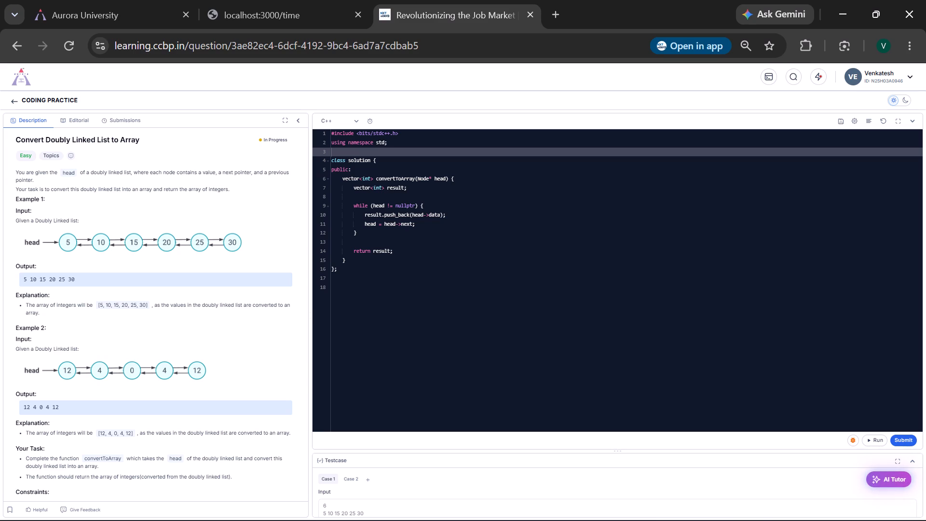
{"action": "key", "text": "Print"}
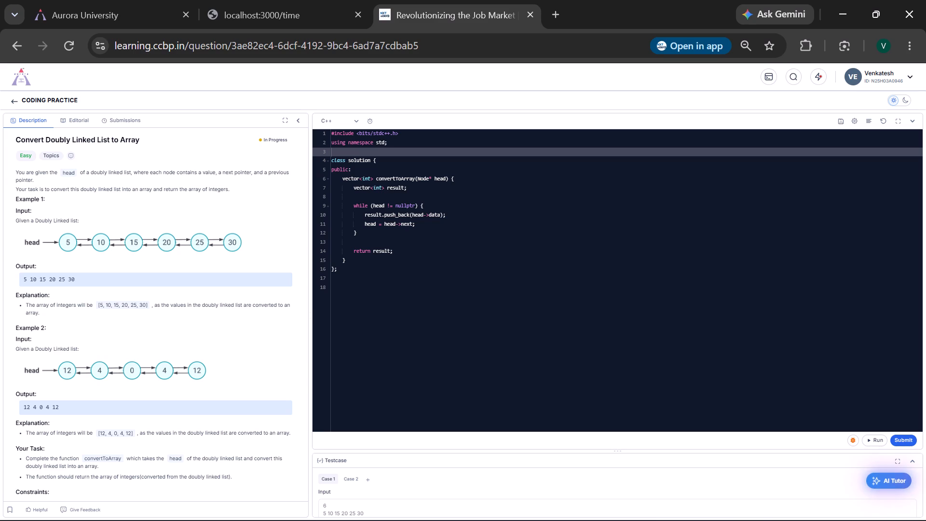
{"action": "left_click_drag", "start_coordinate": [1, 91], "coordinate": [310, 425]}
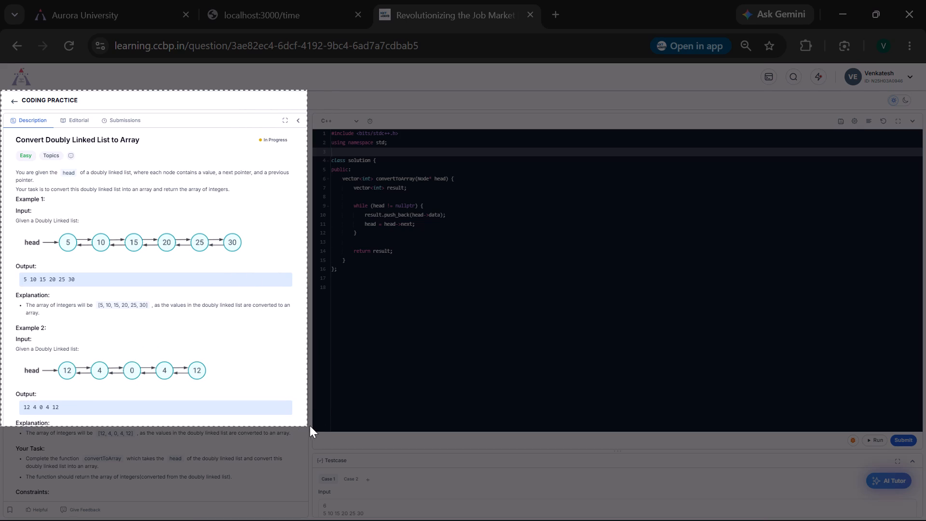
{"action": "left_click_drag", "start_coordinate": [310, 425], "coordinate": [304, 415]}
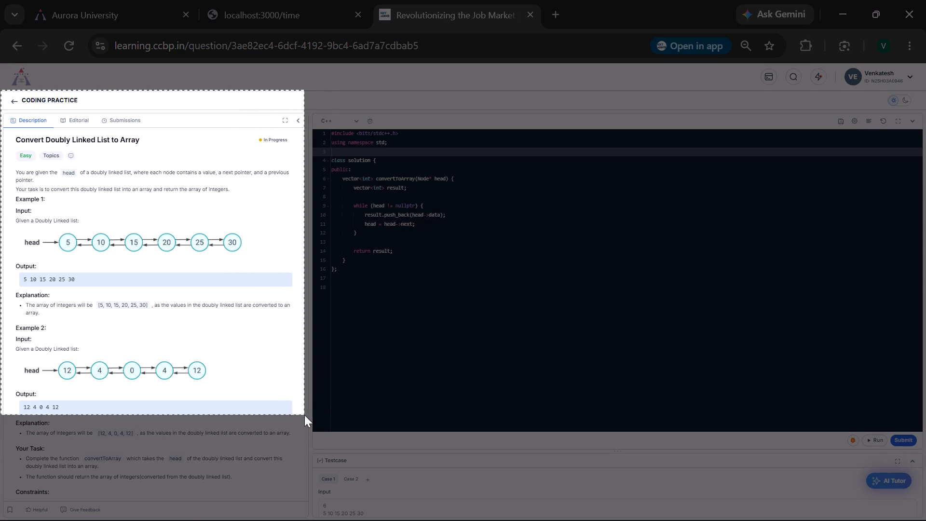
{"action": "left_click_drag", "start_coordinate": [304, 415], "coordinate": [308, 420]}
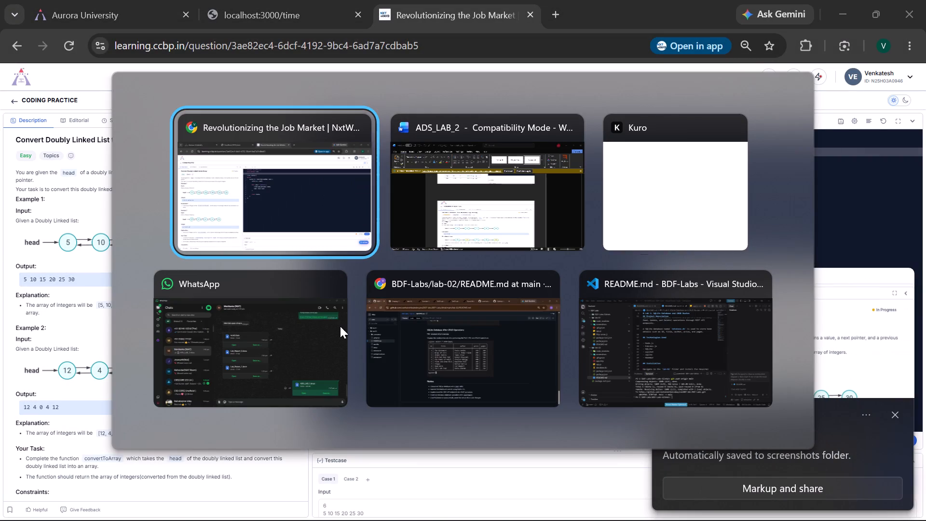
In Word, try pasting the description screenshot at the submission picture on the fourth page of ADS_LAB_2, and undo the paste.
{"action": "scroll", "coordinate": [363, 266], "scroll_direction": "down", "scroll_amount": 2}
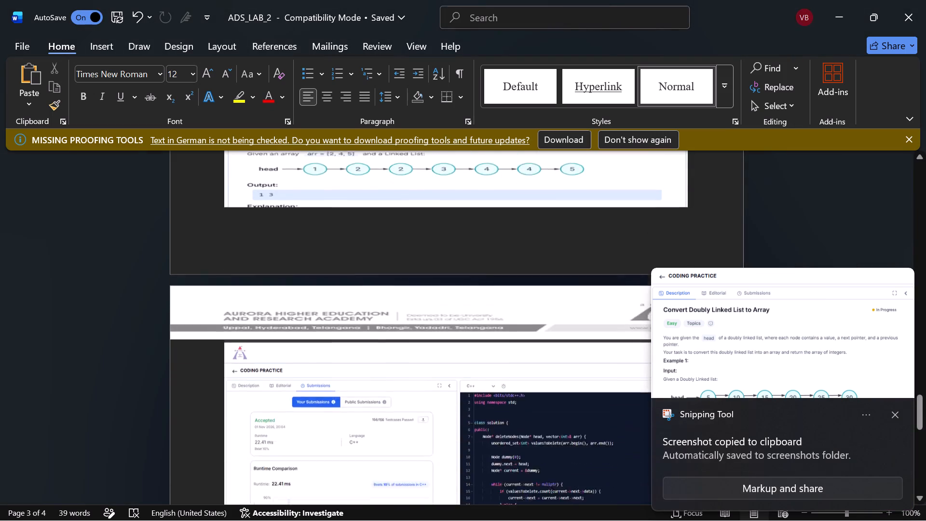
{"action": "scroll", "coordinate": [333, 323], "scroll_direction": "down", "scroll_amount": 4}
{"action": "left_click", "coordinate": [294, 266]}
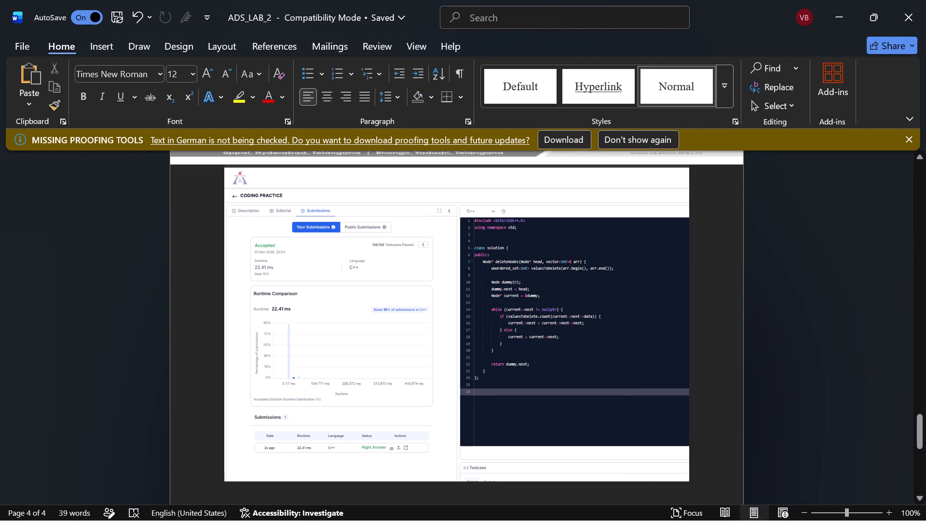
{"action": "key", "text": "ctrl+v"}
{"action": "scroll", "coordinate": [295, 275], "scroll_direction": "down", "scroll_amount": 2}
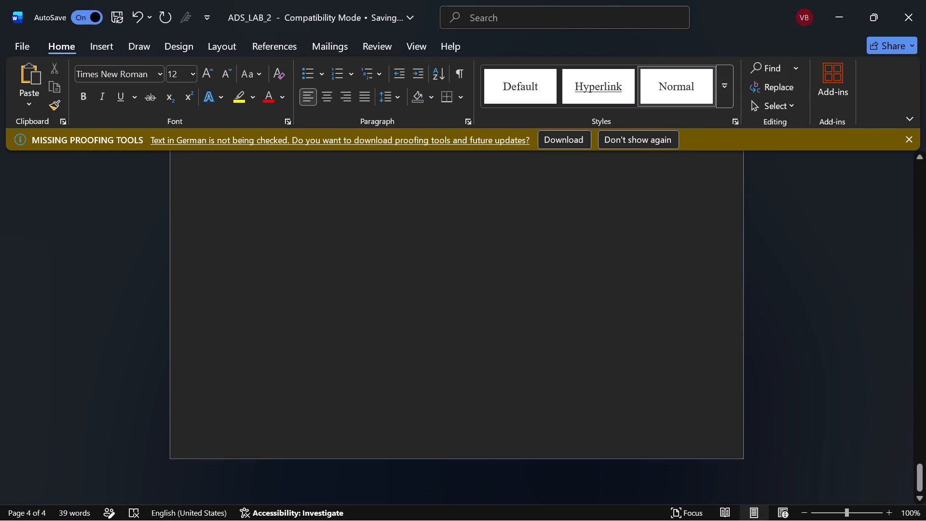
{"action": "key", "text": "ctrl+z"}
Paste the description screenshot in the empty space below the submission picture on the fourth page.
{"action": "scroll", "coordinate": [295, 275], "scroll_direction": "up", "scroll_amount": 2}
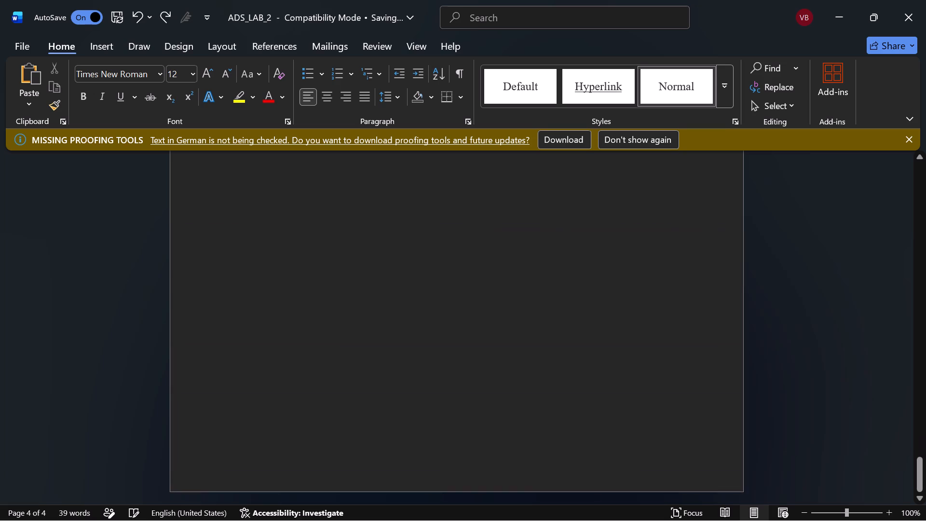
{"action": "scroll", "coordinate": [295, 275], "scroll_direction": "up", "scroll_amount": 2}
{"action": "scroll", "coordinate": [295, 275], "scroll_direction": "down", "scroll_amount": 1}
{"action": "double_click", "coordinate": [259, 362]}
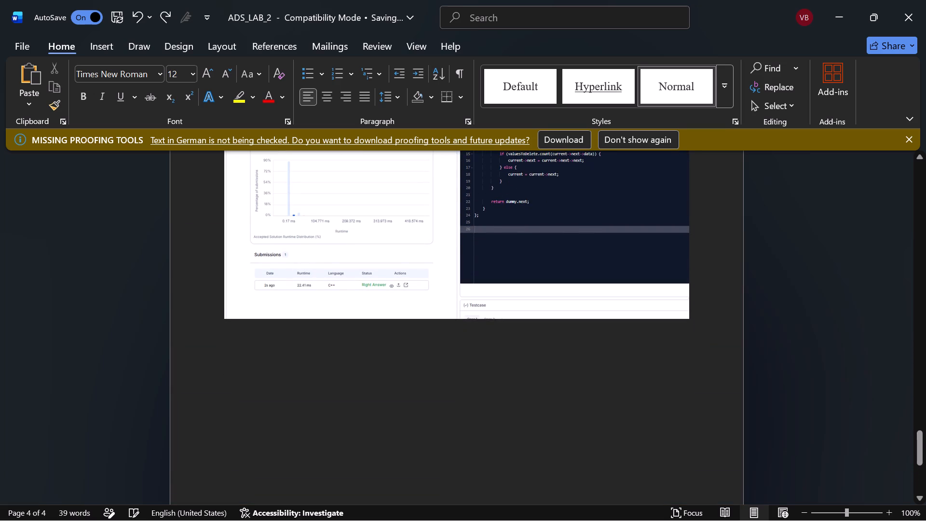
{"action": "key", "text": "ctrl+v"}
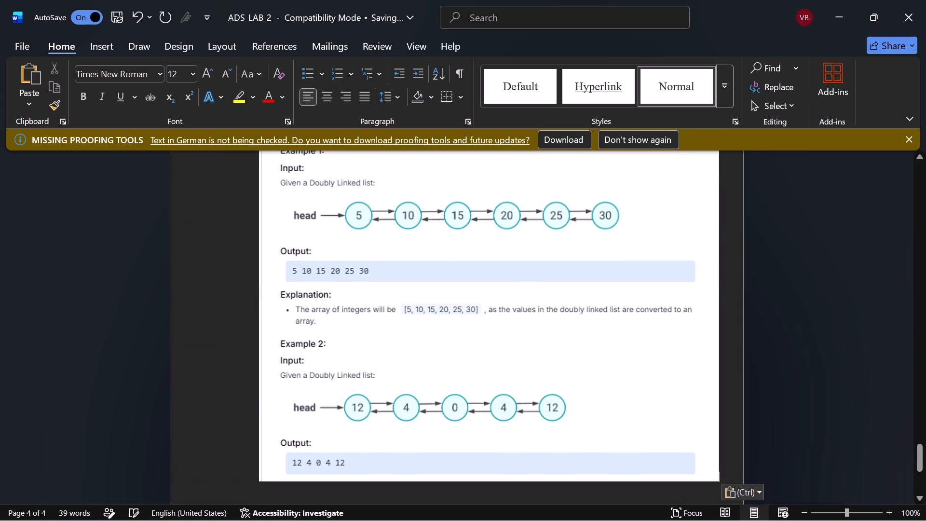
Shorten the pasted Convert Doubly Linked List to Array description picture to about 60% of its height, keeping its width.
{"action": "left_click", "coordinate": [391, 379]}
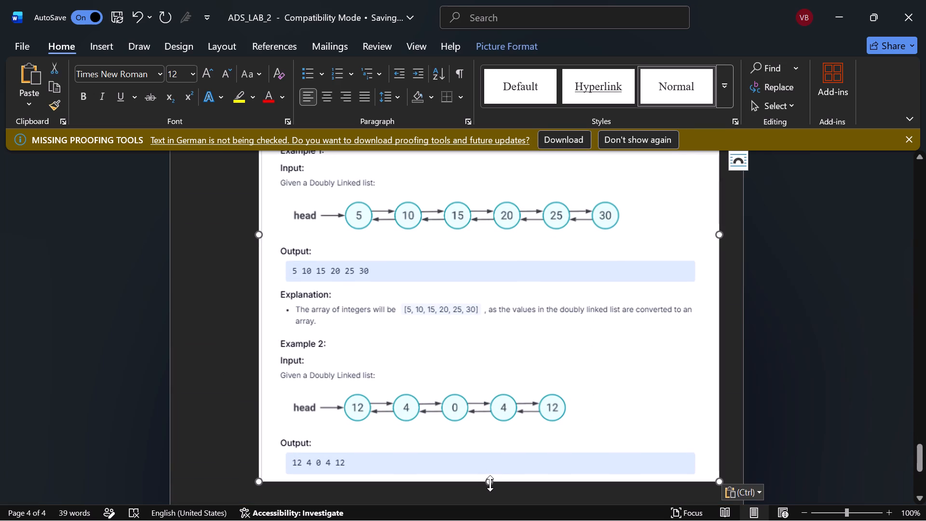
{"action": "left_click_drag", "start_coordinate": [490, 483], "coordinate": [463, 287]}
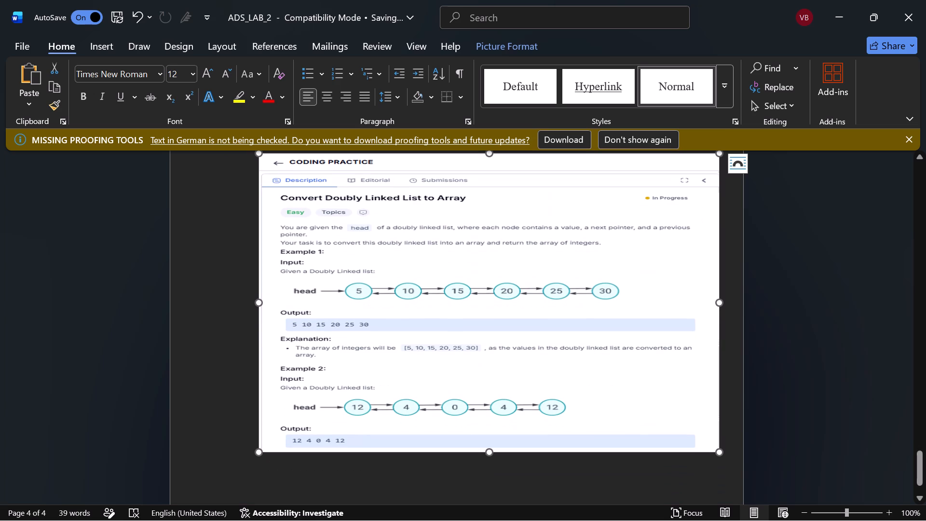
{"action": "scroll", "coordinate": [424, 382], "scroll_direction": "up", "scroll_amount": 3}
{"action": "scroll", "coordinate": [213, 315], "scroll_direction": "up", "scroll_amount": 2}
{"action": "scroll", "coordinate": [213, 315], "scroll_direction": "down", "scroll_amount": 1}
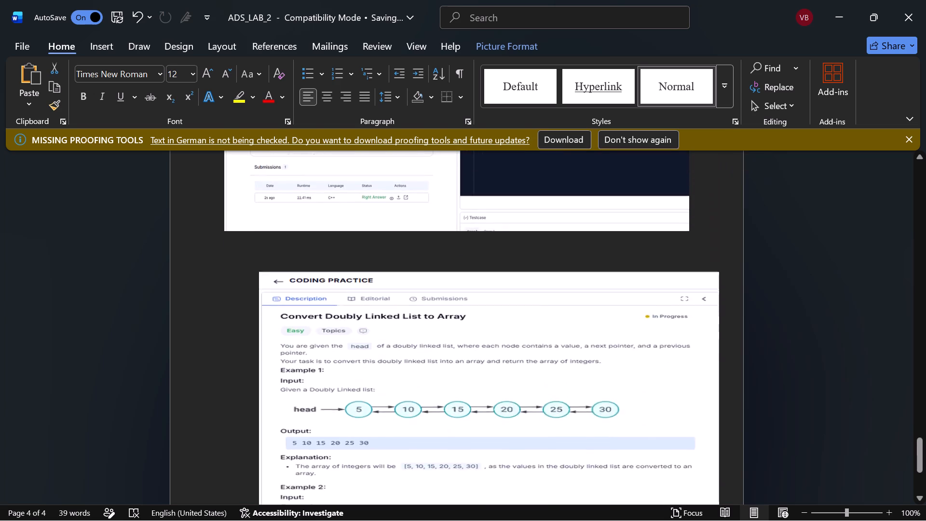
{"action": "scroll", "coordinate": [213, 315], "scroll_direction": "down", "scroll_amount": 1}
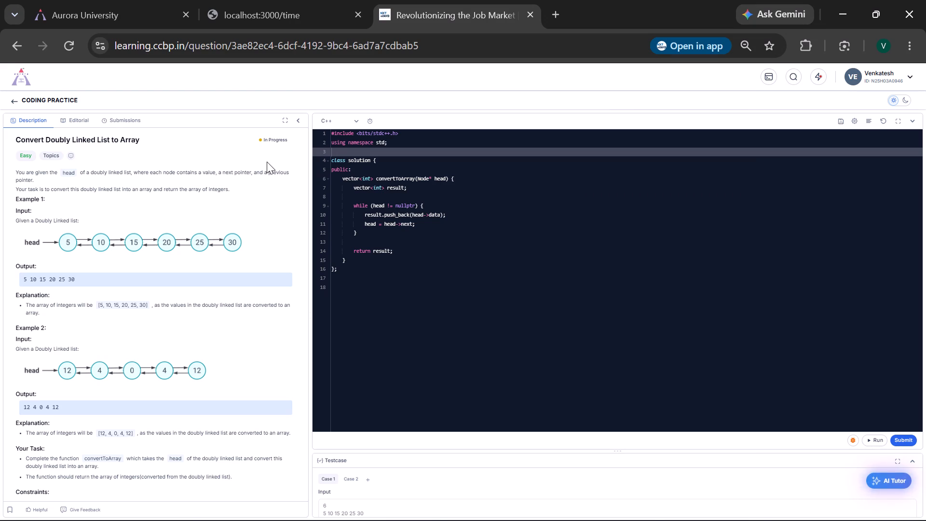
In Chrome, submit the Convert Doubly Linked List to Array solution.
{"action": "left_click", "coordinate": [900, 440]}
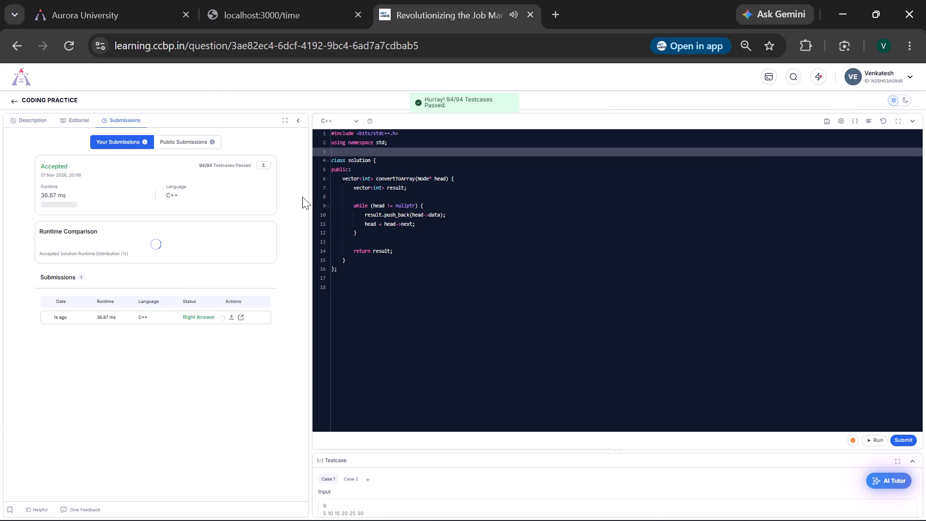
Capture a screenshot of the accepted Convert Doubly Linked List to Array submission together with its solution code.
{"action": "key", "text": "Print"}
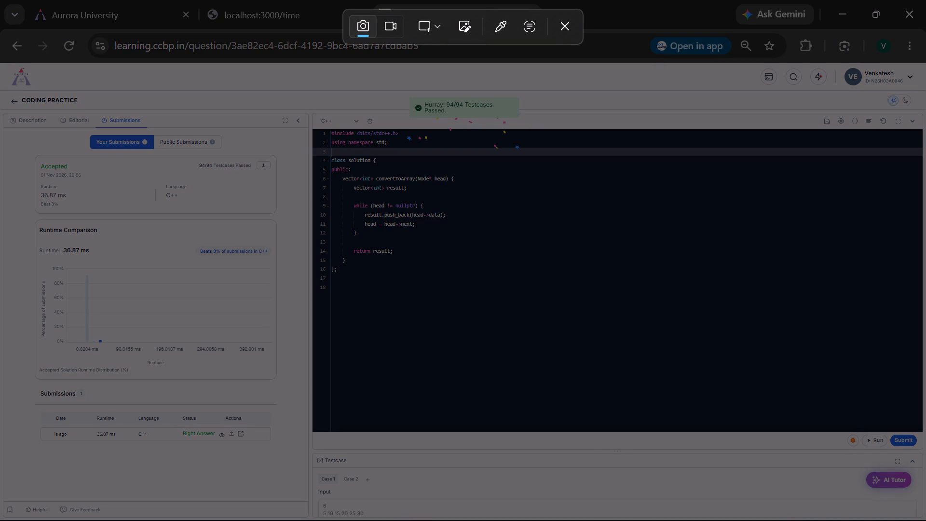
{"action": "left_click_drag", "start_coordinate": [0, 64], "coordinate": [587, 425]}
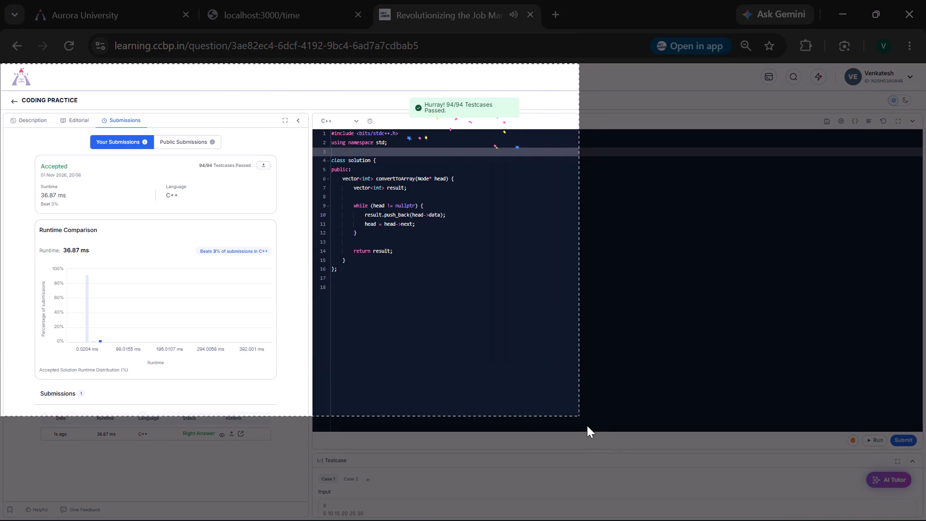
{"action": "left_click_drag", "start_coordinate": [587, 425], "coordinate": [626, 492]}
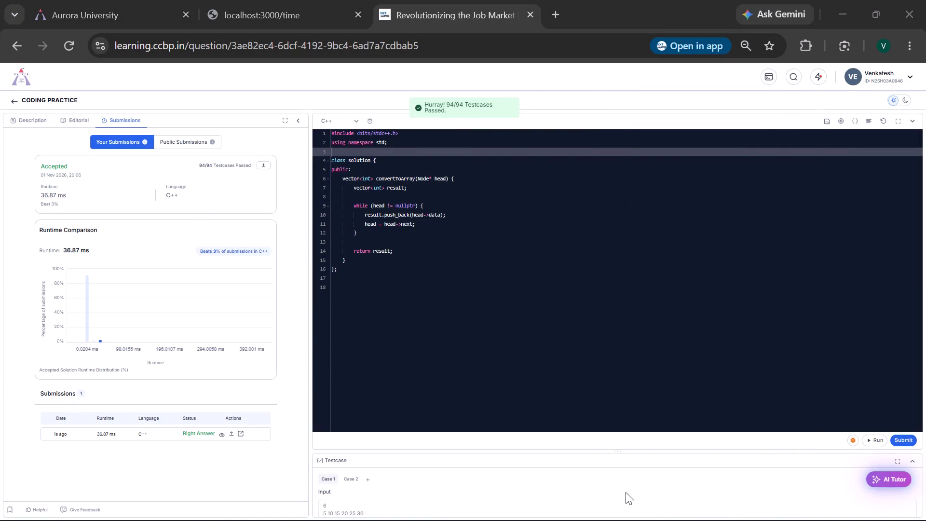
In Word, paste the submission screenshot below the Convert Doubly Linked List to Array description picture in ADS_LAB_2.
{"action": "scroll", "coordinate": [398, 478], "scroll_direction": "down", "scroll_amount": 2}
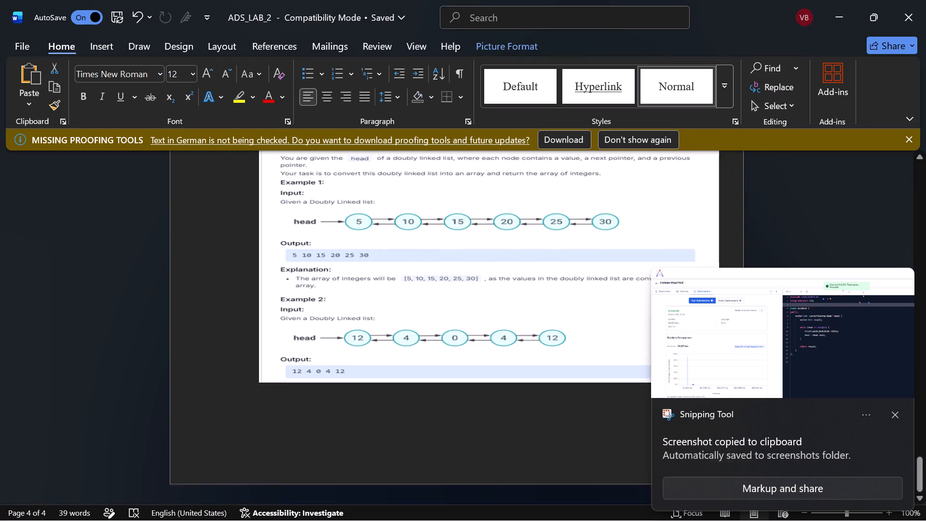
{"action": "left_click", "coordinate": [315, 424]}
{"action": "double_click", "coordinate": [315, 424]}
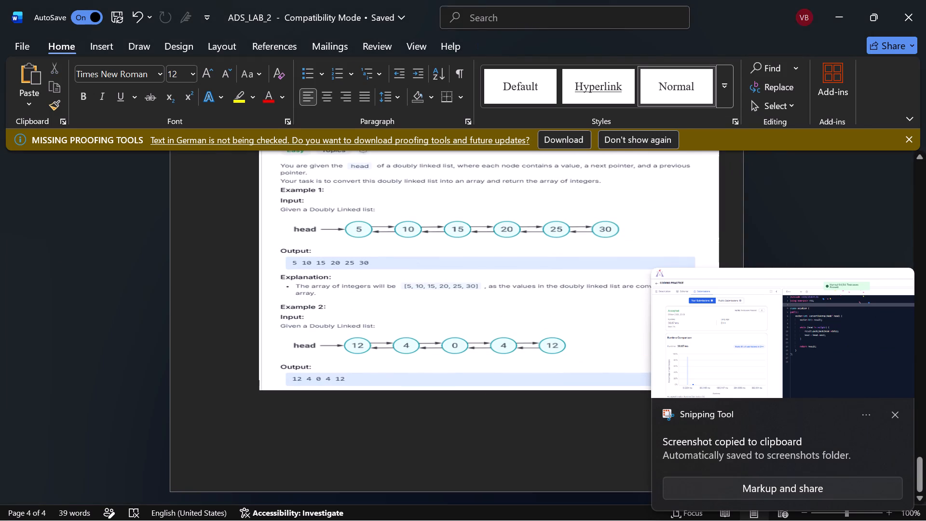
{"action": "key", "text": "ctrl+v"}
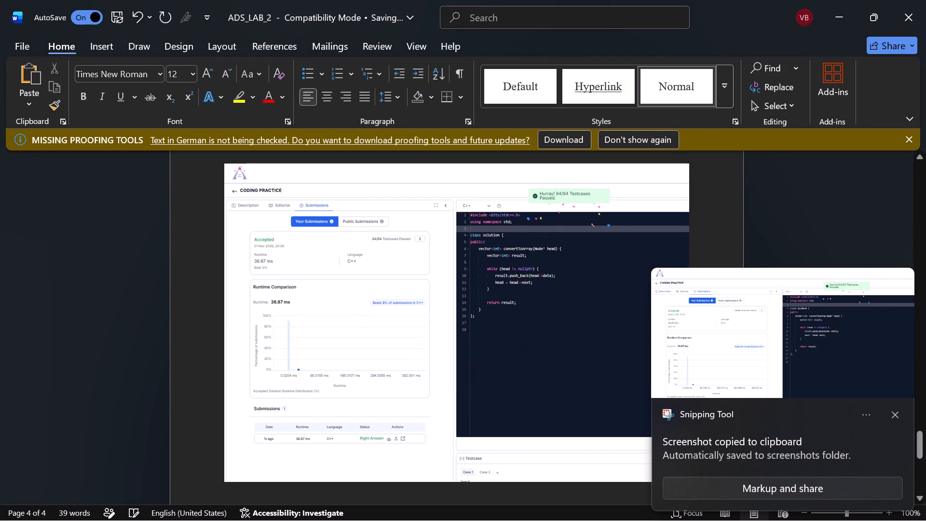
Look back through the report up to the first page and save the ADS_LAB_2 document.
{"action": "scroll", "coordinate": [306, 381], "scroll_direction": "down", "scroll_amount": 2}
{"action": "scroll", "coordinate": [306, 381], "scroll_direction": "up", "scroll_amount": 6}
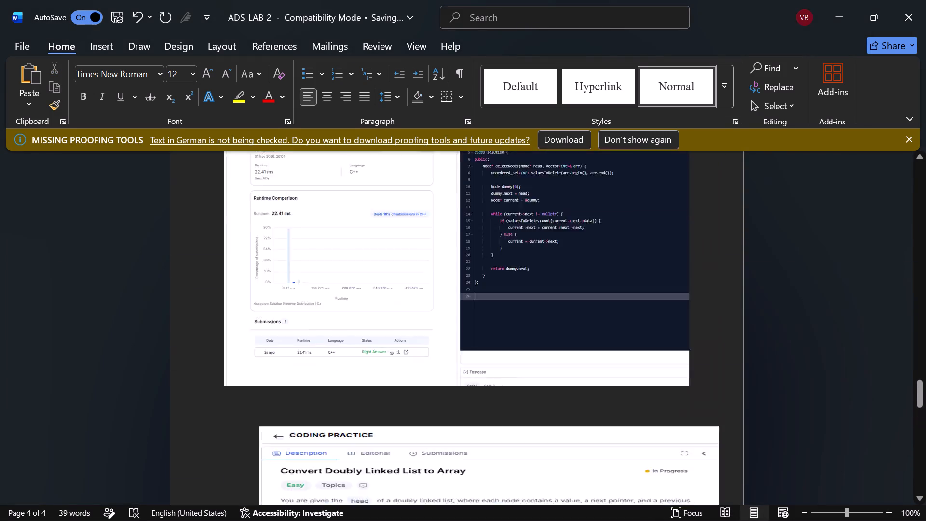
{"action": "scroll", "coordinate": [306, 381], "scroll_direction": "up", "scroll_amount": 2}
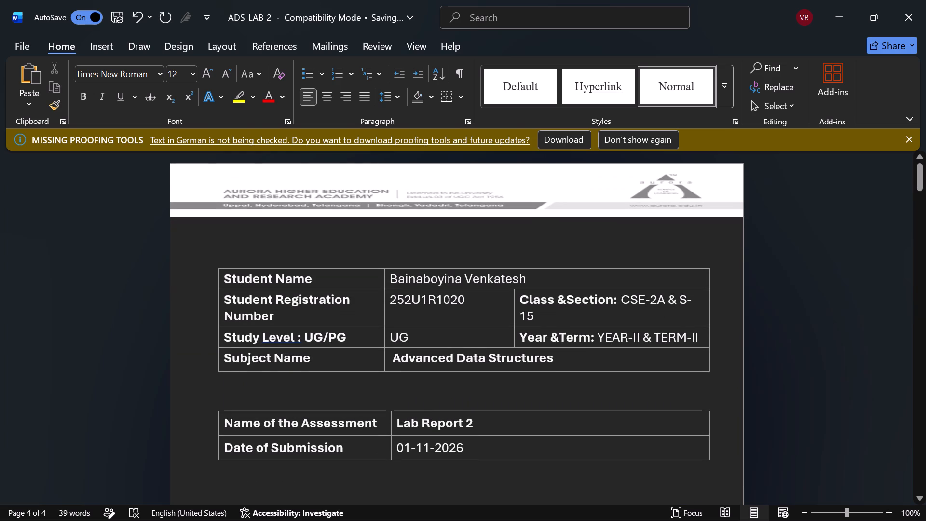
{"action": "left_click", "coordinate": [118, 14]}
Export the report as a PDF named ADS_LAB_2 in the OneDrive Documents folder, with standard optimization and opening after publishing.
{"action": "left_click", "coordinate": [22, 44]}
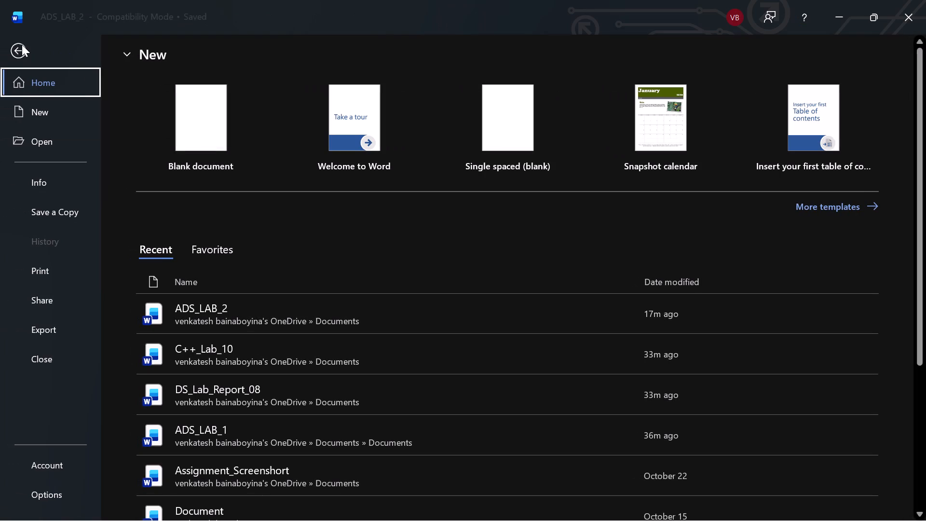
{"action": "left_click", "coordinate": [48, 323]}
{"action": "left_click", "coordinate": [406, 201]}
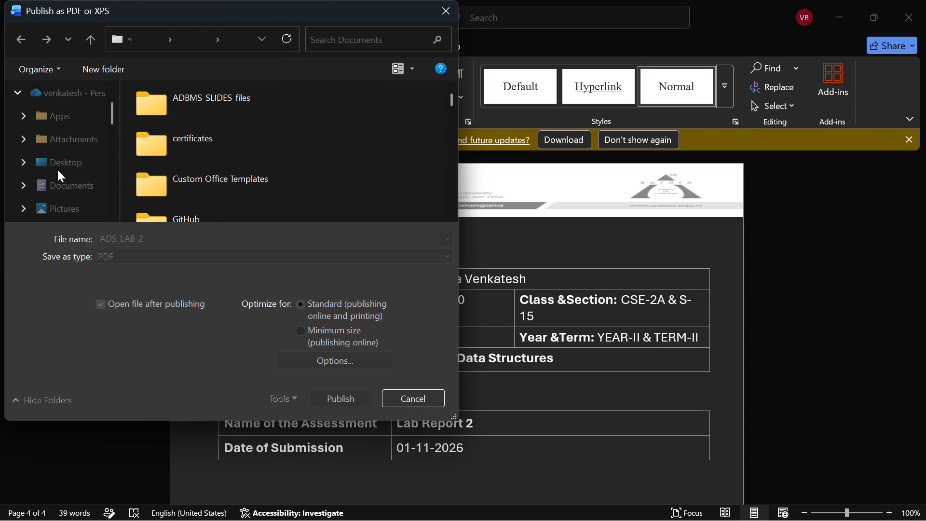
{"action": "left_click", "coordinate": [63, 186]}
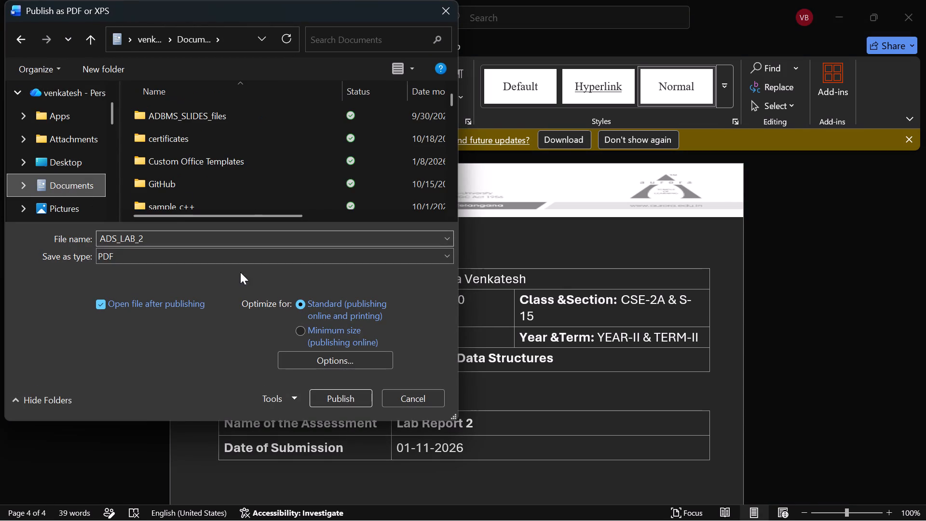
{"action": "left_click", "coordinate": [332, 398]}
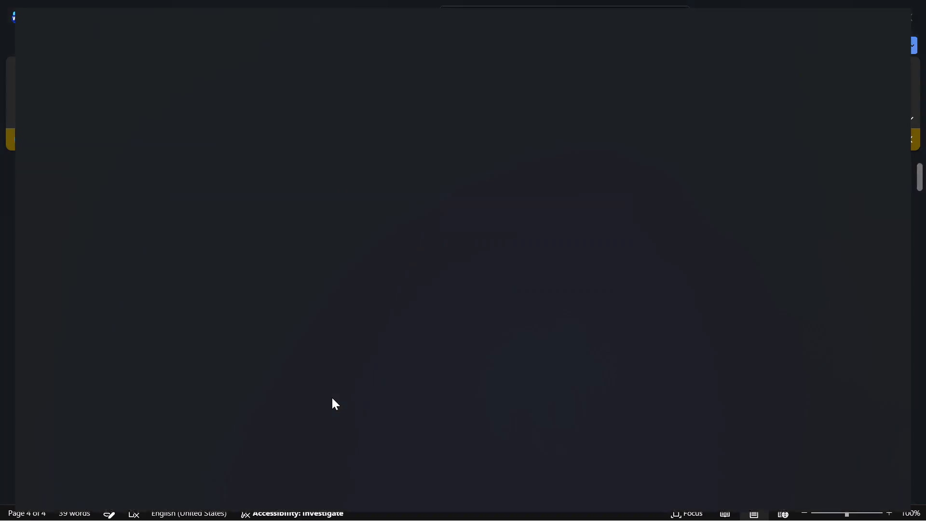
In Edge, review all pages of the exported ADS_LAB_2 PDF, checking the cover details and the problem and submission pictures.
{"action": "scroll", "coordinate": [332, 398], "scroll_direction": "down", "scroll_amount": 5}
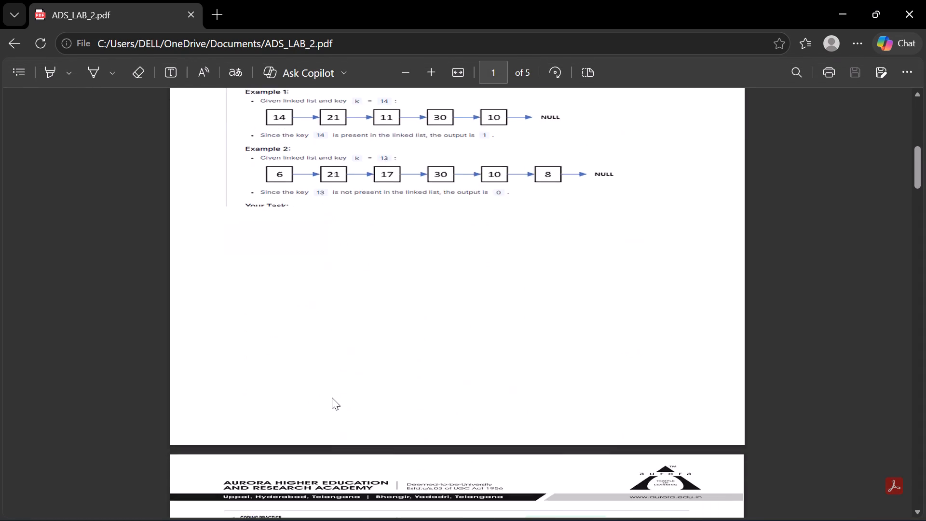
{"action": "scroll", "coordinate": [332, 398], "scroll_direction": "down", "scroll_amount": 10}
{"action": "scroll", "coordinate": [332, 398], "scroll_direction": "up", "scroll_amount": 1}
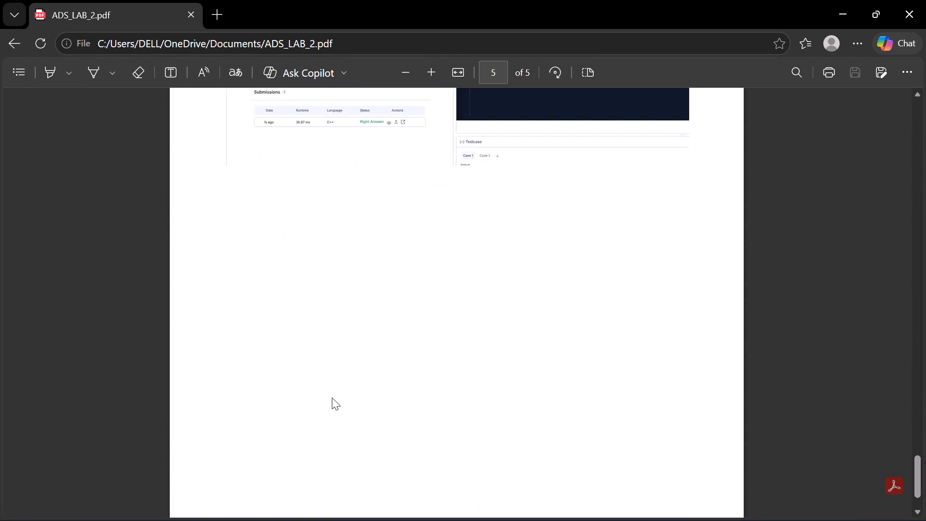
{"action": "scroll", "coordinate": [332, 398], "scroll_direction": "up", "scroll_amount": 8}
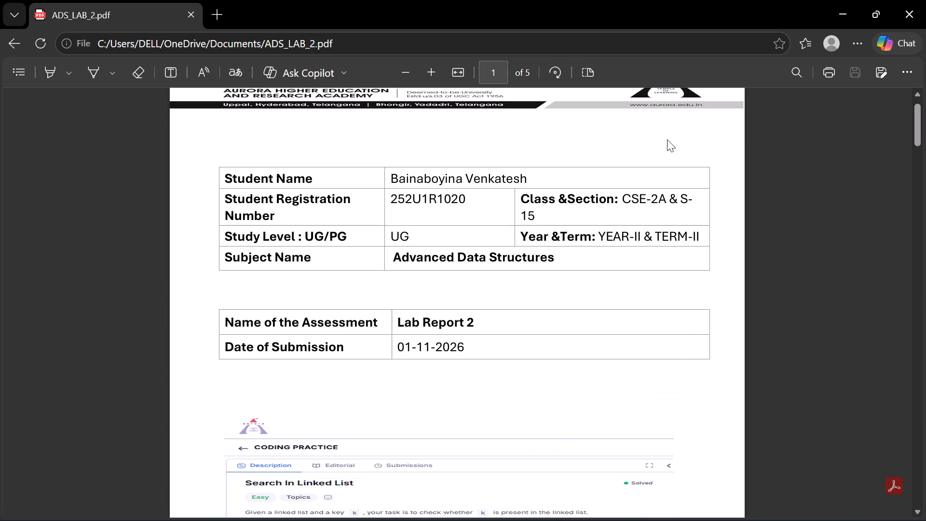
{"action": "scroll", "coordinate": [592, 311], "scroll_direction": "down", "scroll_amount": 6}
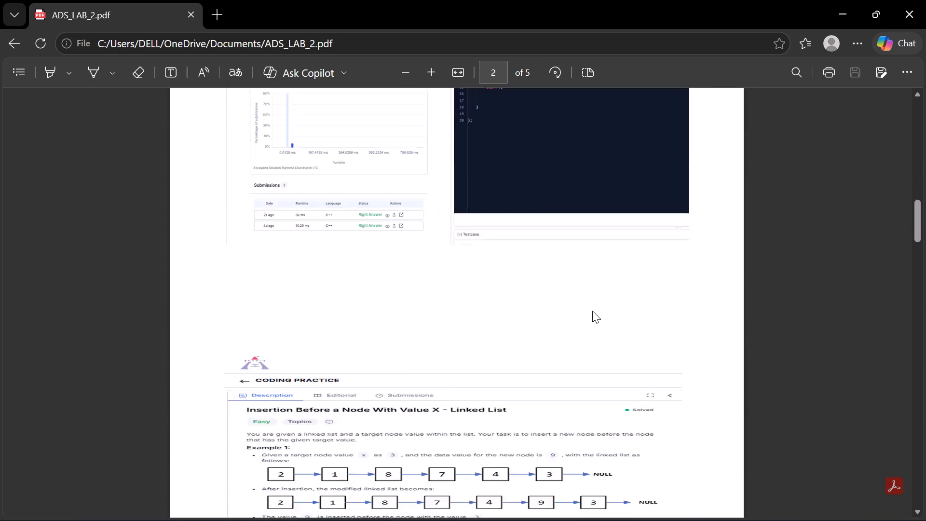
{"action": "scroll", "coordinate": [592, 311], "scroll_direction": "down", "scroll_amount": 9}
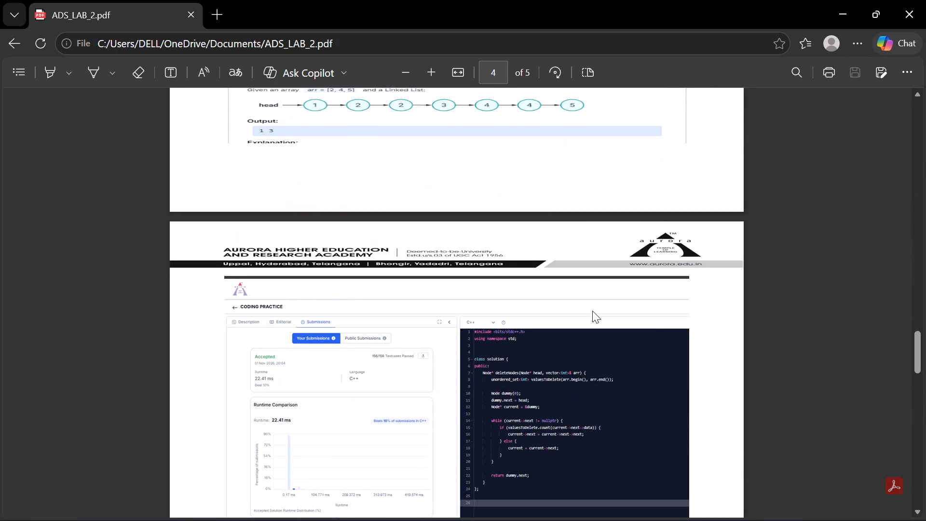
{"action": "scroll", "coordinate": [592, 311], "scroll_direction": "down", "scroll_amount": 8}
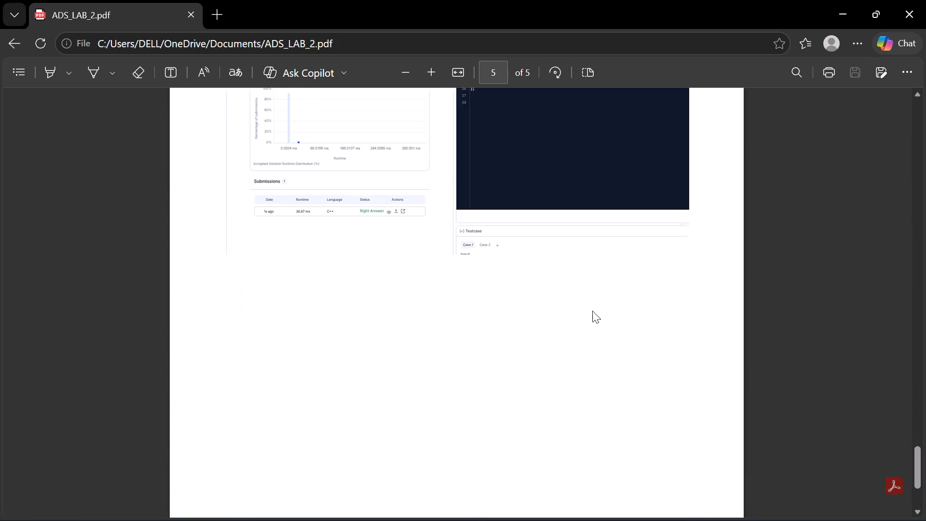
{"action": "scroll", "coordinate": [592, 311], "scroll_direction": "down", "scroll_amount": 1}
Close the PDF in Edge and the ADS_LAB_2 document in Word.
{"action": "left_click", "coordinate": [922, 1]}
{"action": "left_click", "coordinate": [922, 1]}
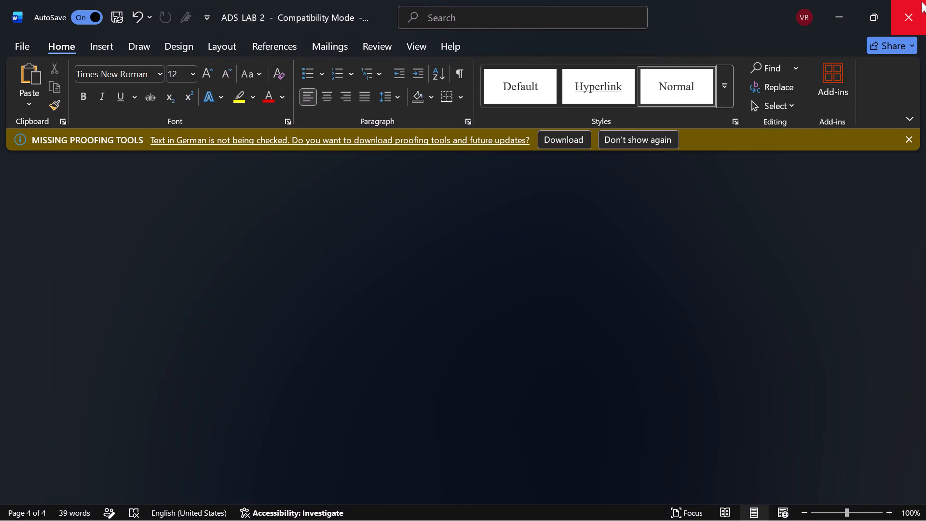
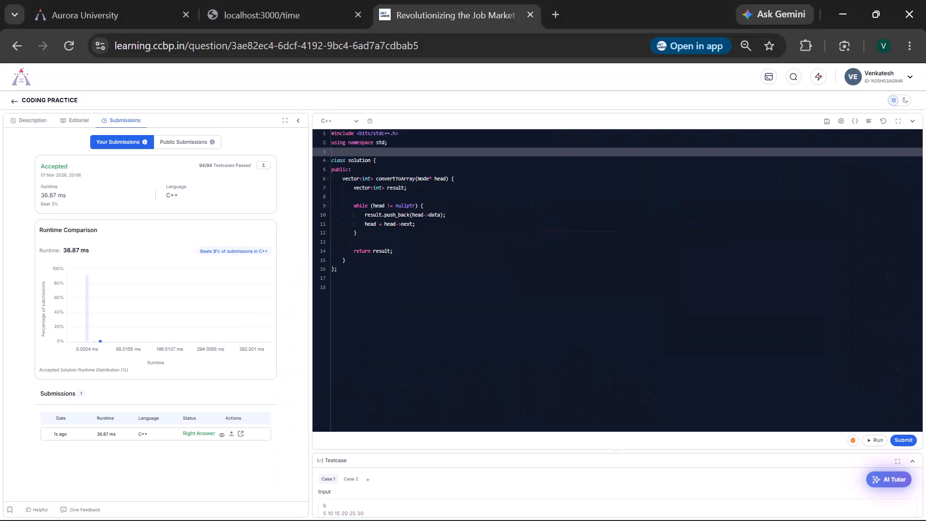
In Chrome, on the Aurora University assessments page, upload ADS_LAB_1.pdf as the Advanced Data Structures Lab Report 1 submission.
{"action": "left_click", "coordinate": [133, 0]}
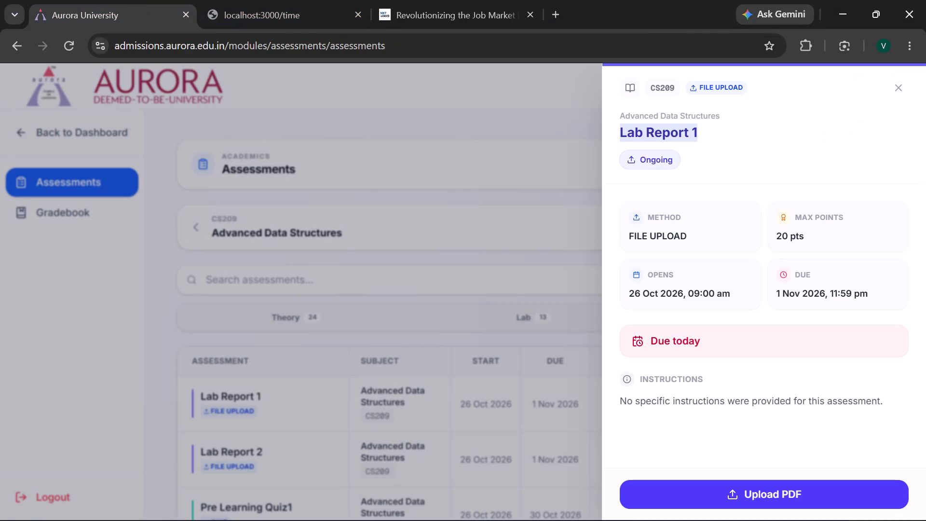
{"action": "left_click", "coordinate": [898, 84]}
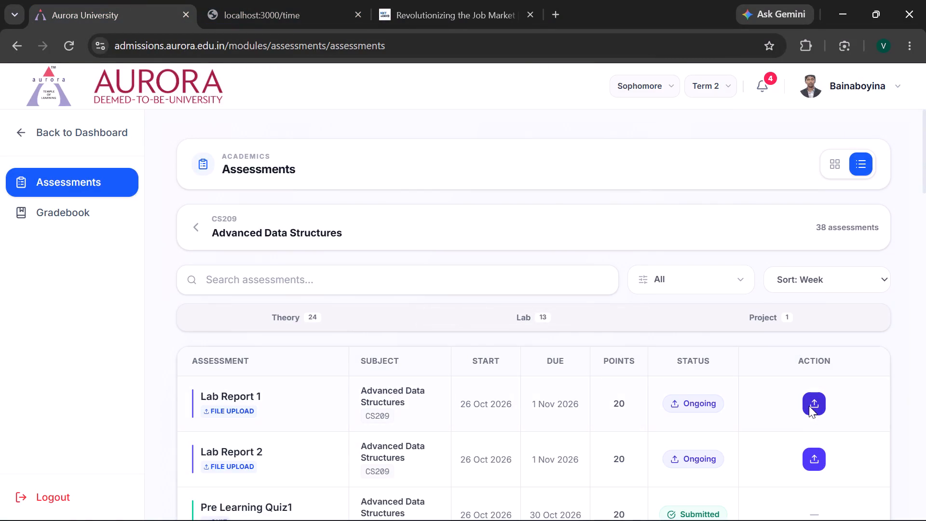
{"action": "left_click", "coordinate": [809, 406]}
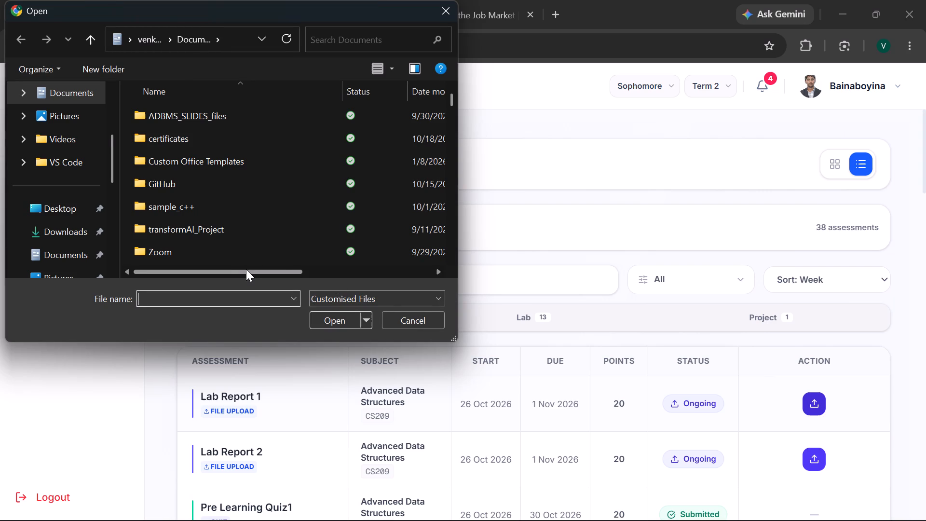
{"action": "type", "text": "AF"}
{"action": "key", "text": "BackSpace"}
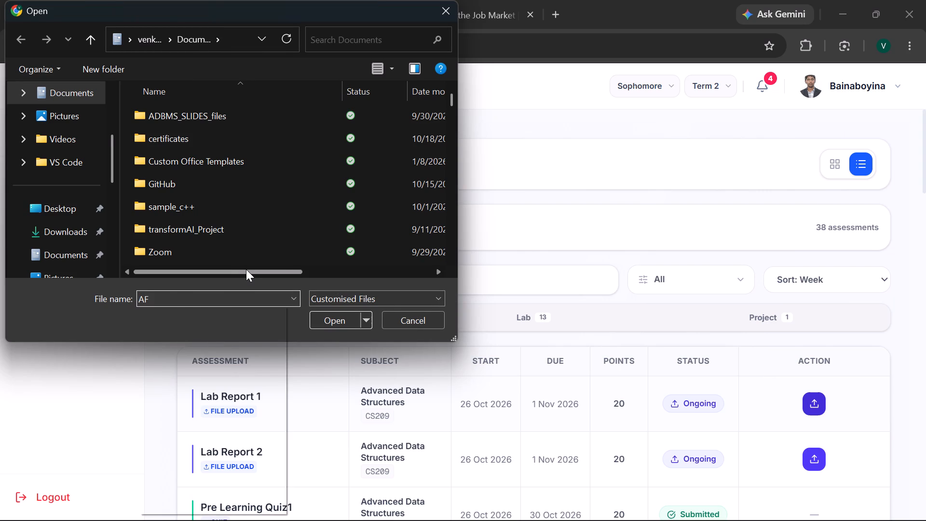
{"action": "type", "text": "DS"}
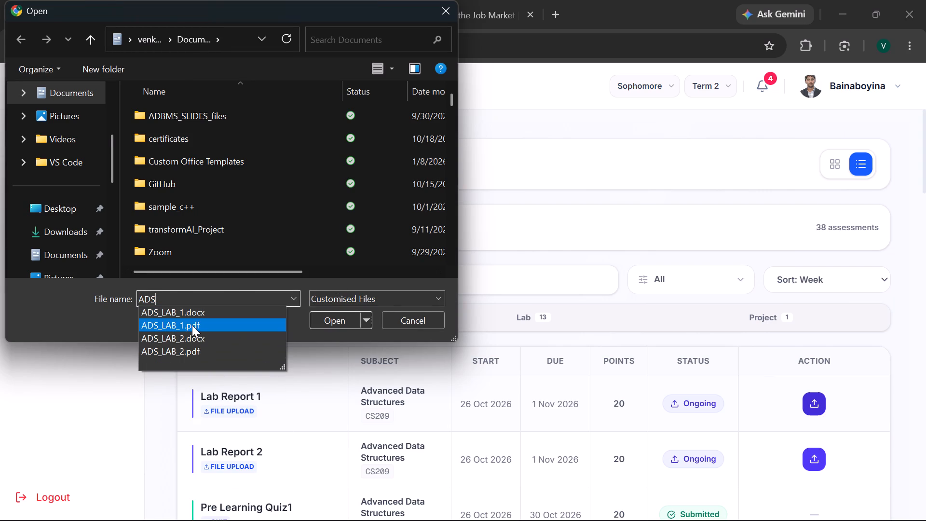
{"action": "left_click", "coordinate": [192, 325]}
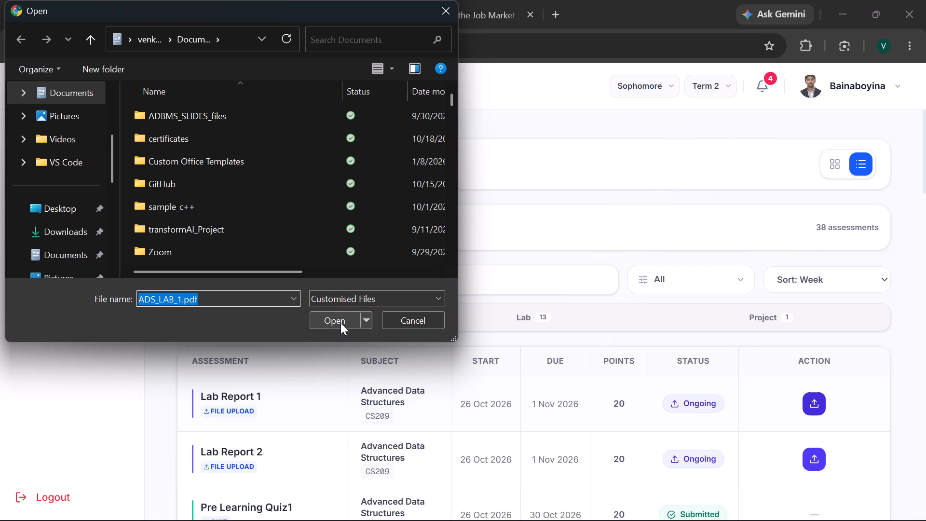
{"action": "left_click", "coordinate": [339, 321]}
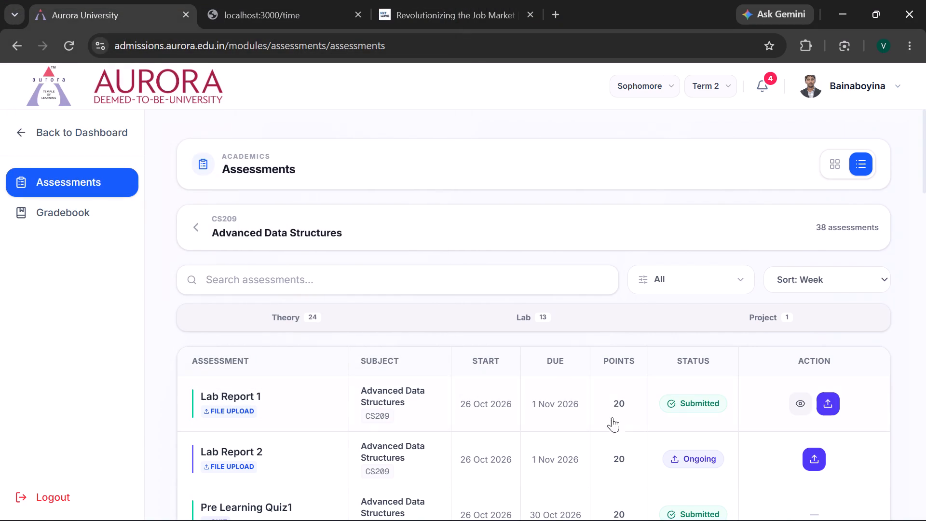
Choose ADS_LAB_2.pdf from the Documents folder as the upload file for Lab Report 2.
{"action": "left_click", "coordinate": [812, 462]}
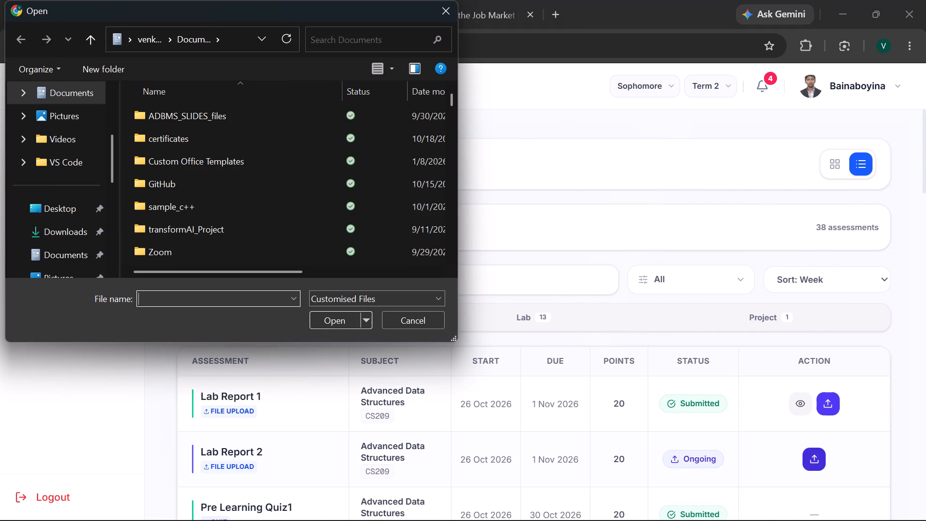
{"action": "key", "text": "a"}
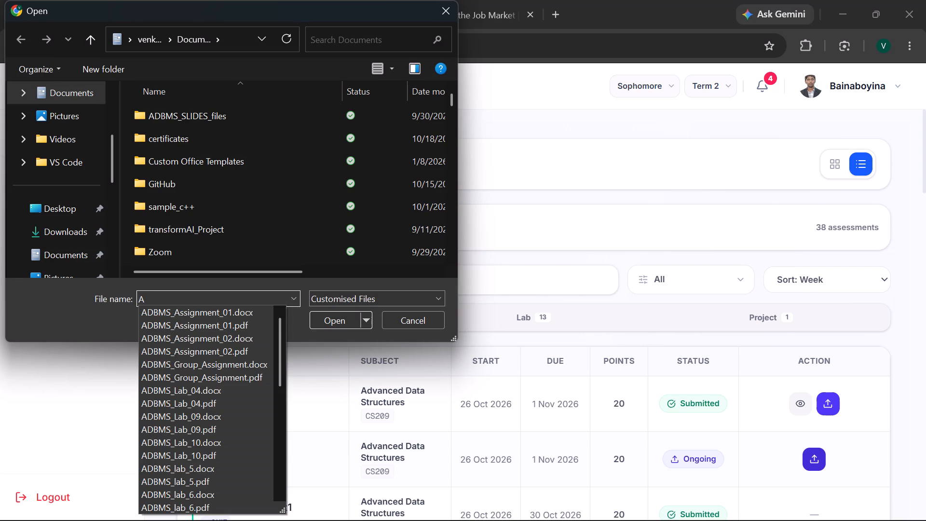
{"action": "type", "text": "SD"}
{"action": "key", "text": "BackSpace"}
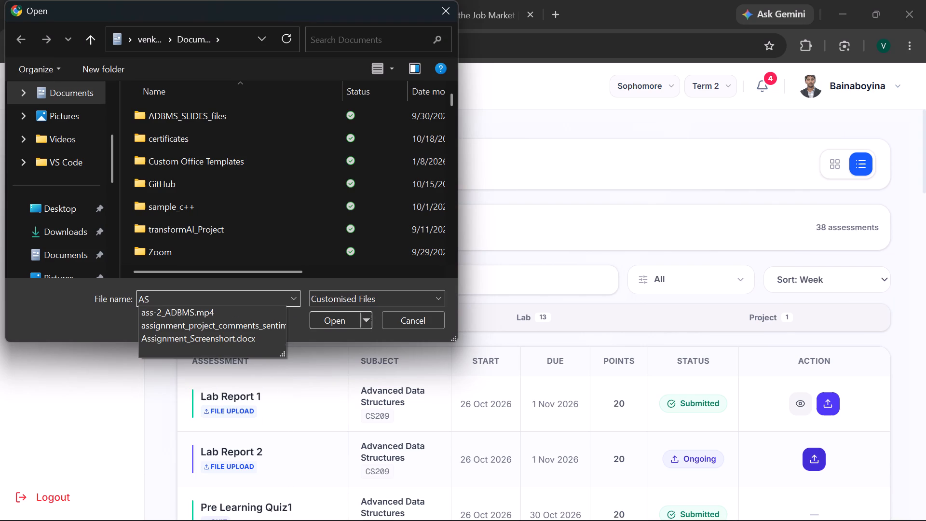
{"action": "key", "text": "BackSpace"}
{"action": "type", "text": "DS"}
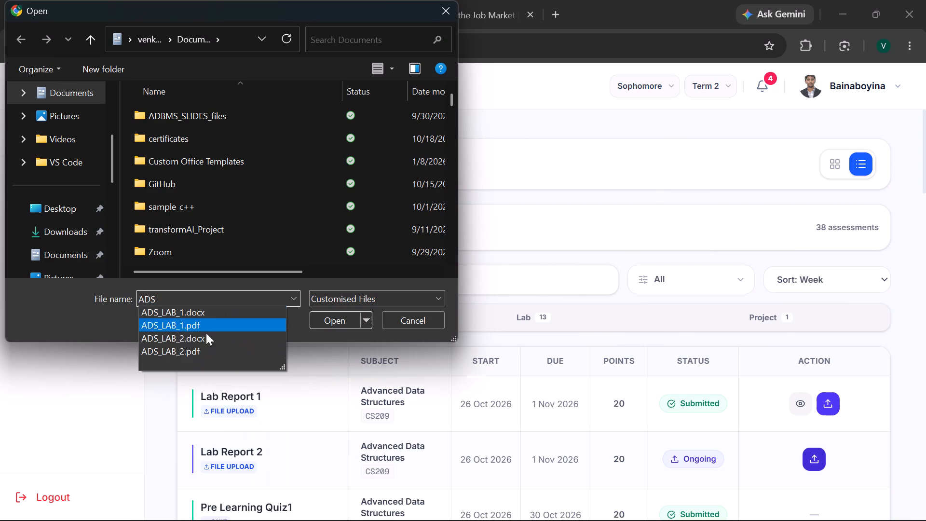
{"action": "left_click", "coordinate": [201, 351]}
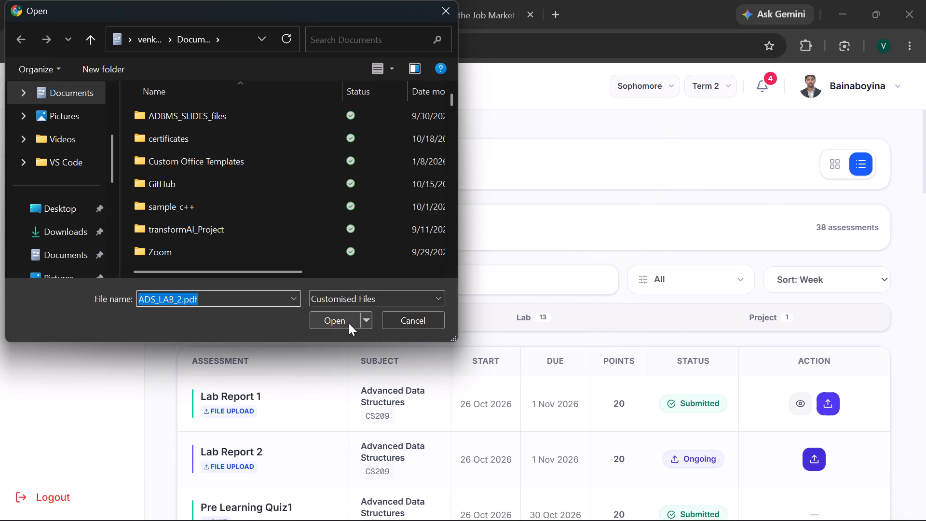
Submit the chosen ADS_LAB_2.pdf as the Advanced Data Structures Lab Report 2 file.
{"action": "left_click", "coordinate": [340, 320]}
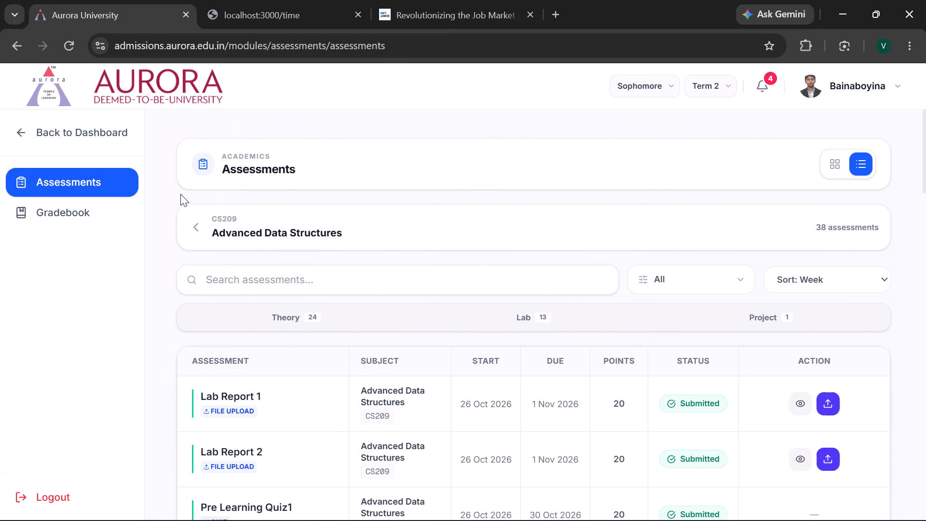
Return to the course overview, open the Backend Development Fundamentals assessments and look through the list for pending lab reports and journals.
{"action": "left_click", "coordinate": [194, 228]}
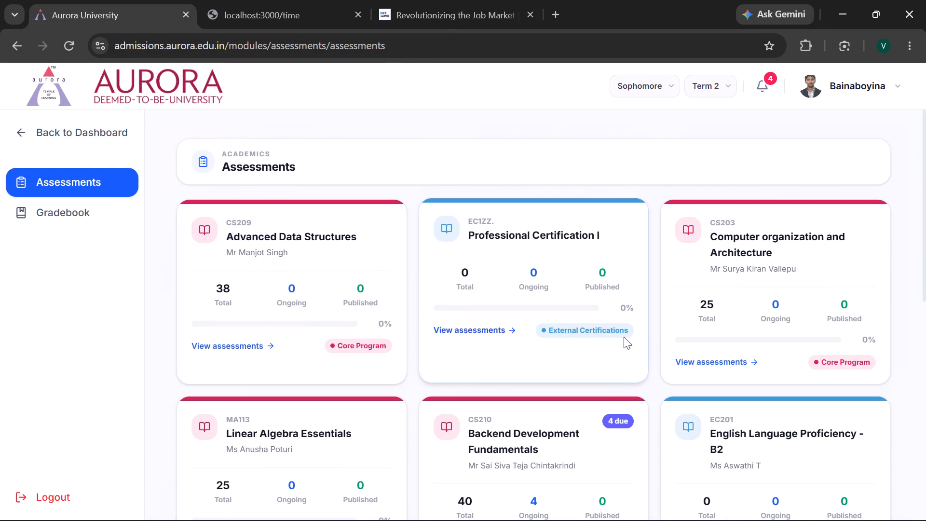
{"action": "scroll", "coordinate": [624, 337], "scroll_direction": "down", "scroll_amount": 2}
{"action": "scroll", "coordinate": [439, 362], "scroll_direction": "down", "scroll_amount": 2}
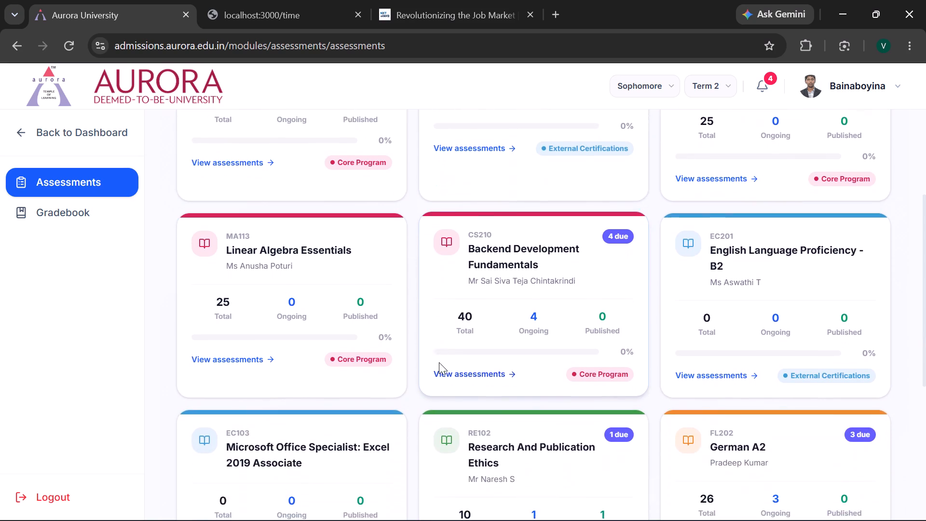
{"action": "scroll", "coordinate": [439, 362], "scroll_direction": "down", "scroll_amount": 1}
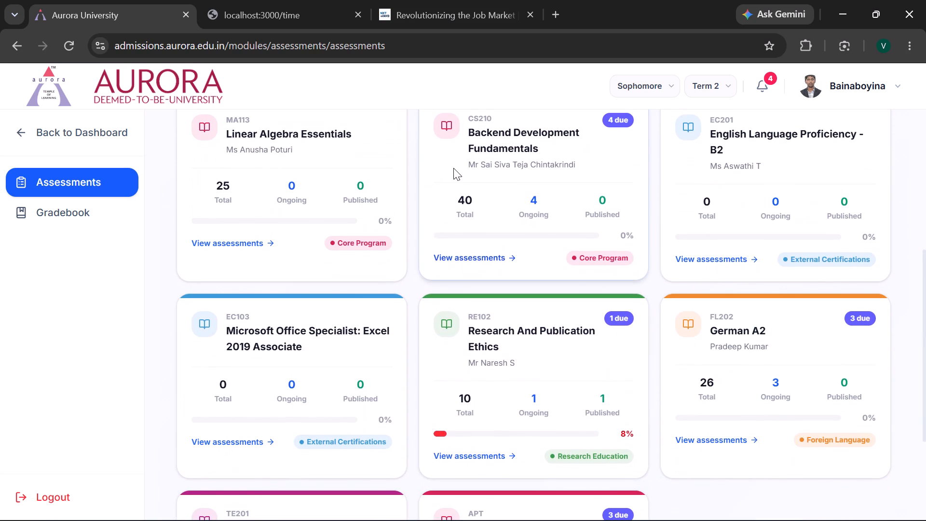
{"action": "left_click", "coordinate": [454, 170]}
{"action": "scroll", "coordinate": [453, 305], "scroll_direction": "up", "scroll_amount": 3}
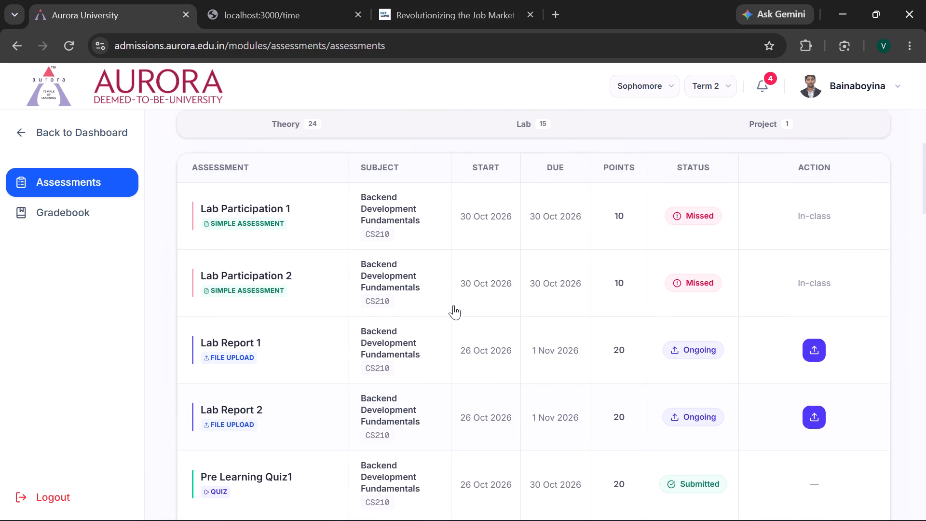
{"action": "scroll", "coordinate": [453, 305], "scroll_direction": "down", "scroll_amount": 4}
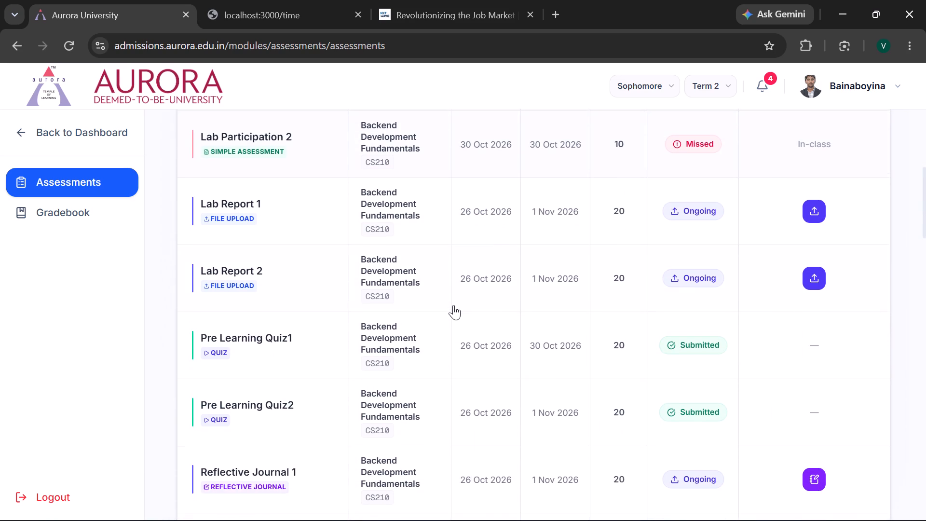
{"action": "scroll", "coordinate": [453, 305], "scroll_direction": "down", "scroll_amount": 1}
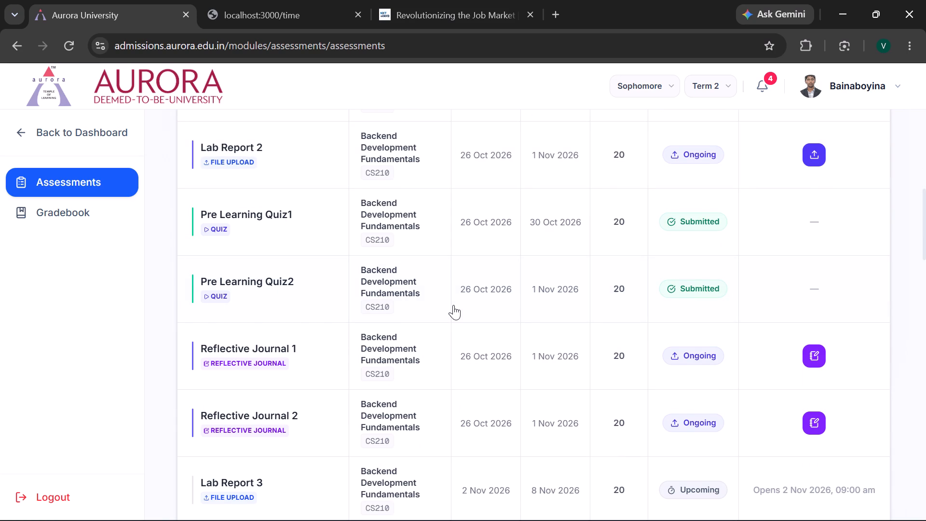